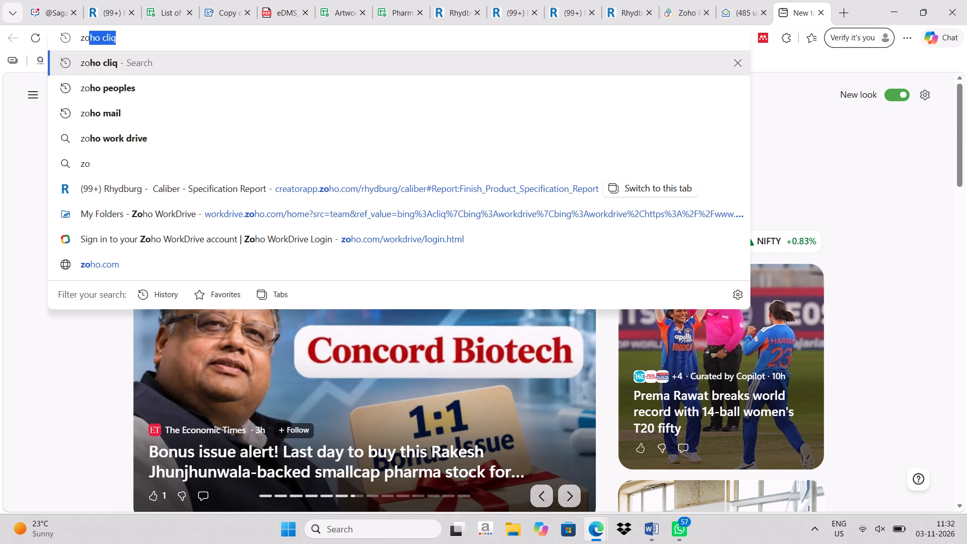
Search the web for "zoho sheet" in the new browser tab.
text(ho)
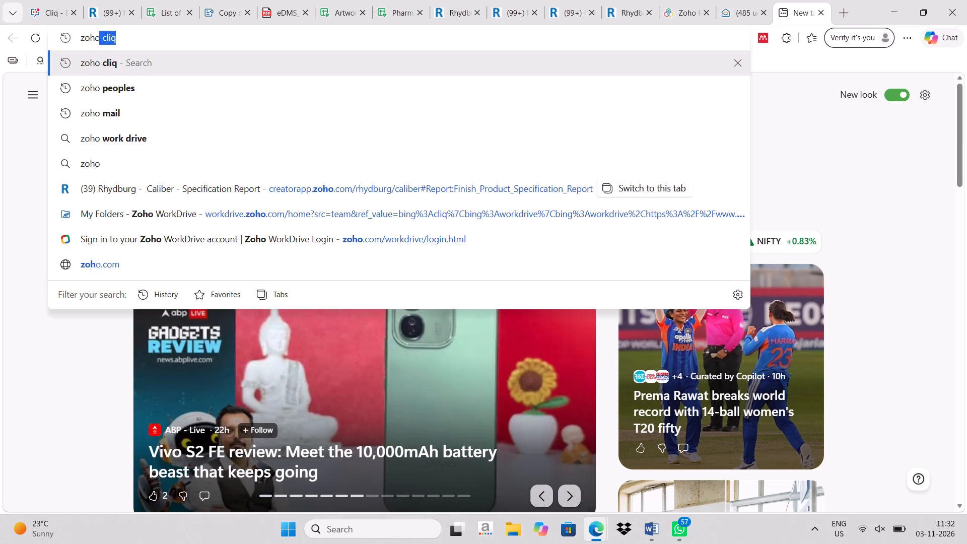
key(space)
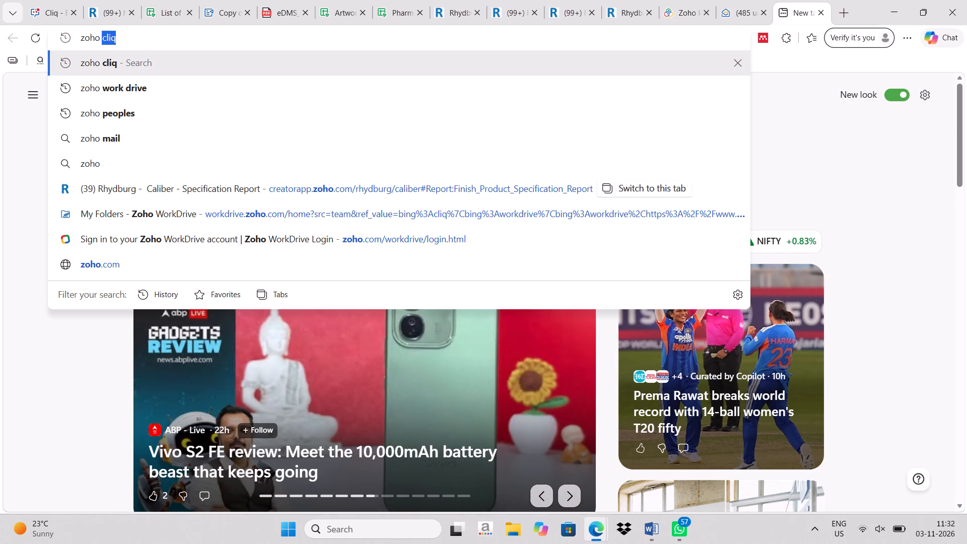
text(sheet)
key(Return)
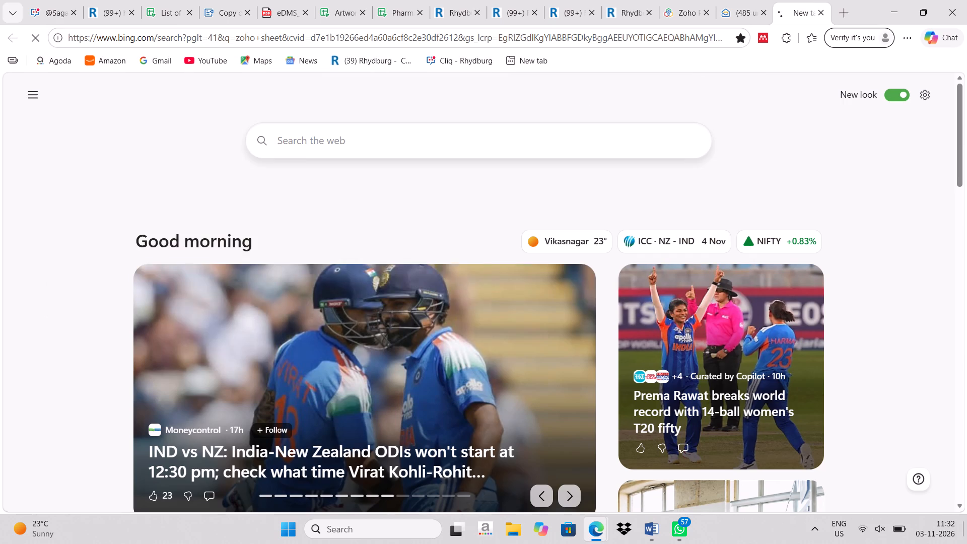
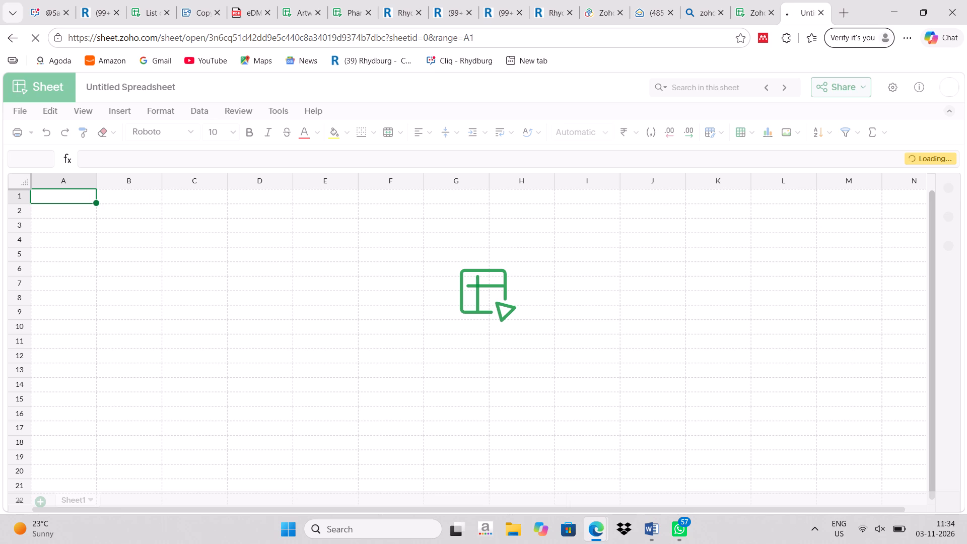
Select cell A1 in the new untitled spreadsheet.
double_click(67, 176)
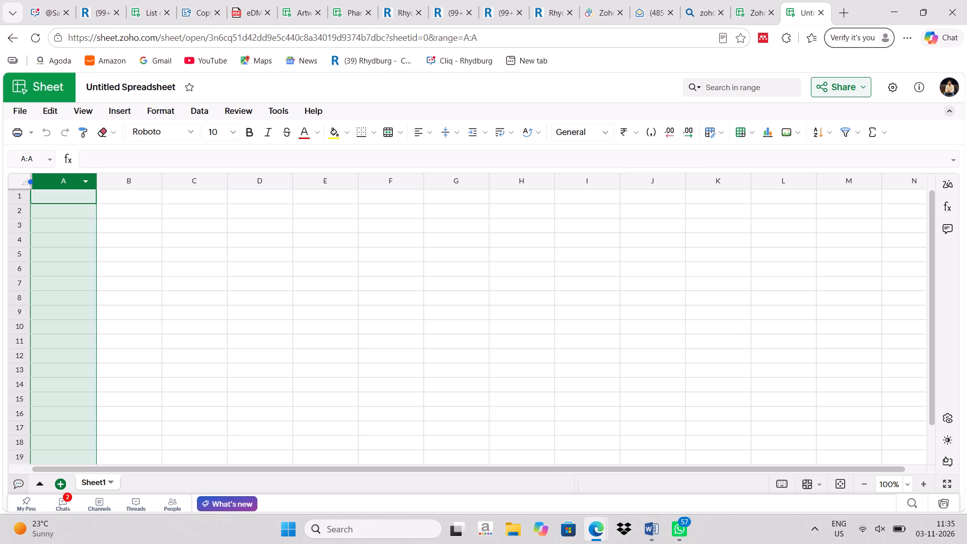
click(79, 183)
click(58, 204)
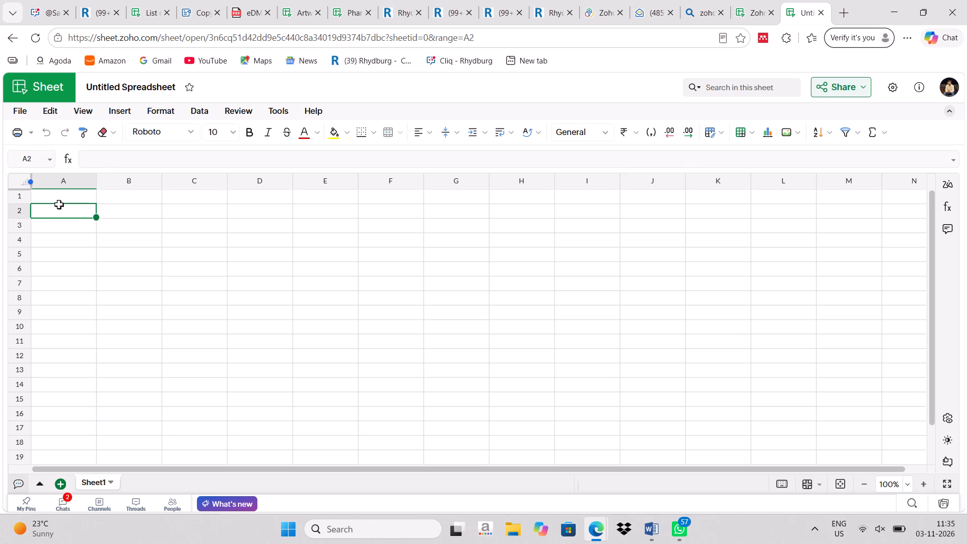
click(59, 201)
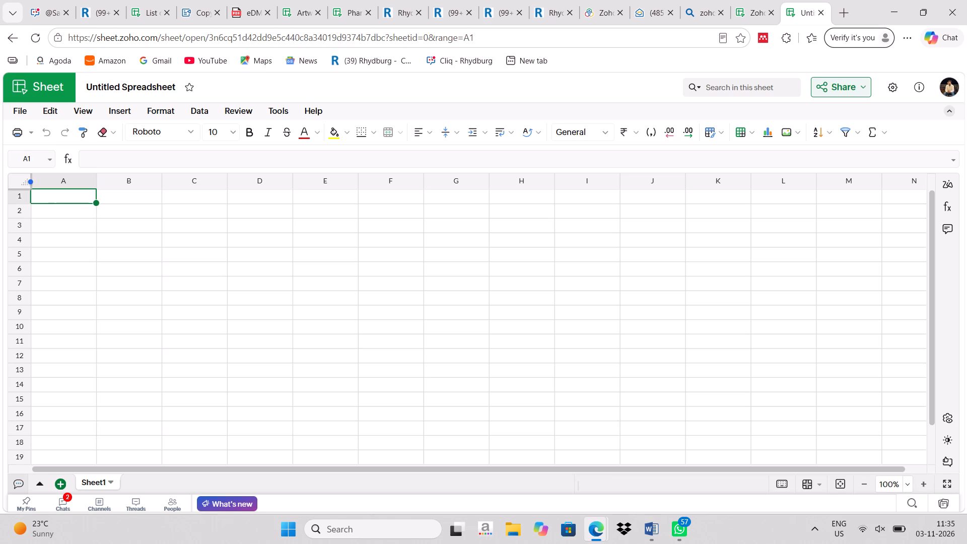
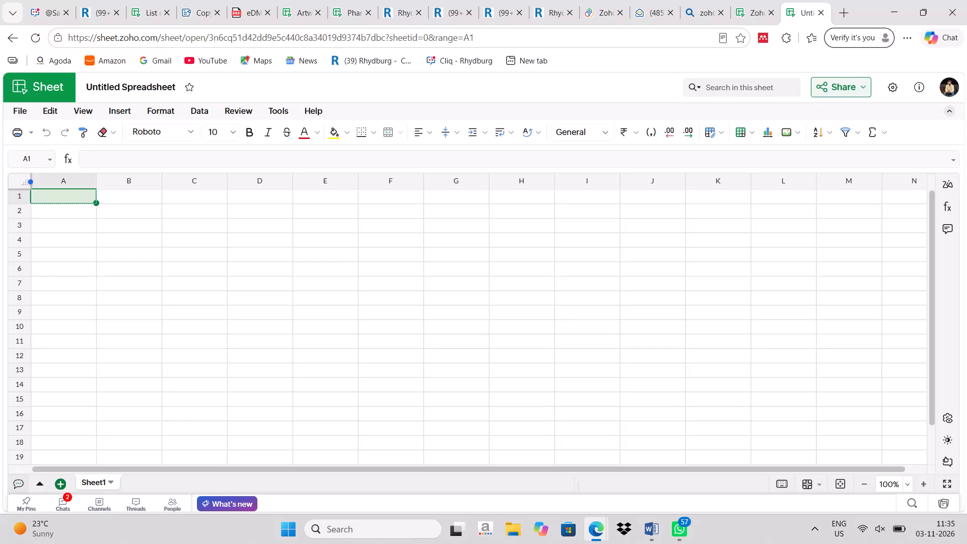
Widen column A of the blank sheet to about 202 px.
click(59, 201)
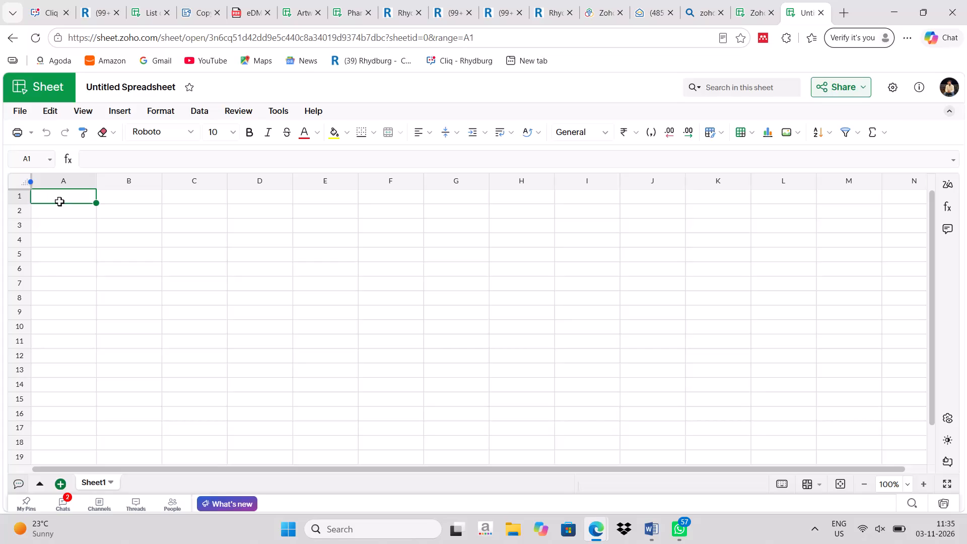
click(90, 180)
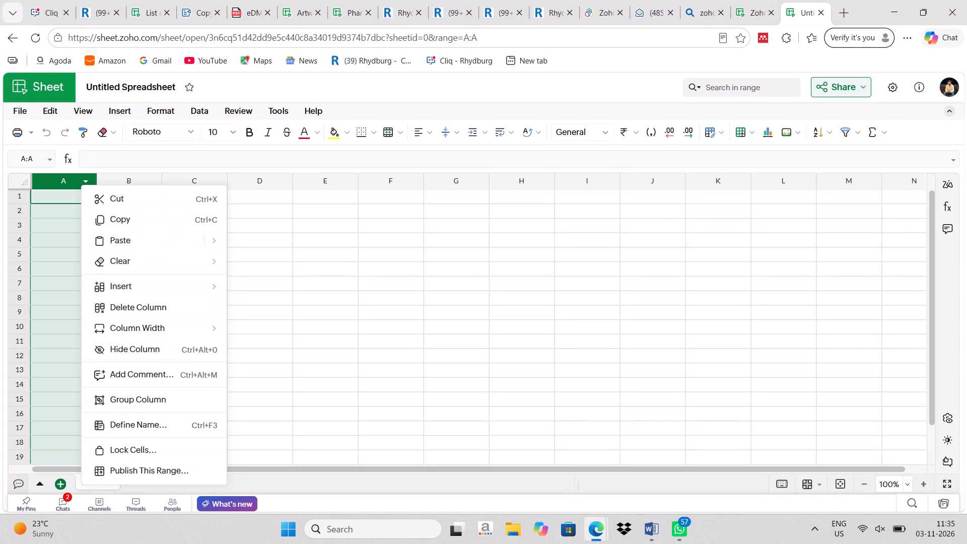
click(66, 181)
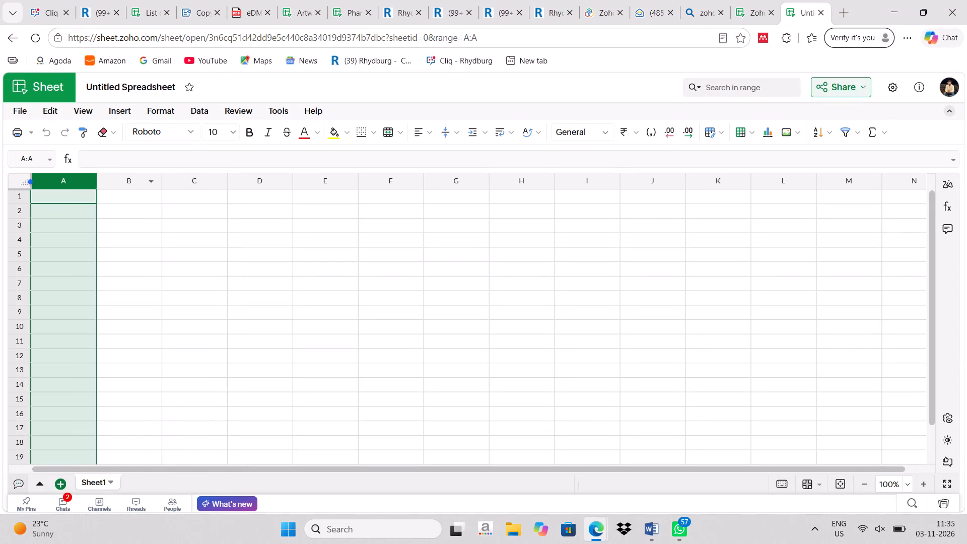
drag(96, 182, 160, 185)
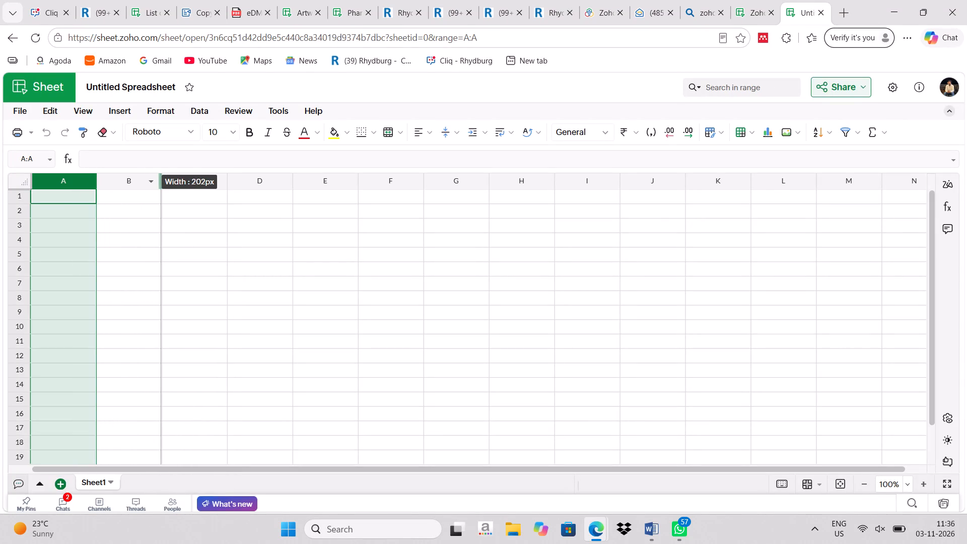
drag(160, 185, 161, 185)
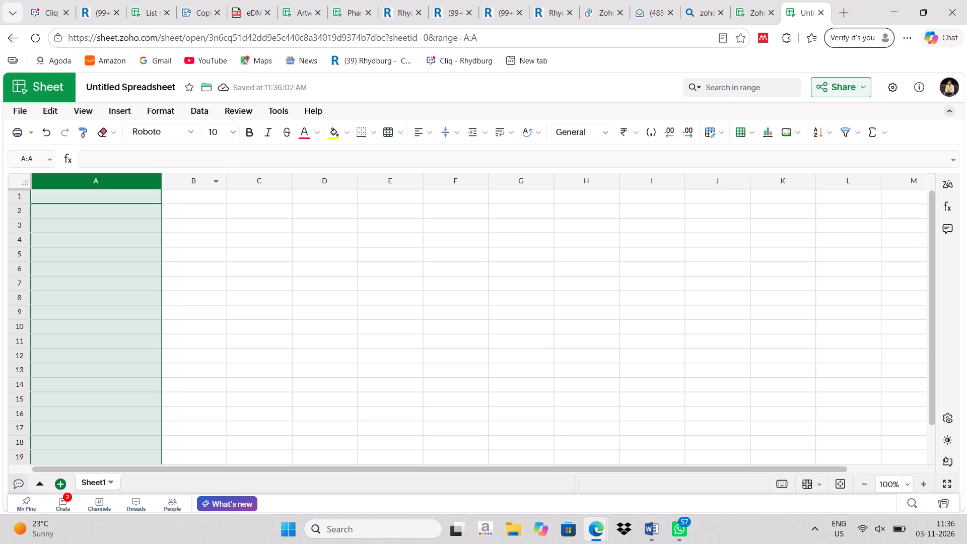
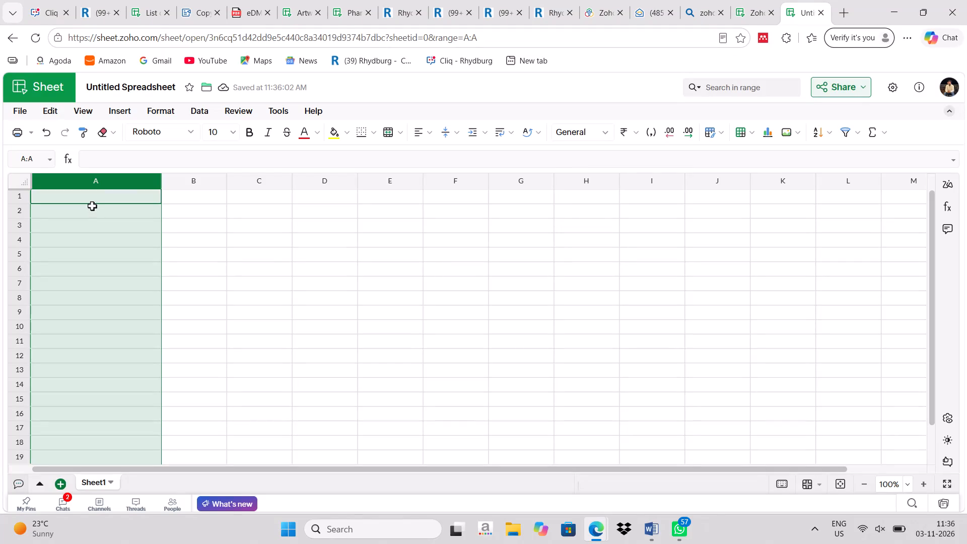
Narrow column A of the blank sheet to roughly a quarter of its width.
click(91, 195)
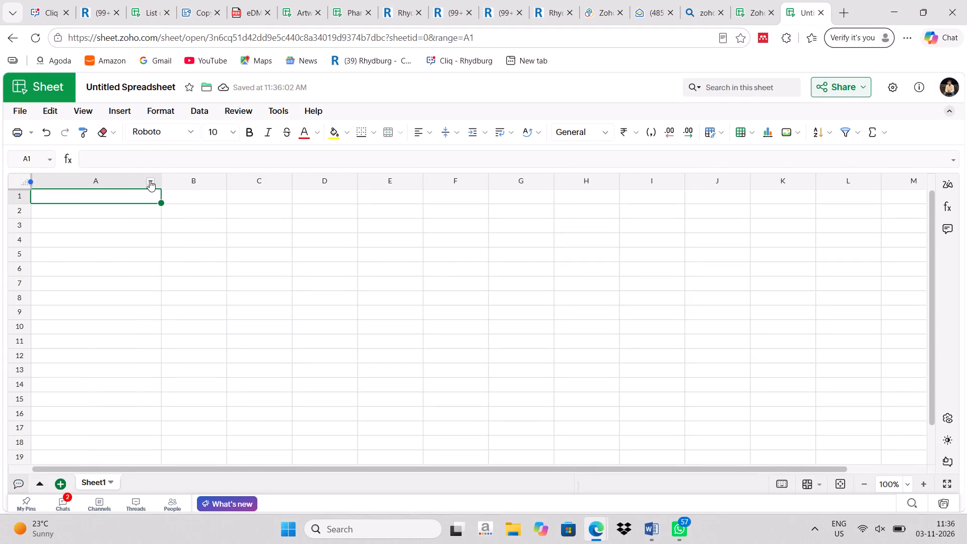
drag(159, 180, 132, 178)
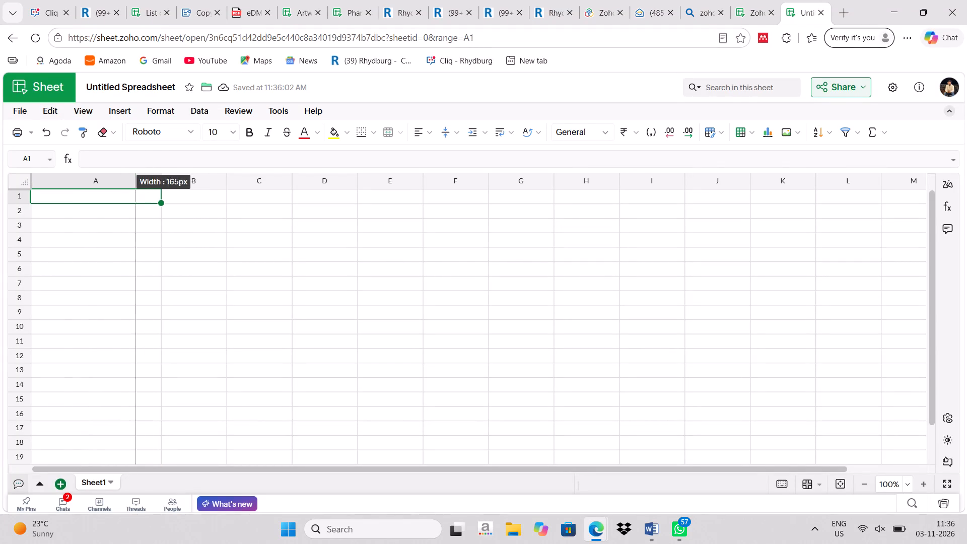
drag(132, 178, 62, 178)
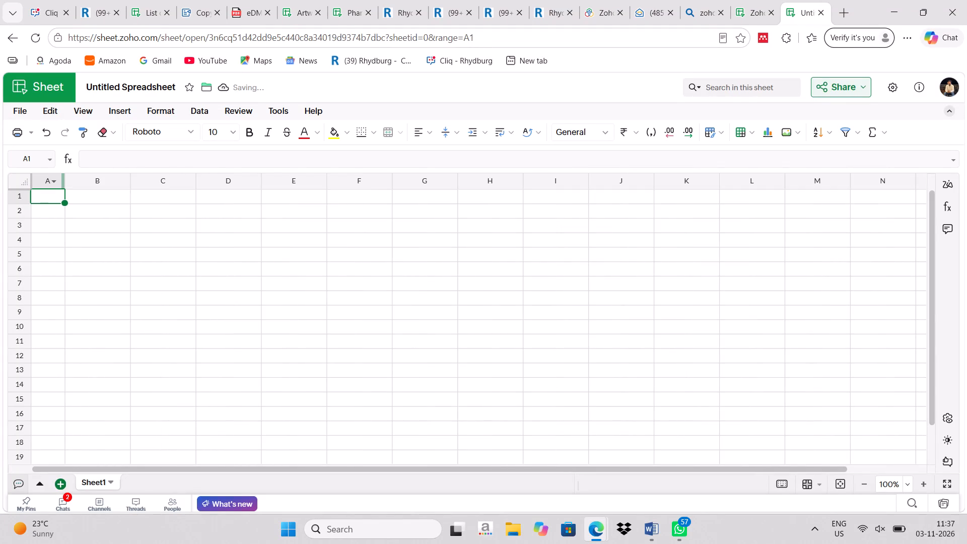
Enter the heading "S.No" in cell A1.
double_click(49, 198)
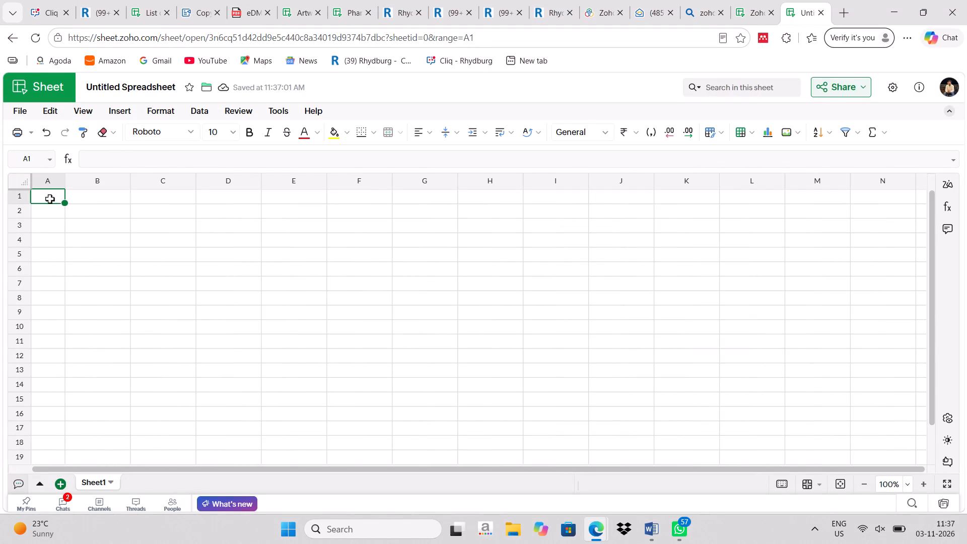
key(shift+s)
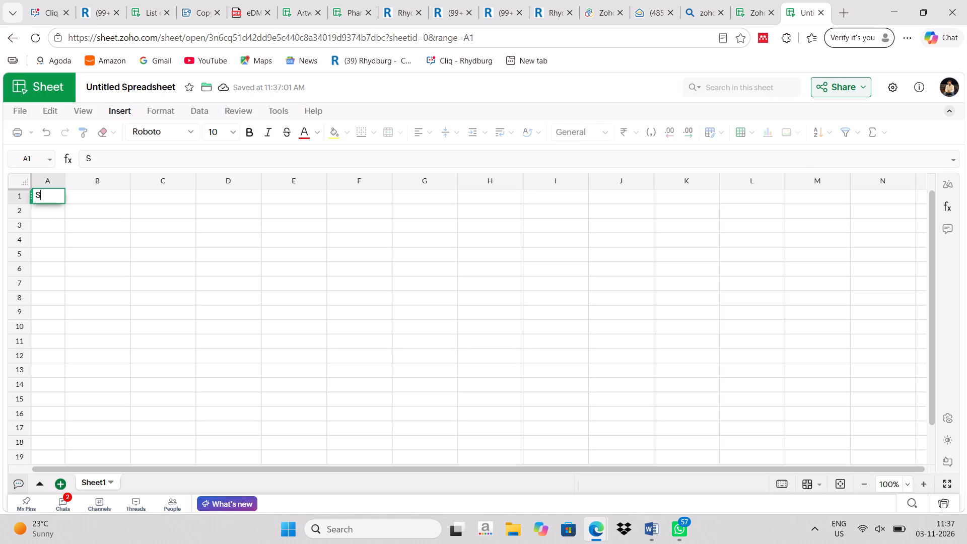
key(period)
text(No)
key(Return)
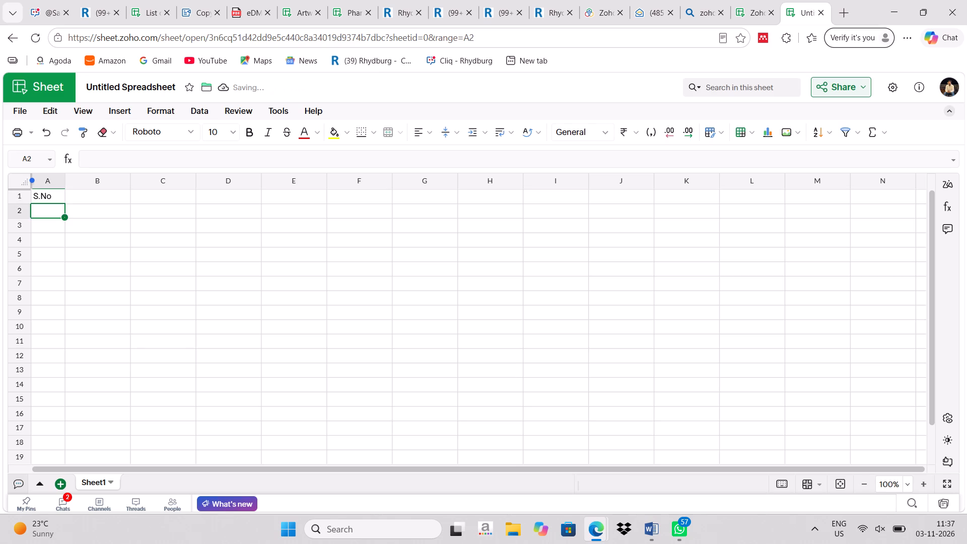
Enter the headings "Product Code" in cell B1 and "Product name" in cell C1.
click(81, 197)
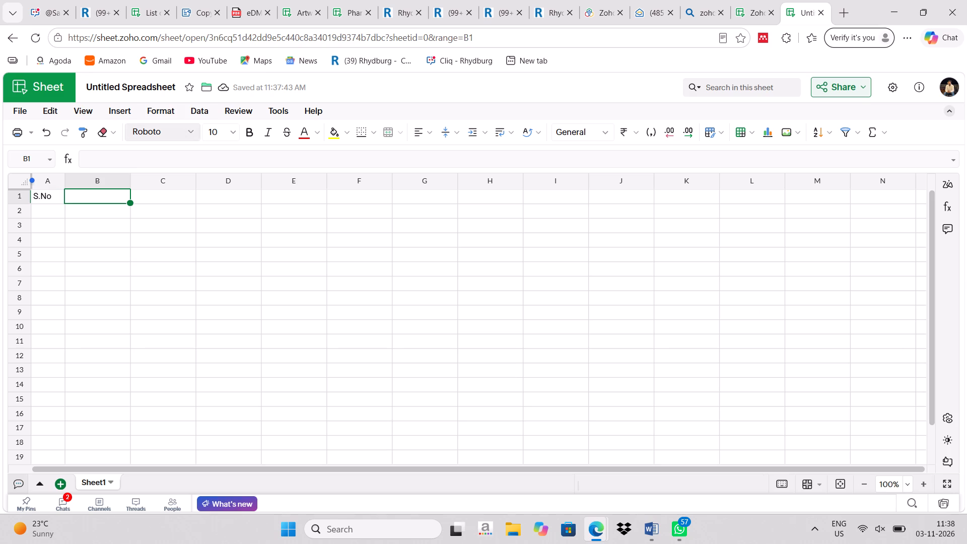
double_click(77, 194)
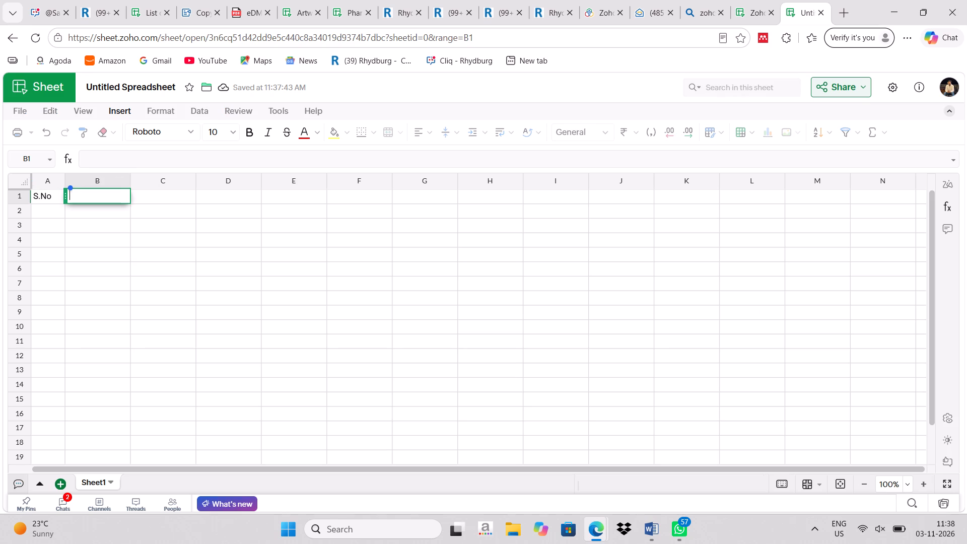
text(Product Code)
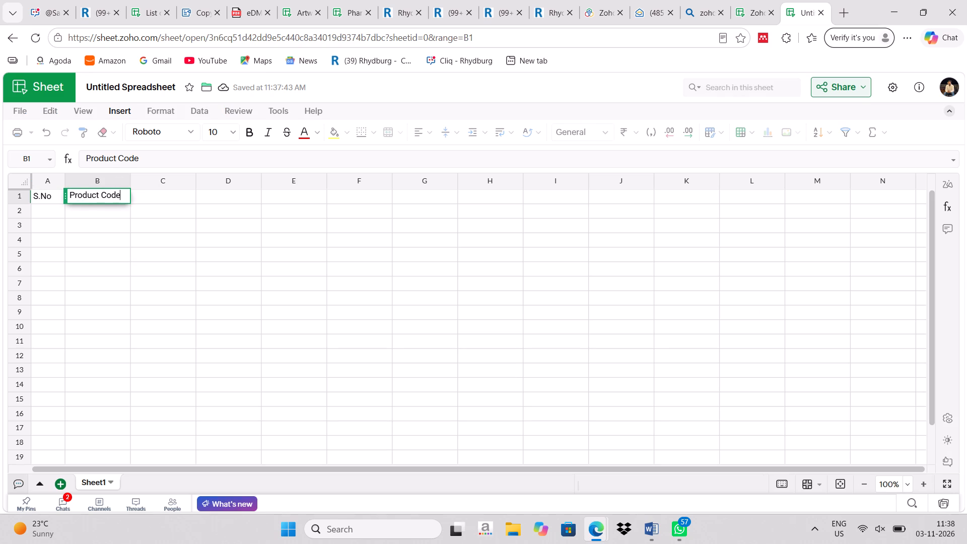
key(space)
click(145, 194)
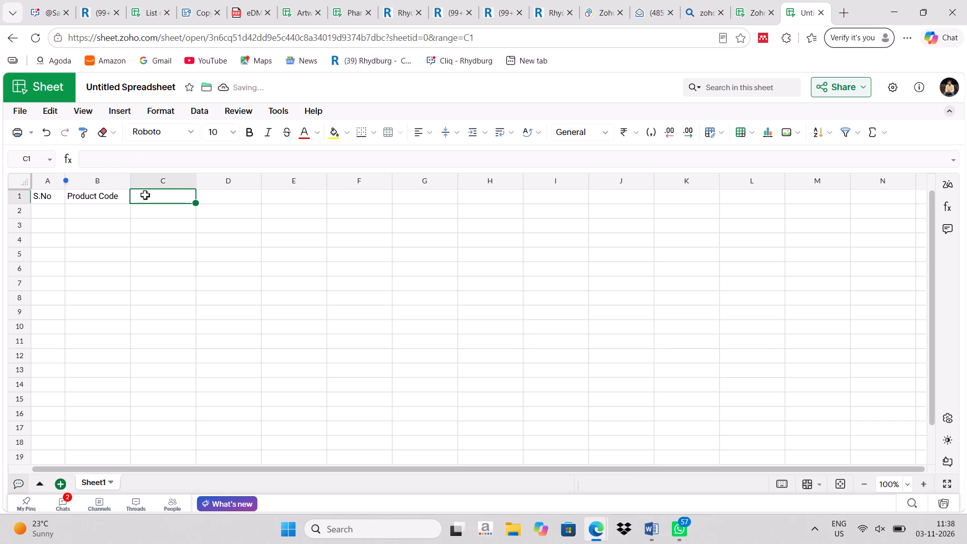
double_click(149, 196)
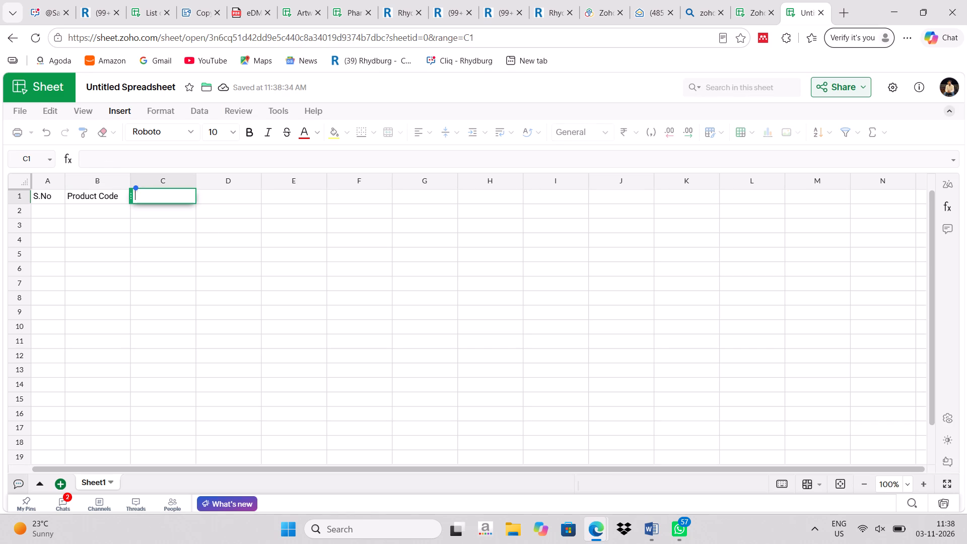
text(Product b)
key(BackSpace)
text(name)
key(Return)
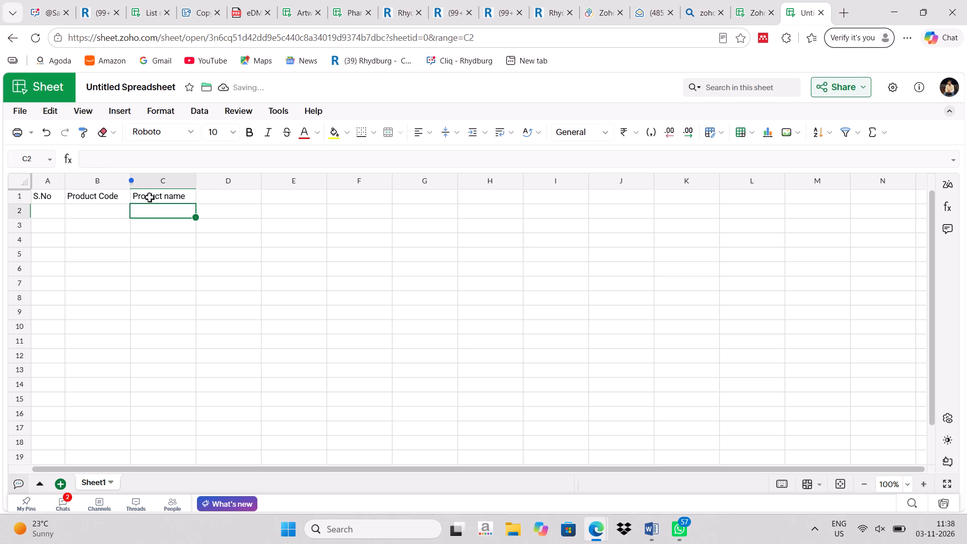
Widen the Product Code column moderately and the Product name column to about double its width.
click(94, 186)
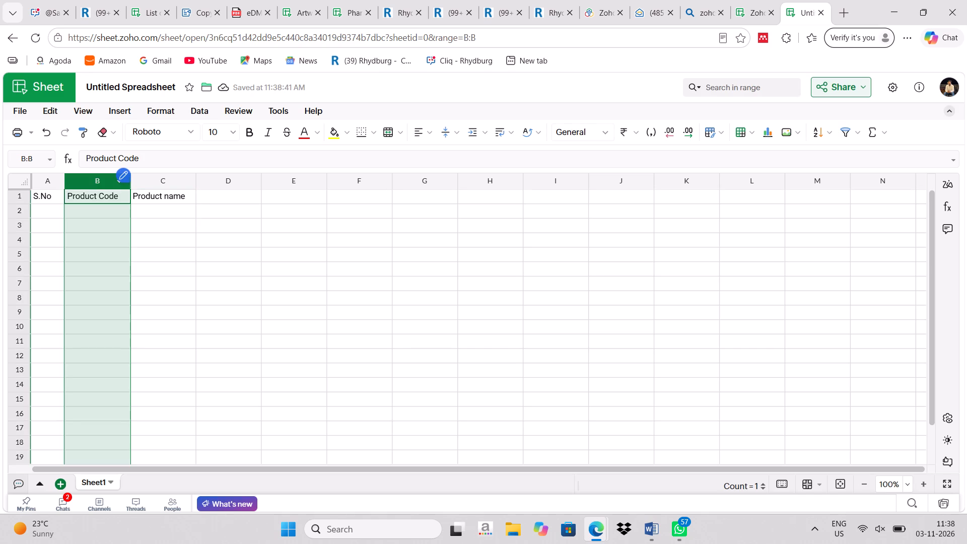
click(122, 183)
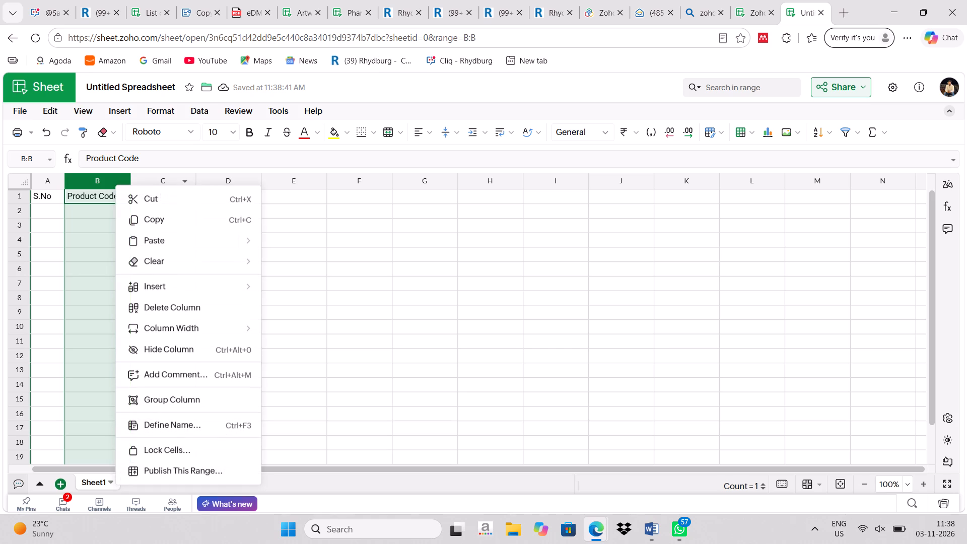
click(130, 181)
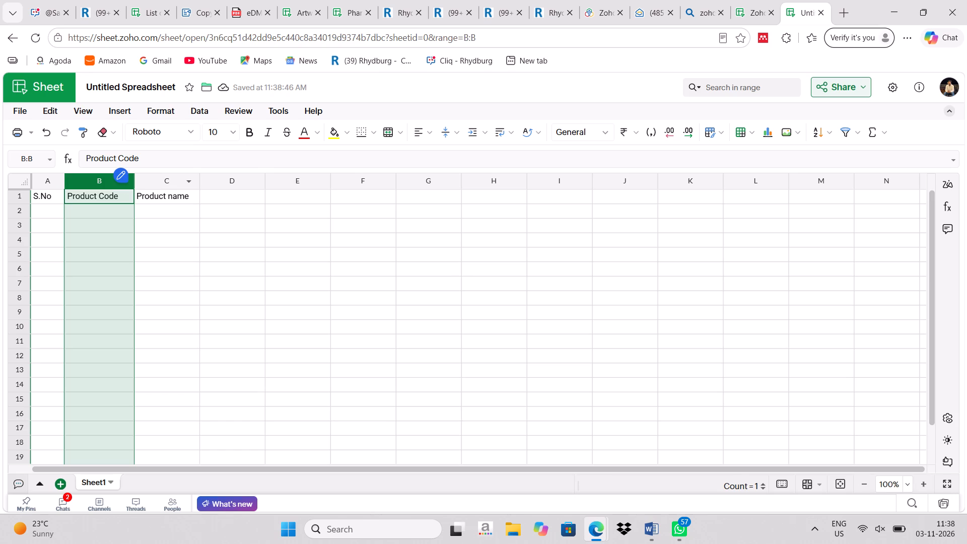
click(158, 187)
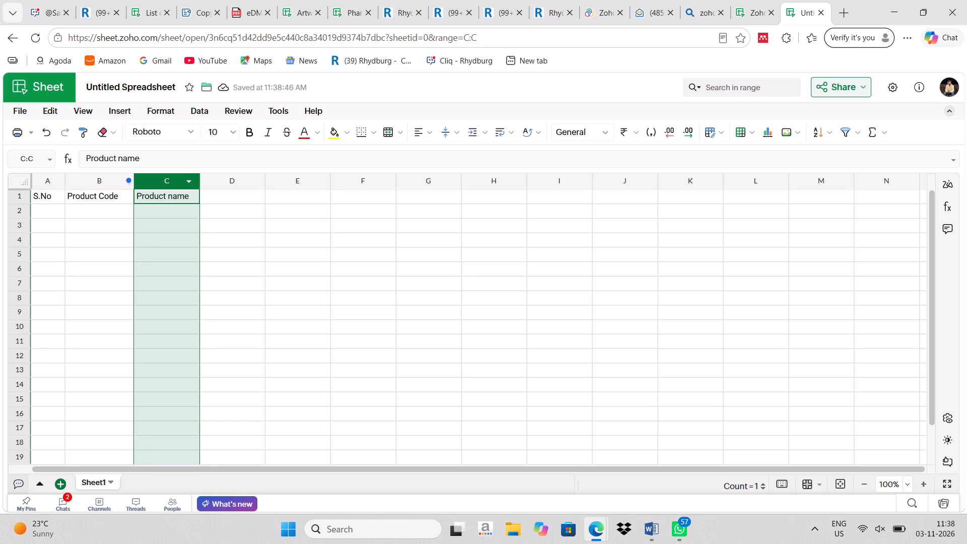
drag(198, 185, 211, 188)
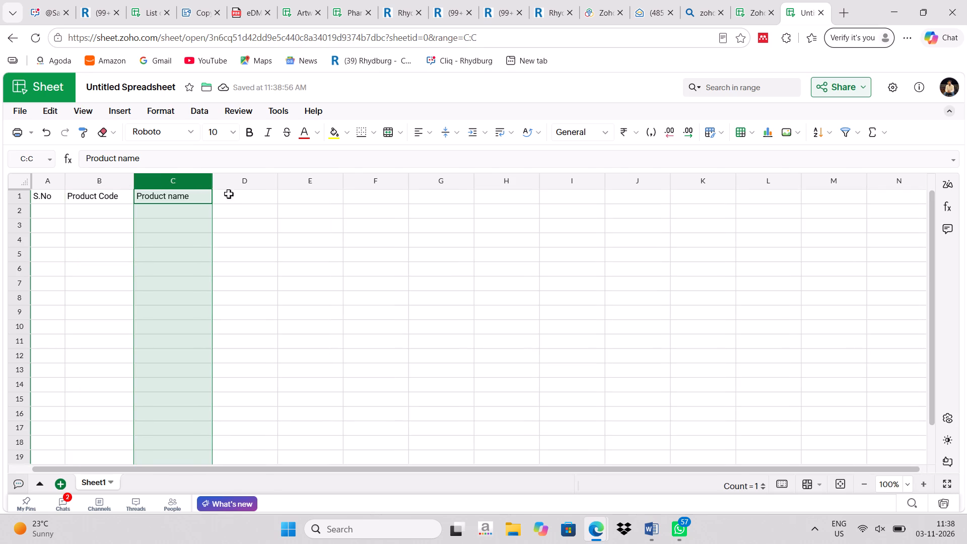
drag(213, 183, 249, 185)
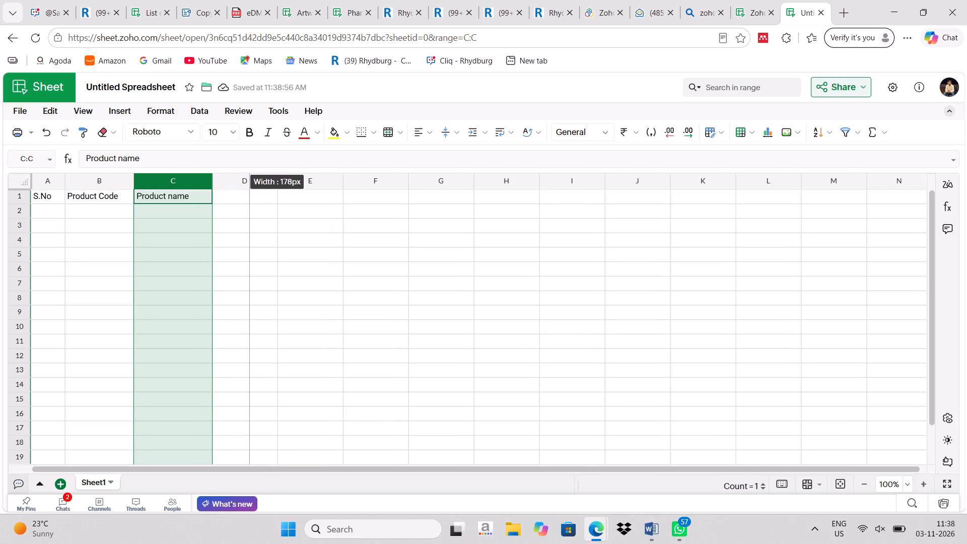
drag(249, 185, 273, 193)
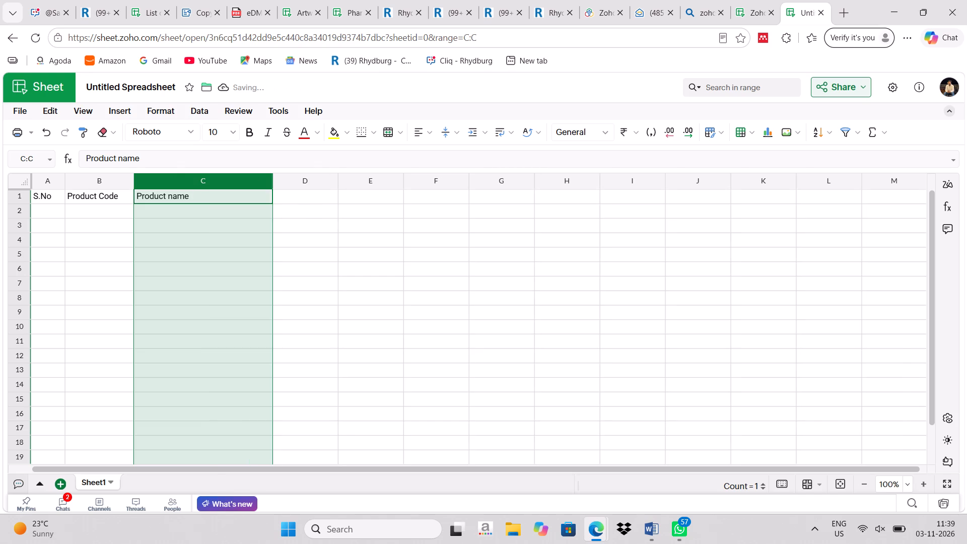
click(88, 182)
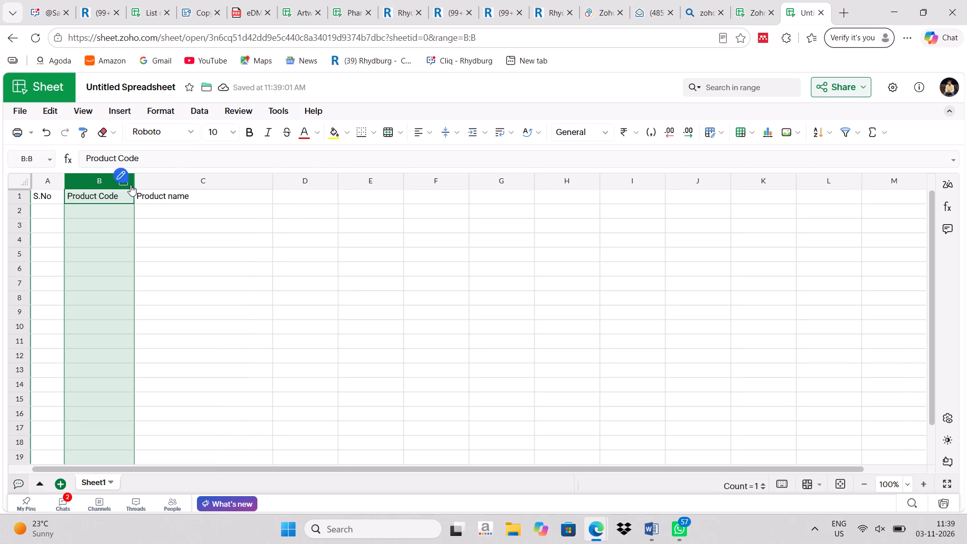
drag(135, 184, 158, 186)
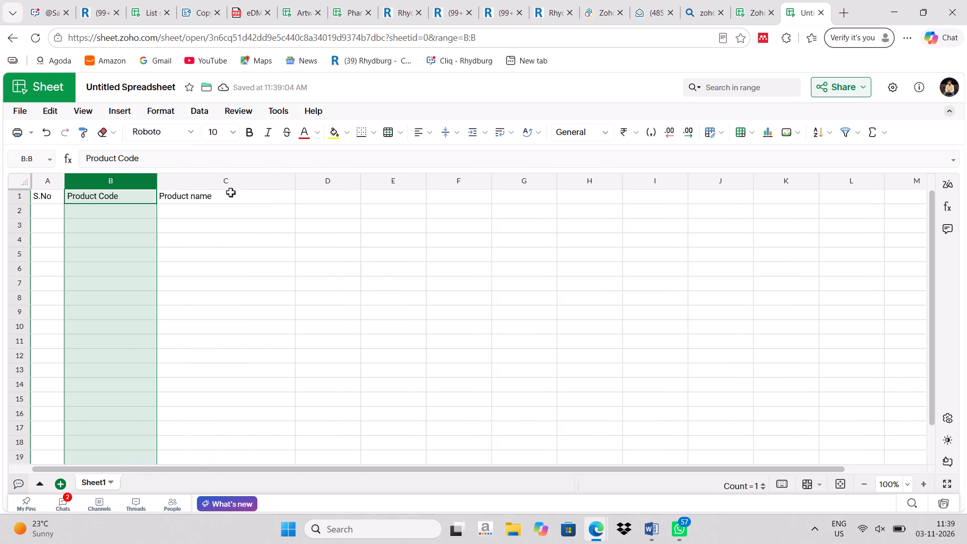
Enter the headings "CL No" in cell D1 and "CL Status" in cell E1.
click(310, 188)
double_click(313, 201)
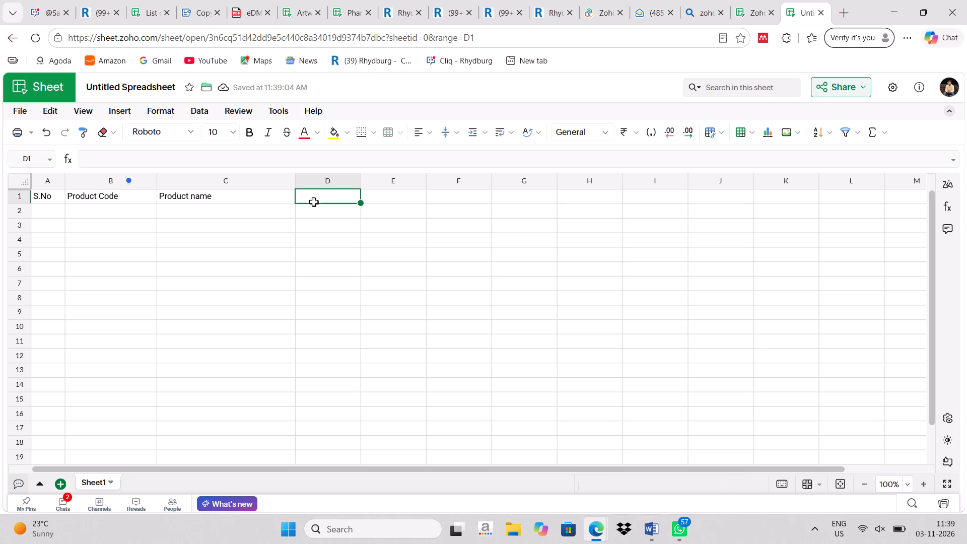
double_click(312, 199)
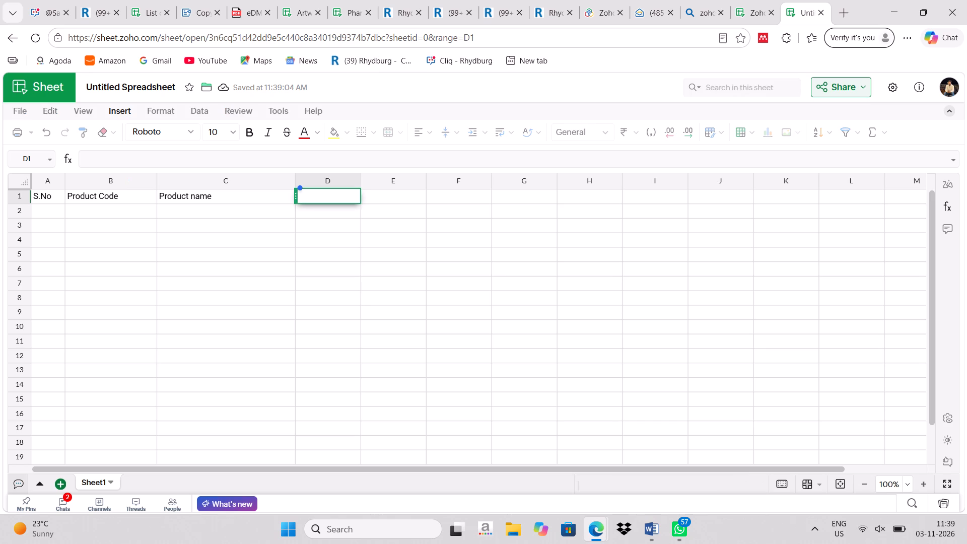
text(CL S)
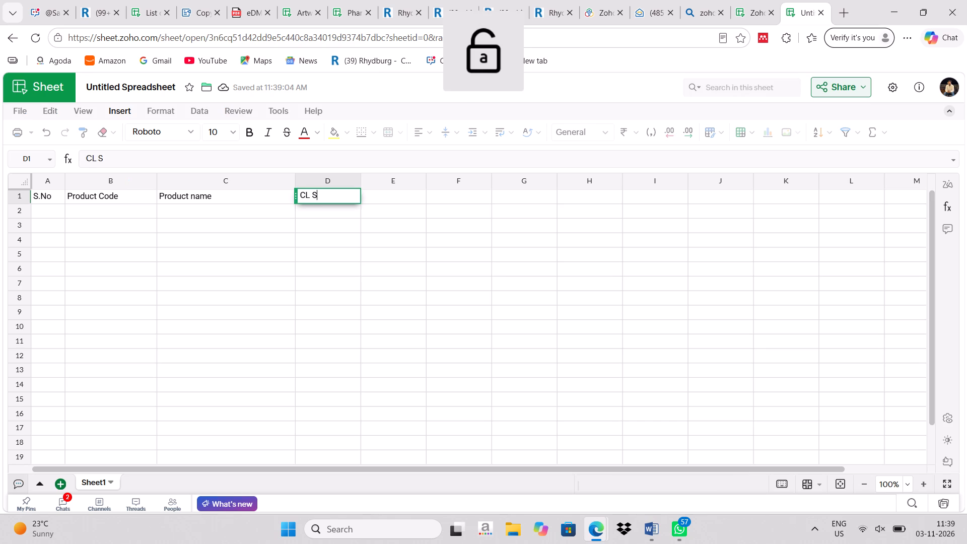
key(BackSpace)
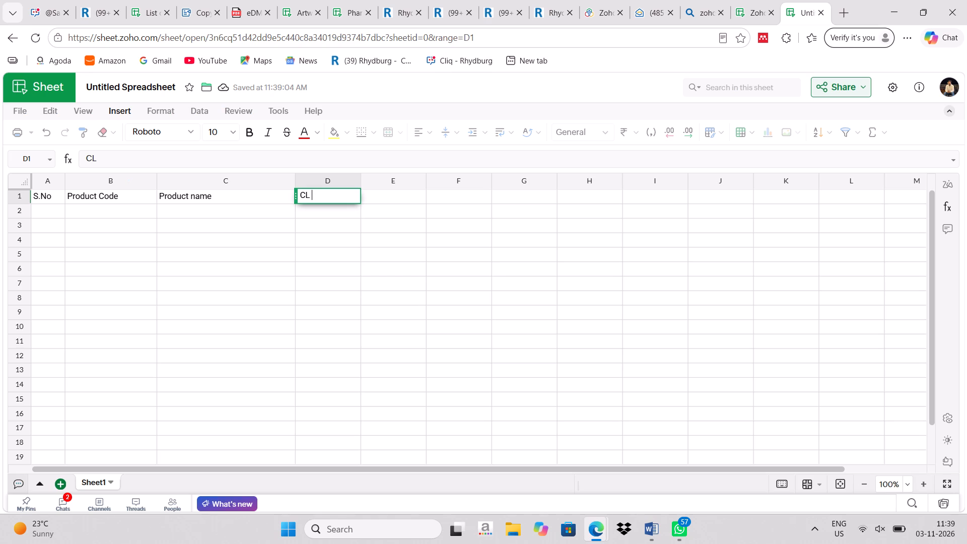
text(No)
key(slash)
key(BackSpace)
click(389, 196)
double_click(389, 196)
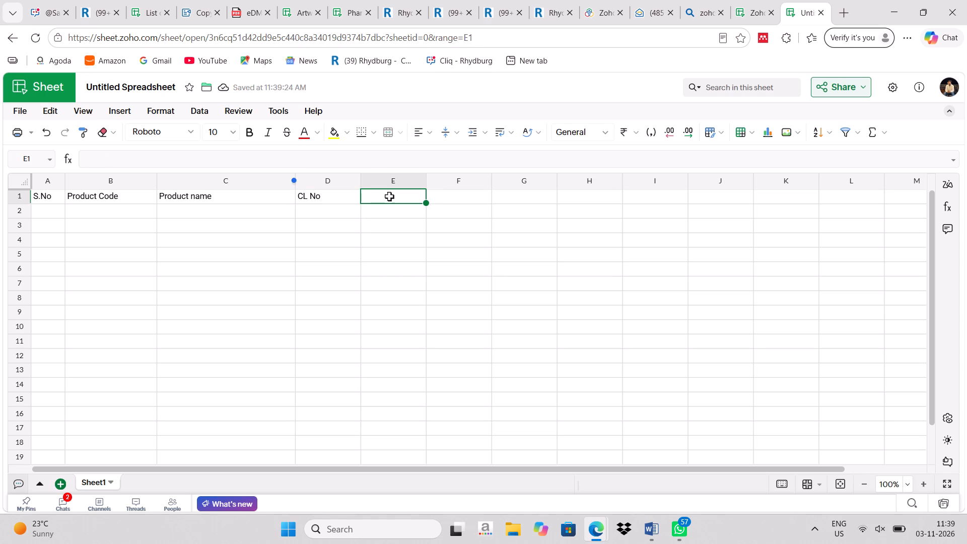
text(CL Status)
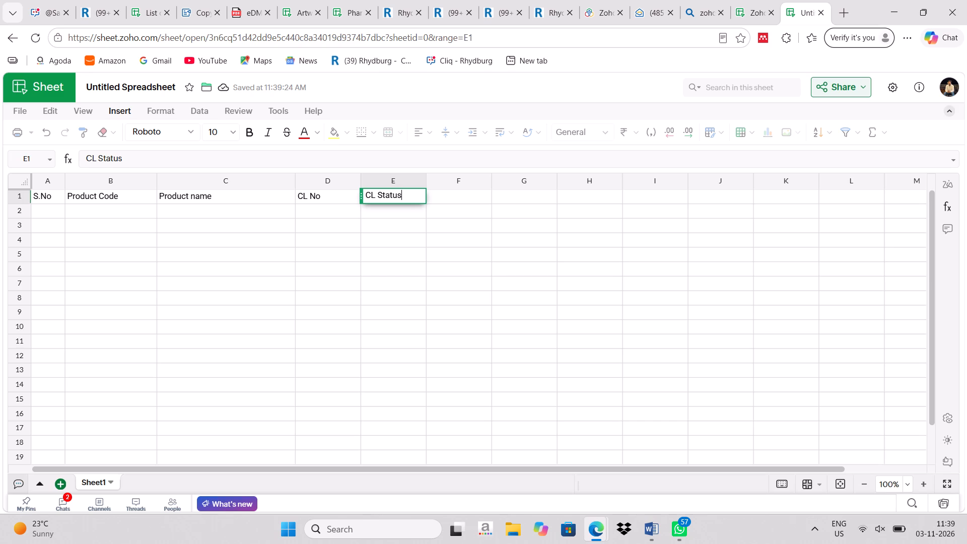
Widen the CL No column to about one and two-thirds its width and the CL Status column to nearly double its width.
click(307, 181)
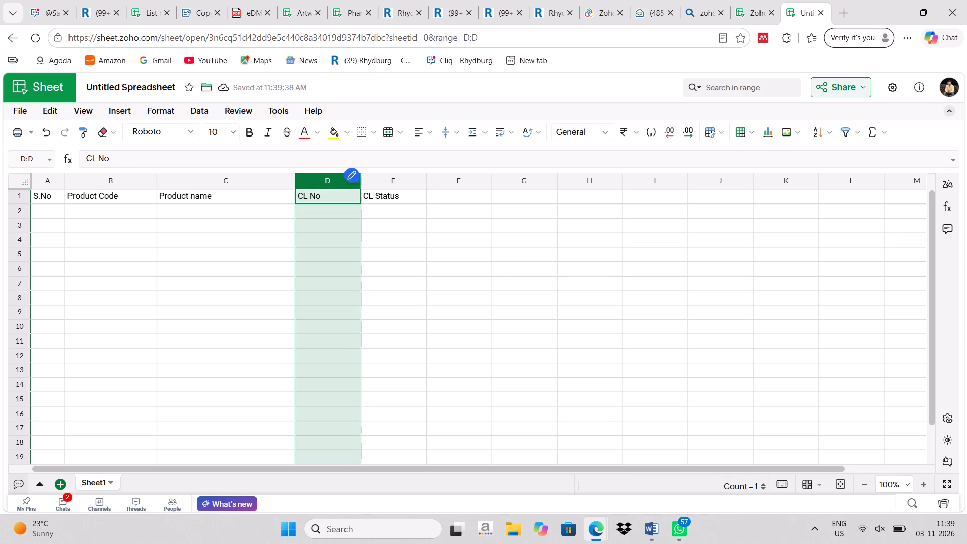
click(355, 186)
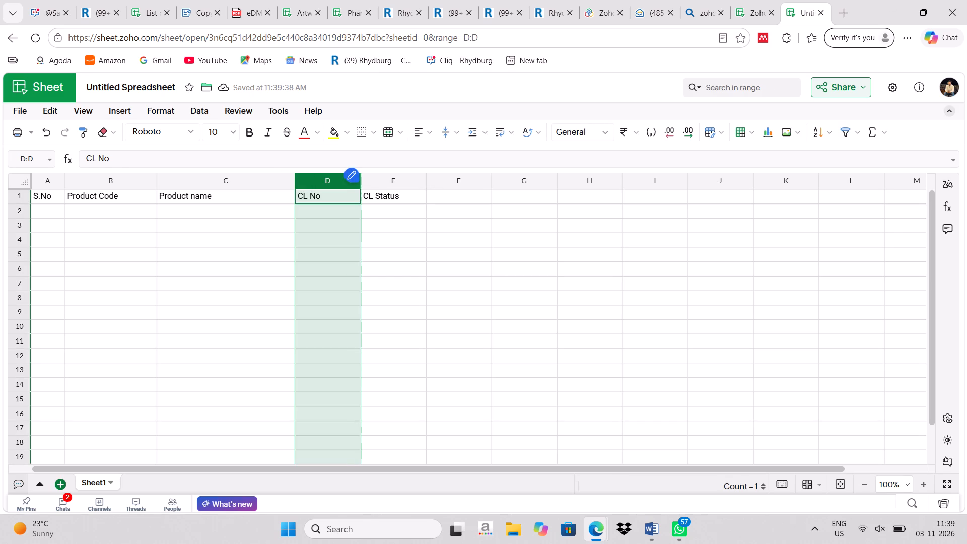
click(358, 186)
drag(361, 181, 417, 190)
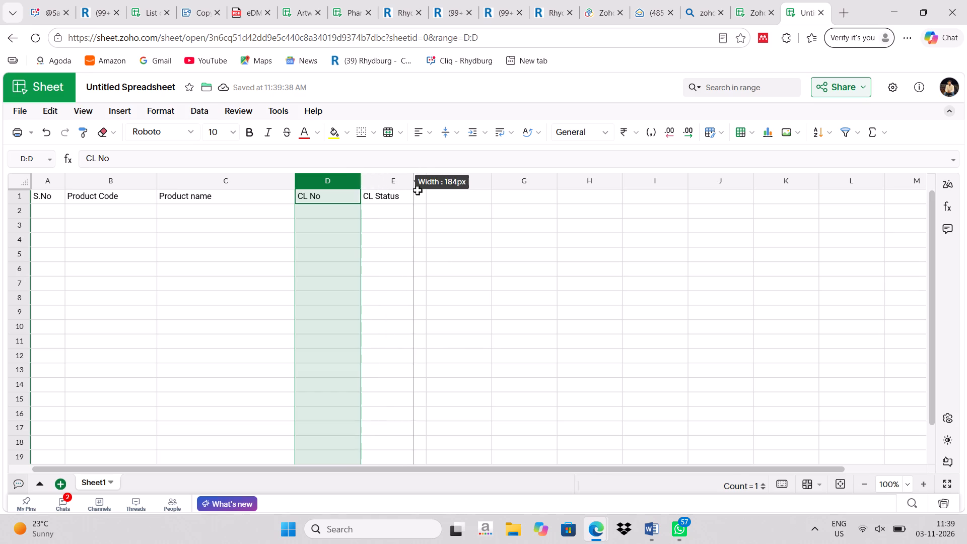
drag(417, 190, 403, 188)
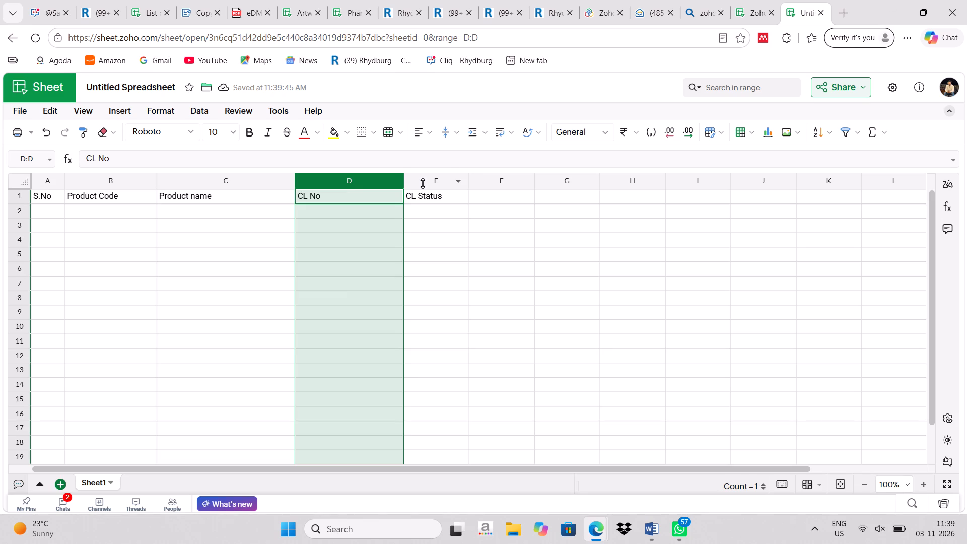
click(423, 183)
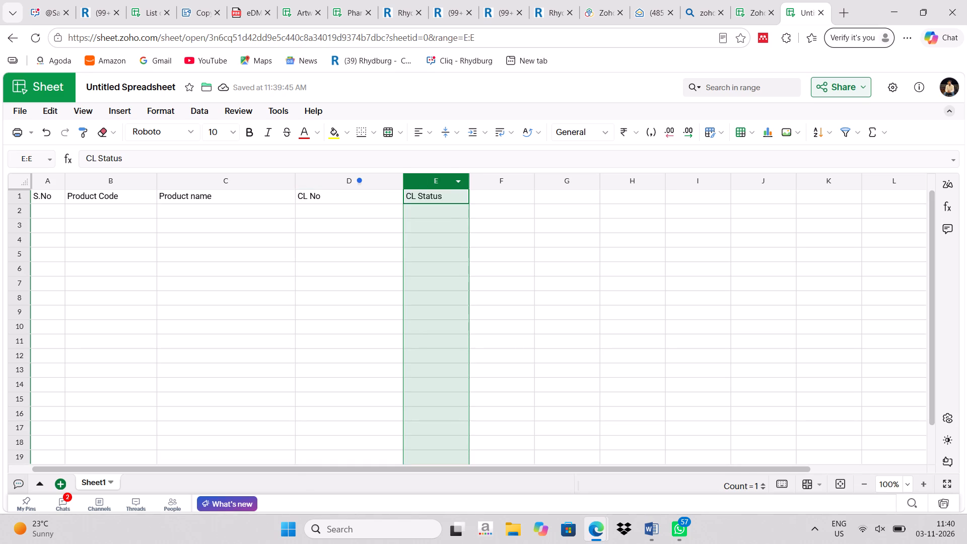
drag(470, 180, 526, 187)
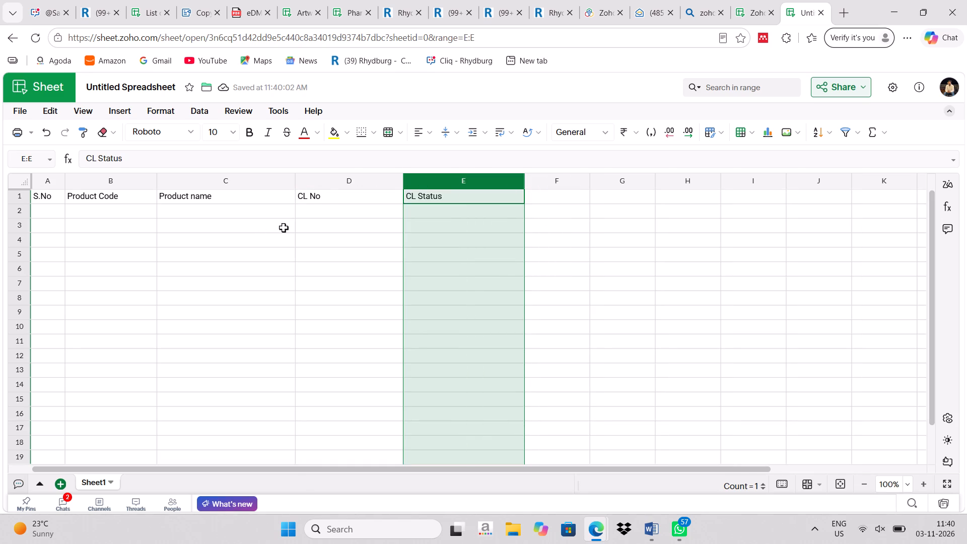
click(328, 213)
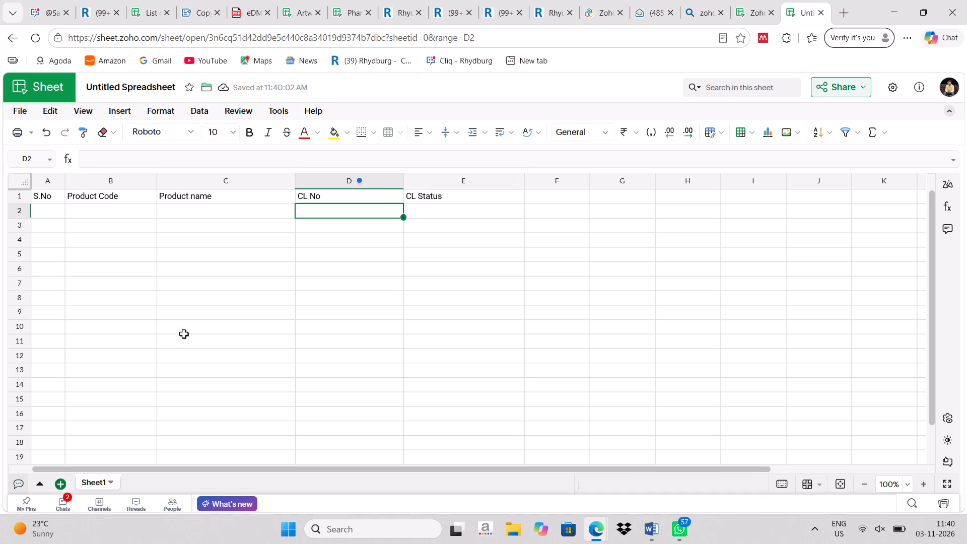
Enter the serial number 1 in cell A2 under the S.No heading.
scroll(243, 402, right, 1)
click(47, 214)
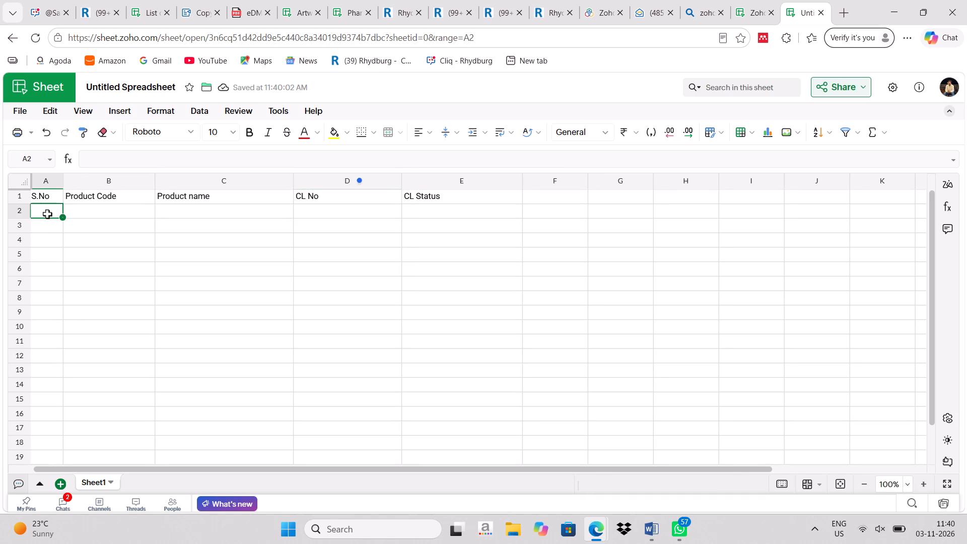
key(1)
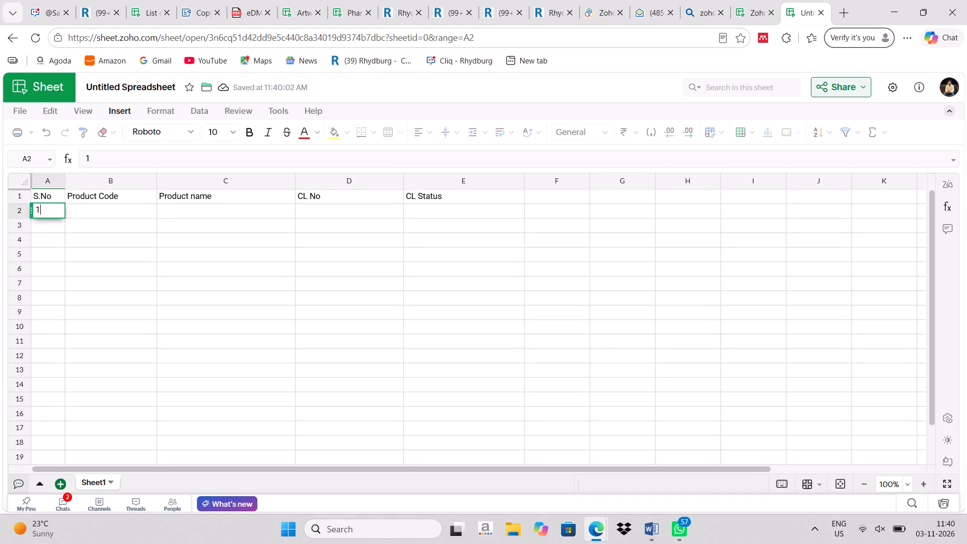
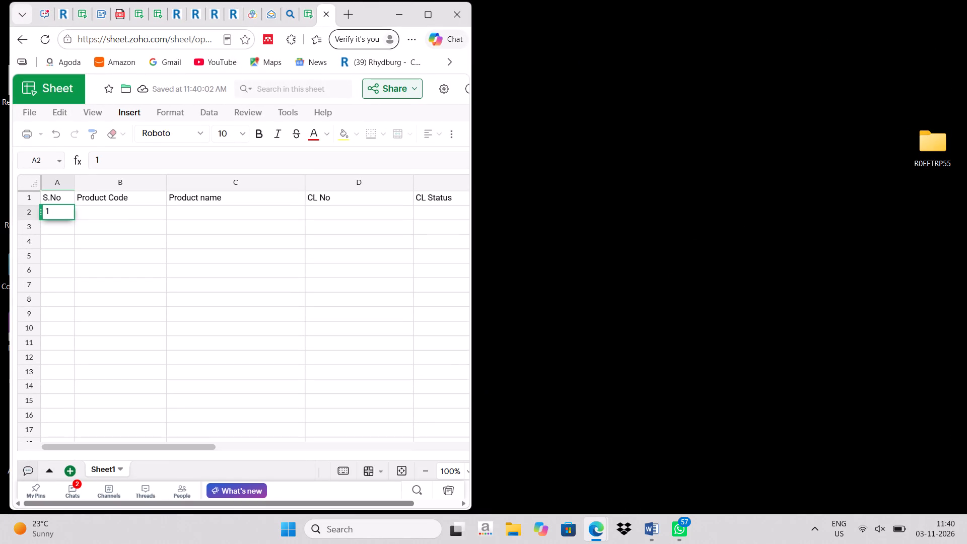
Arrange the sheet window and the other browser window side by side so both are visible.
click(107, 215)
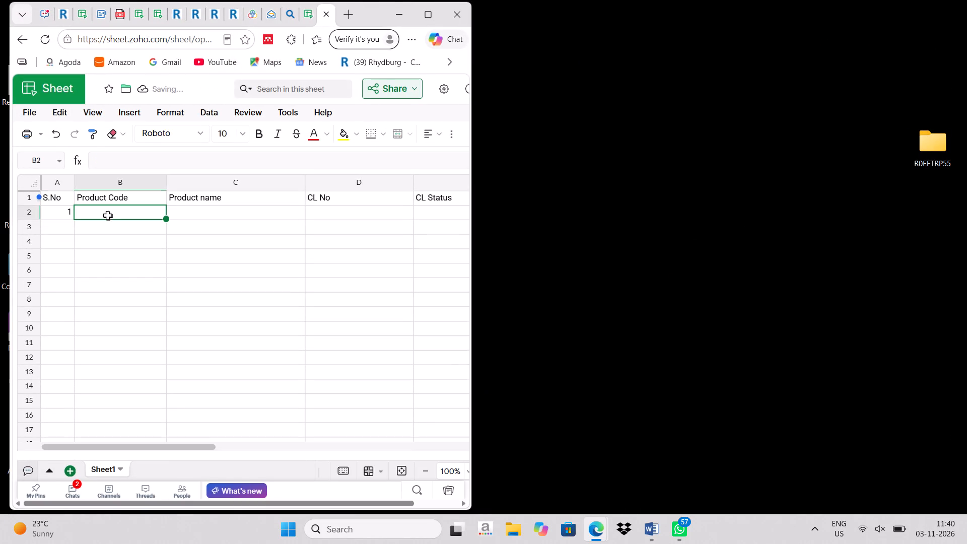
drag(366, 9, 814, 27)
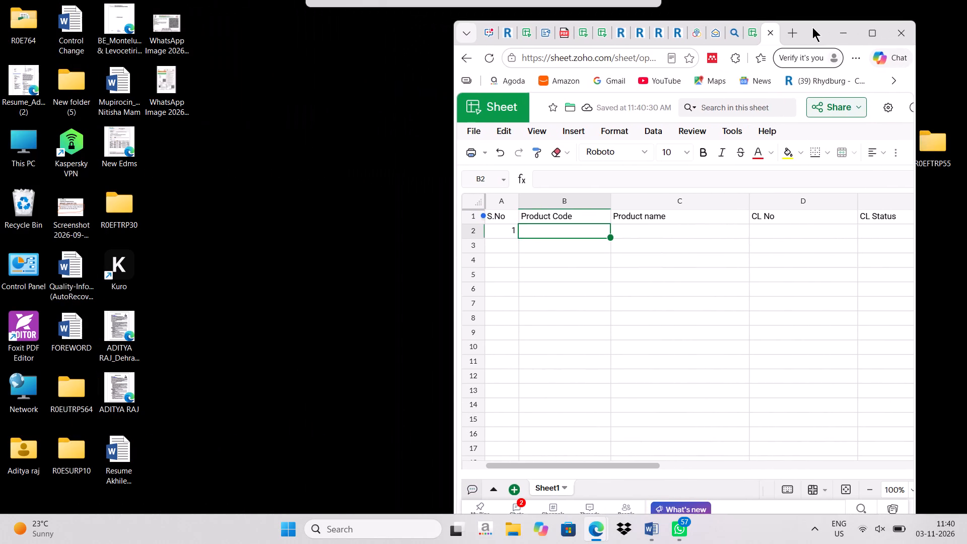
drag(814, 27, 834, 12)
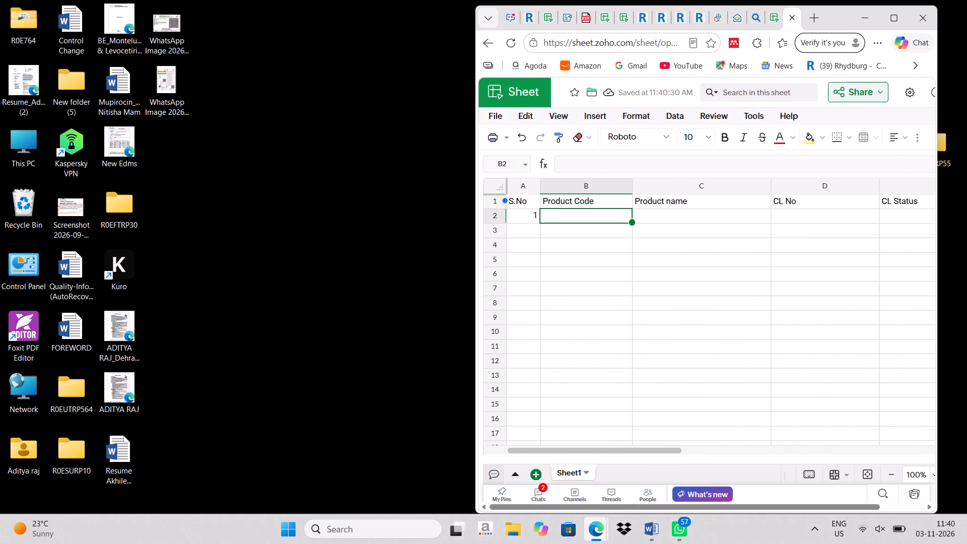
click(539, 479)
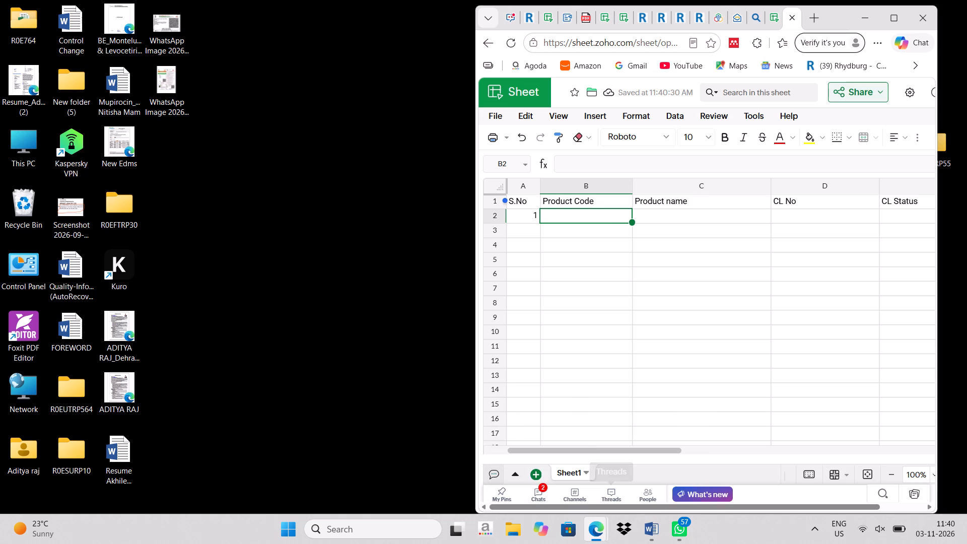
click(625, 470)
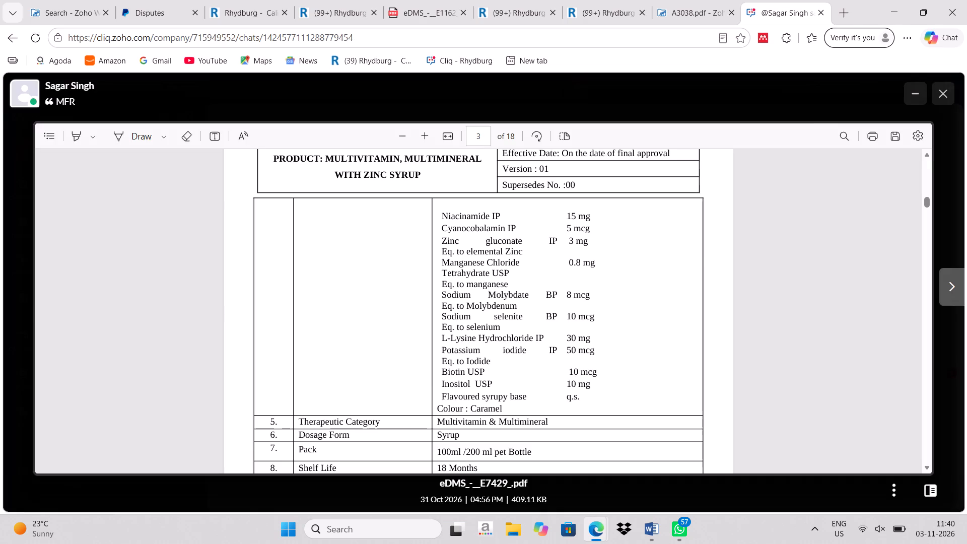
click(925, 0)
Switch to the Rhydburg Caliber site and open the QA Change Control page with its record list.
click(119, 16)
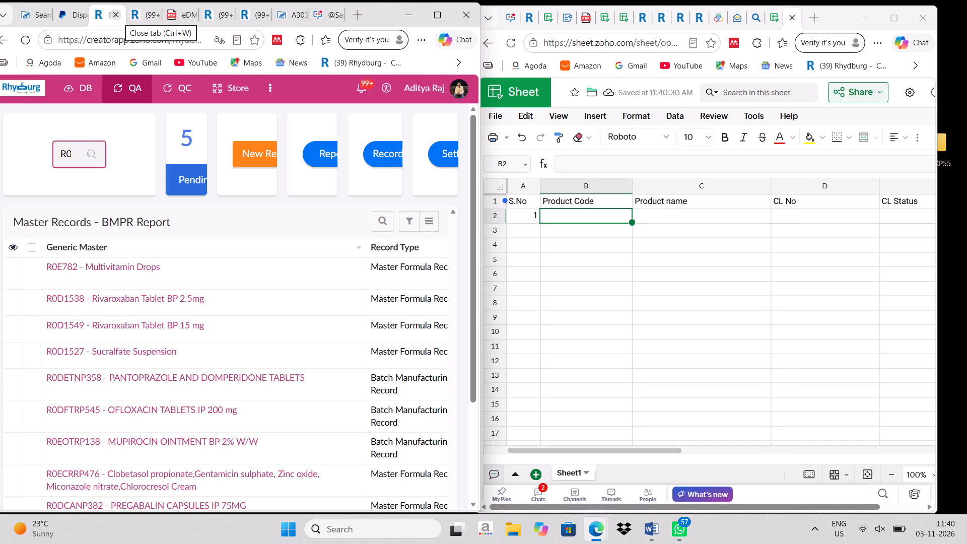
click(139, 7)
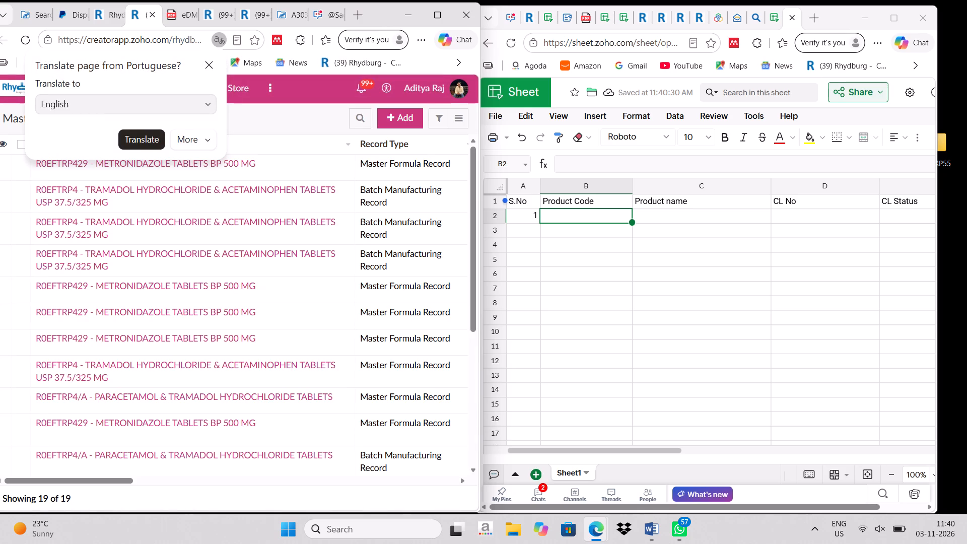
click(432, 16)
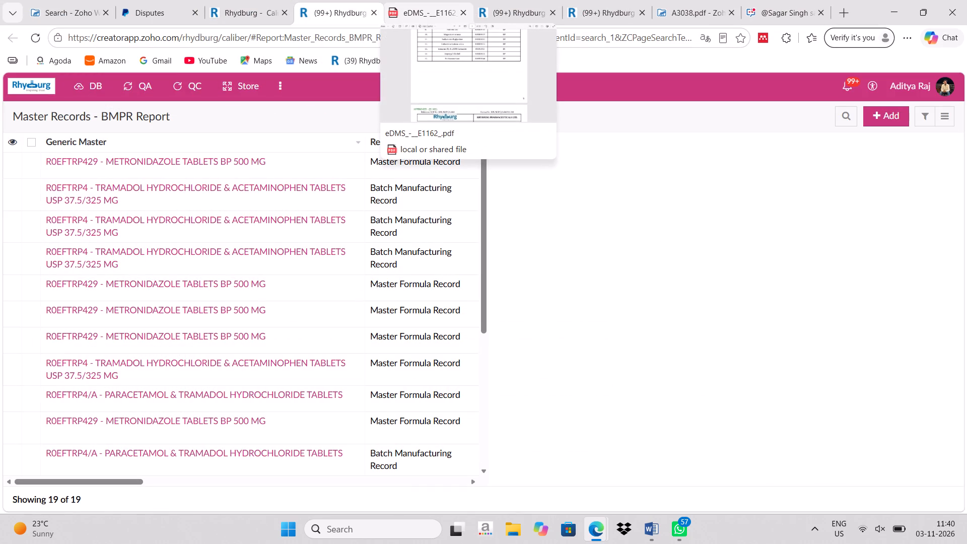
click(252, 3)
click(502, 0)
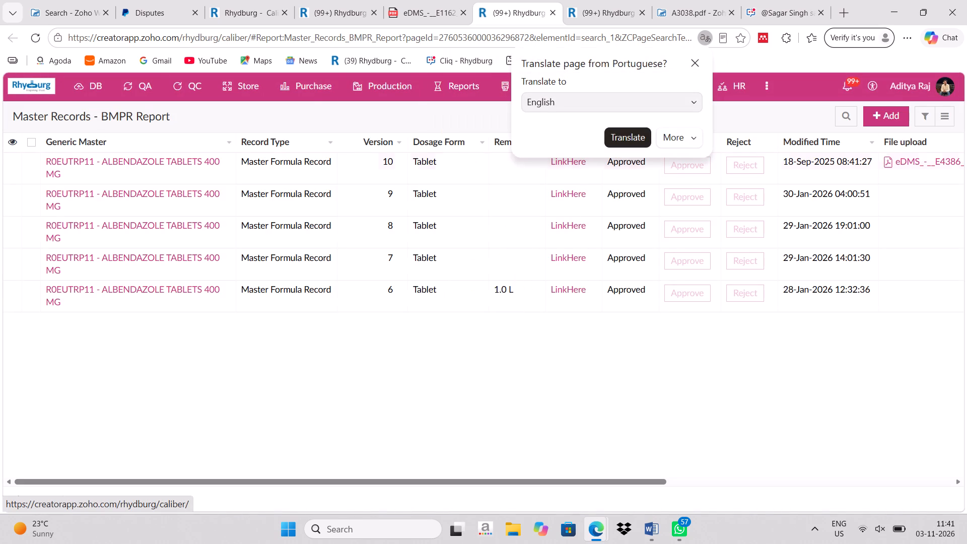
click(145, 105)
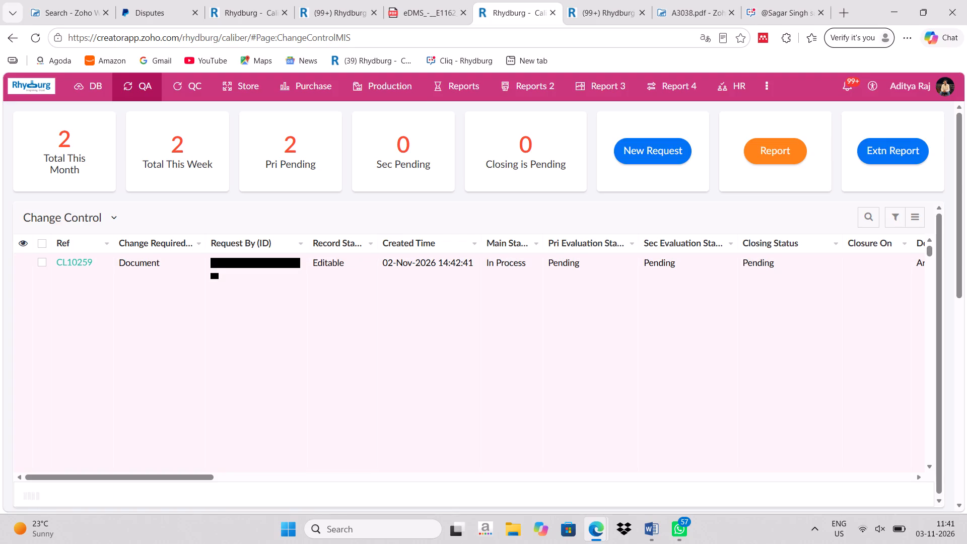
Filter the Change Control list to records whose Request By (ID) contains the requester ID copied from record CL10259.
drag(211, 261, 216, 279)
click(242, 231)
click(237, 241)
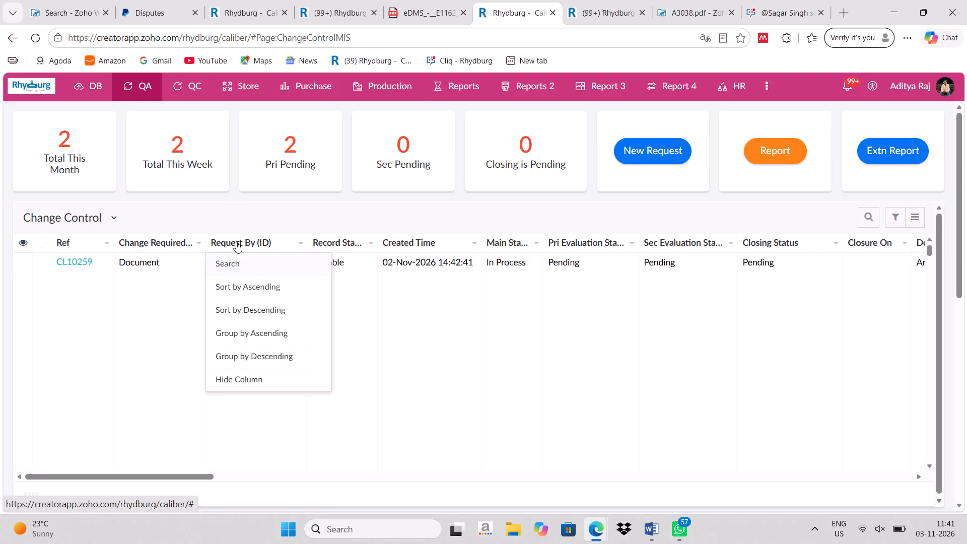
click(239, 264)
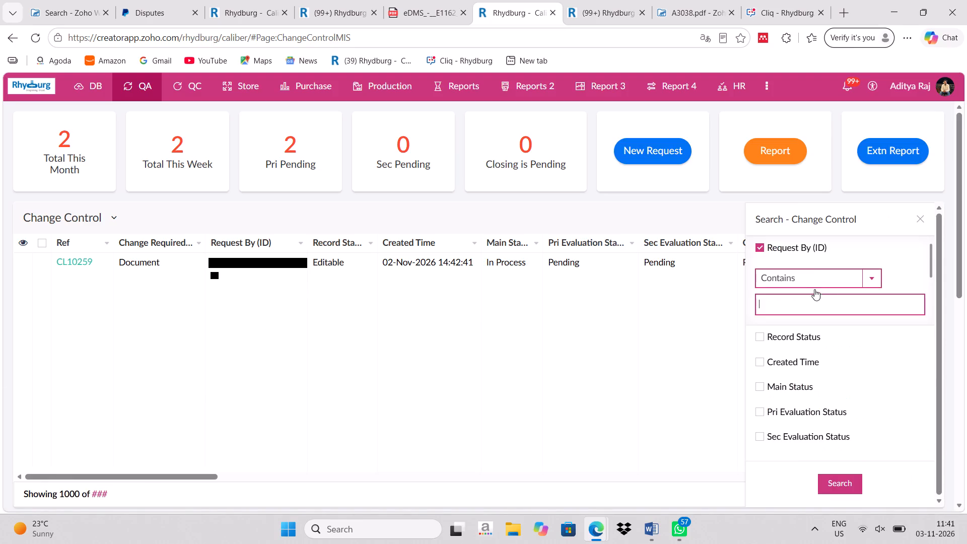
key(ctrl+v)
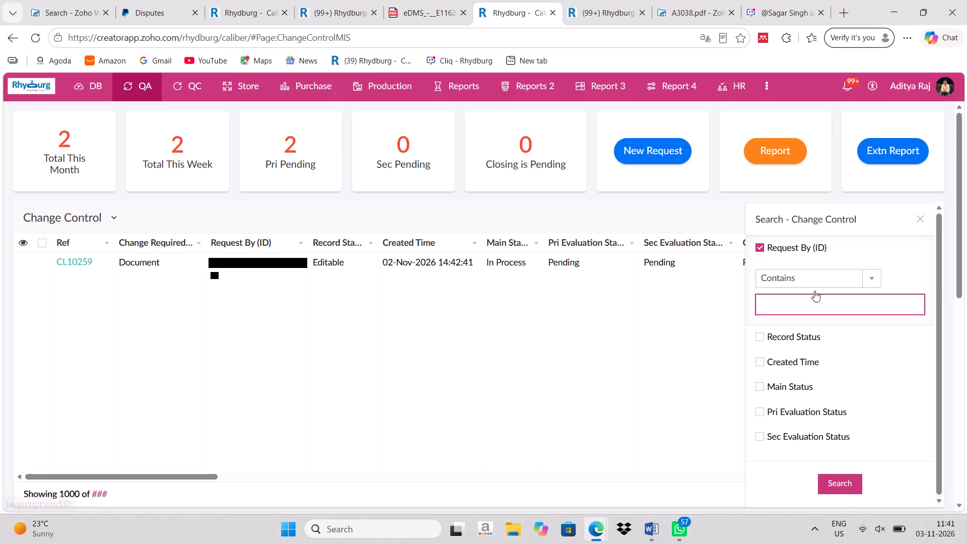
key(Return)
key(Return)
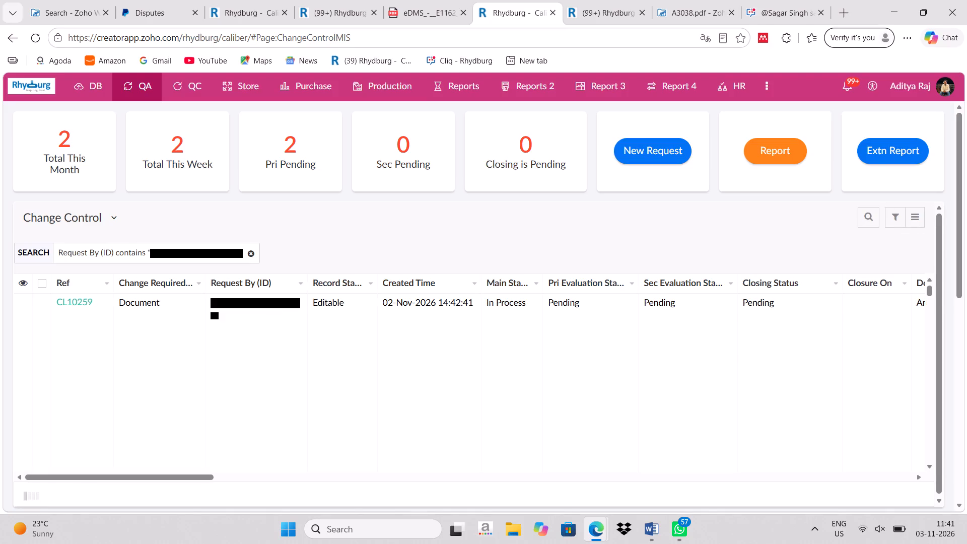
Copy the product code ICIN0748 from CL10259's Current / Previous State into cell B2 under Product Code, keeping both windows side by side.
scroll(669, 417, left, 7)
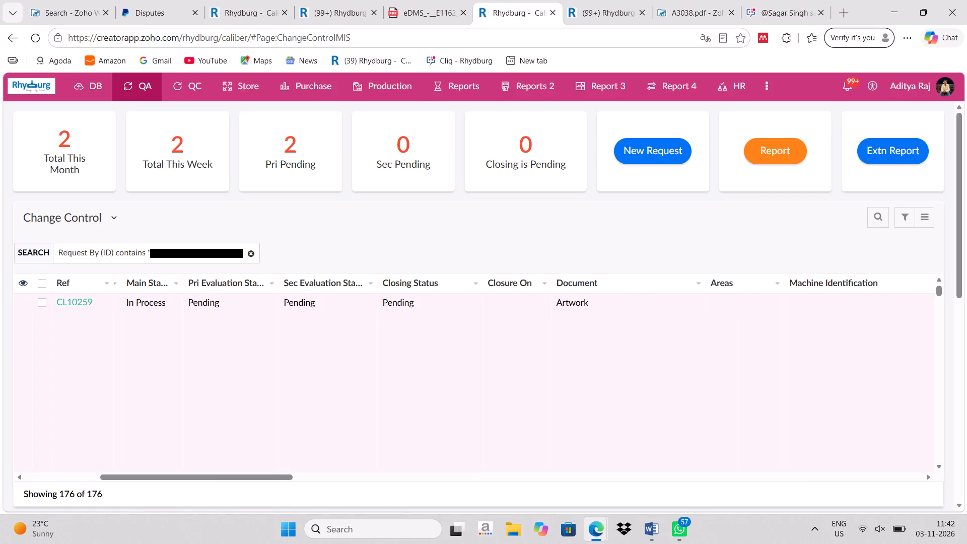
click(364, 474)
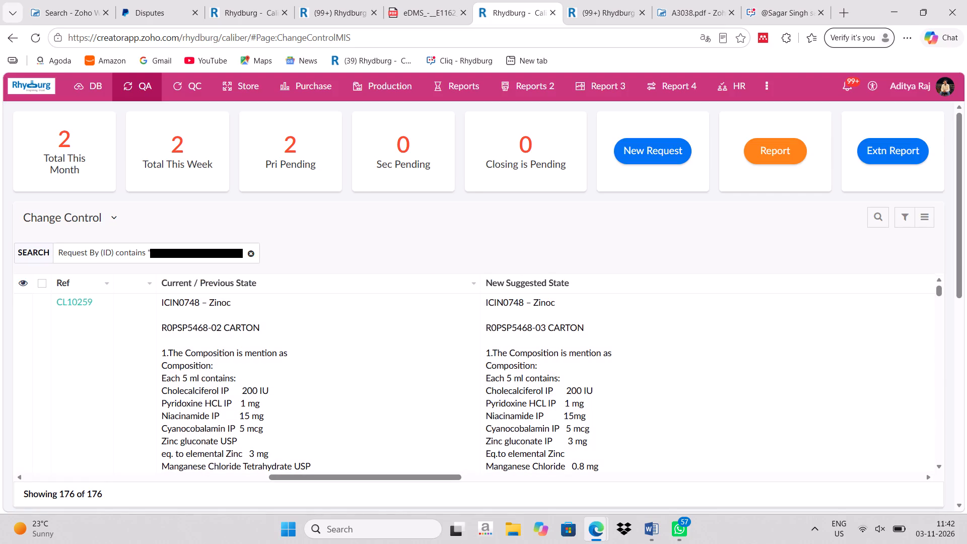
click(923, 11)
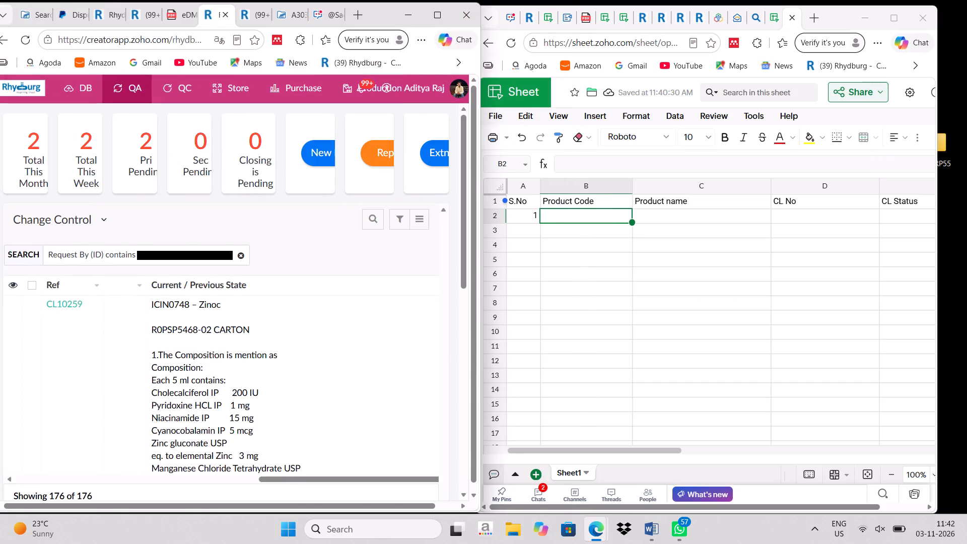
drag(150, 303, 184, 309)
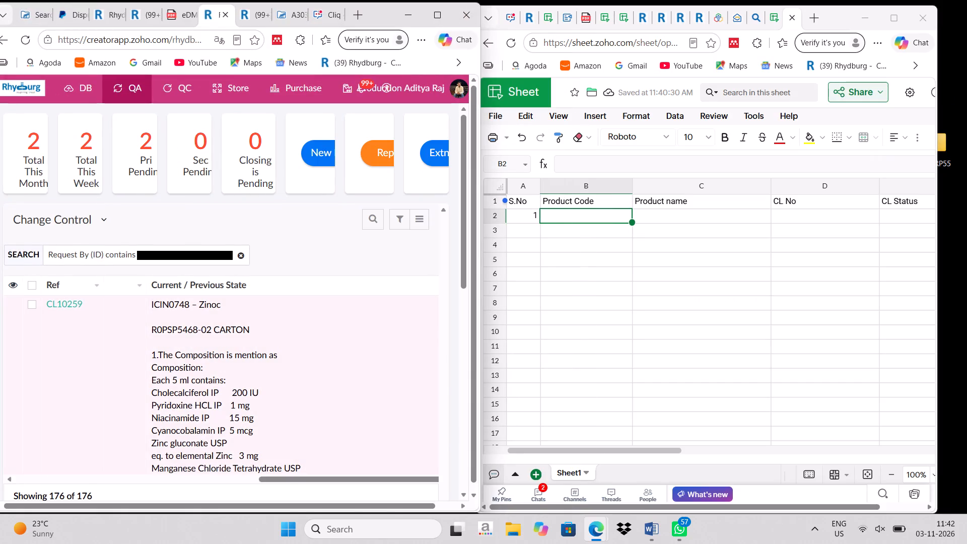
drag(184, 309, 190, 304)
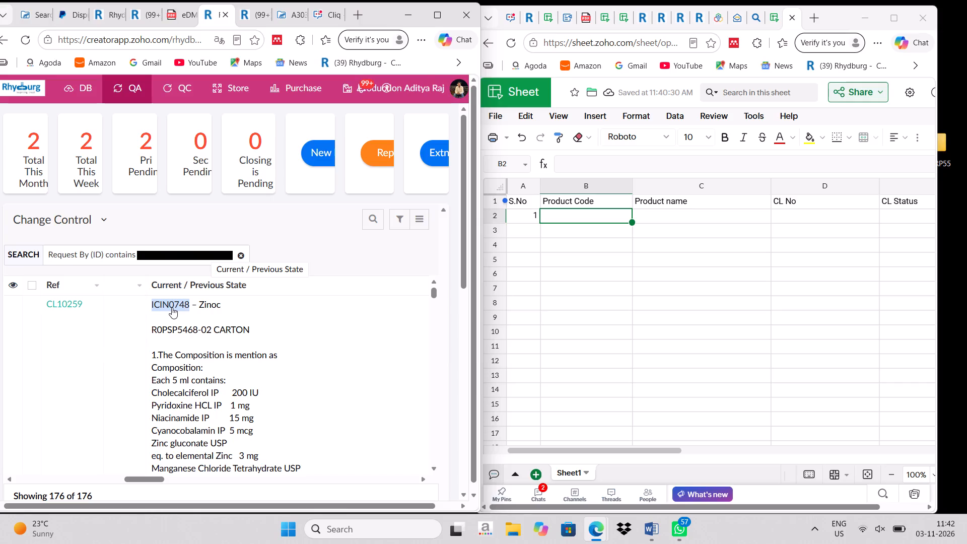
right_click(169, 305)
click(210, 21)
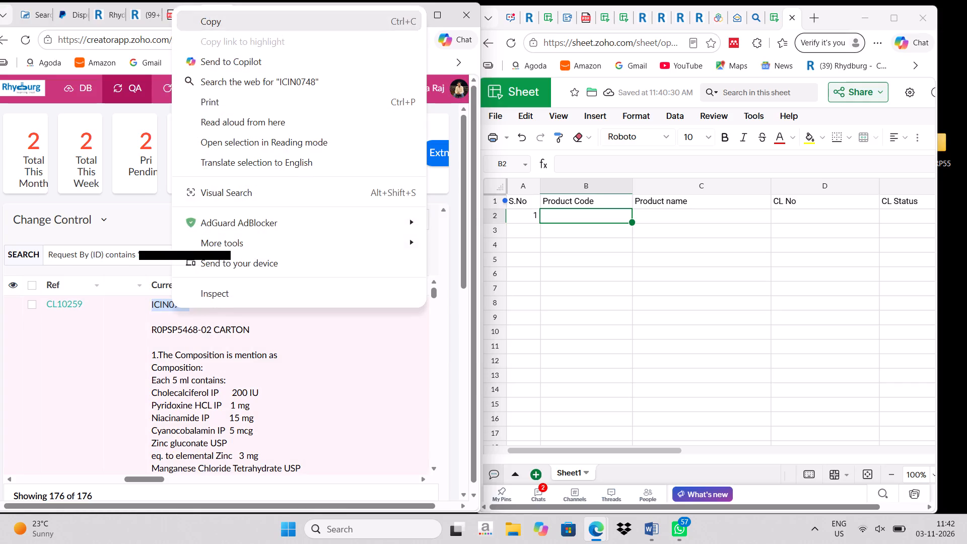
double_click(583, 215)
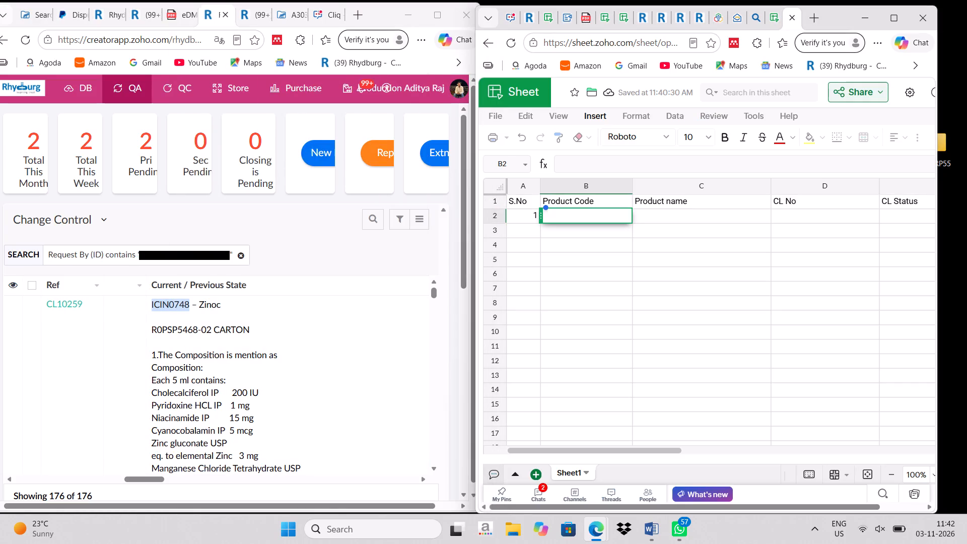
key(ctrl+v)
click(664, 216)
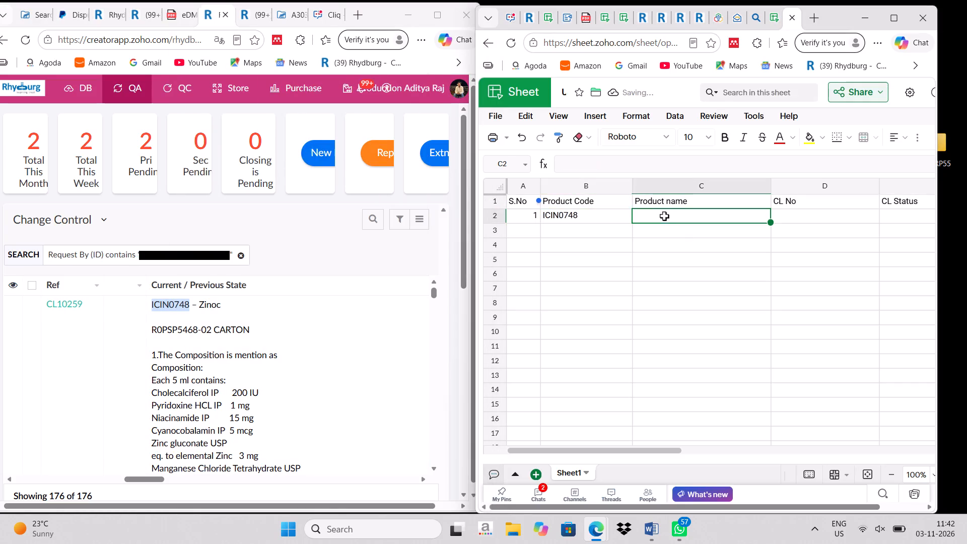
Copy the product name Zinoc from the same record into cell C2 under Product name.
drag(199, 303, 228, 309)
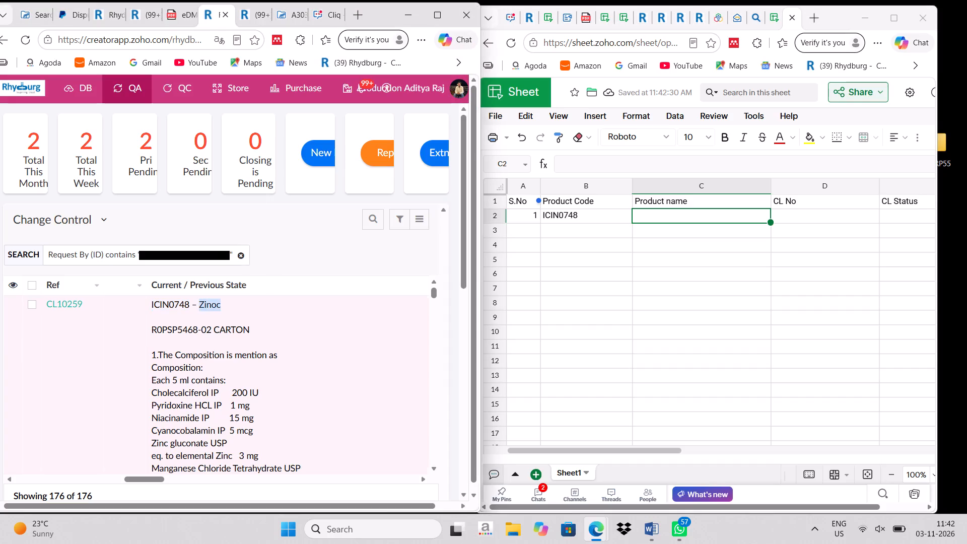
click(254, 262)
double_click(646, 217)
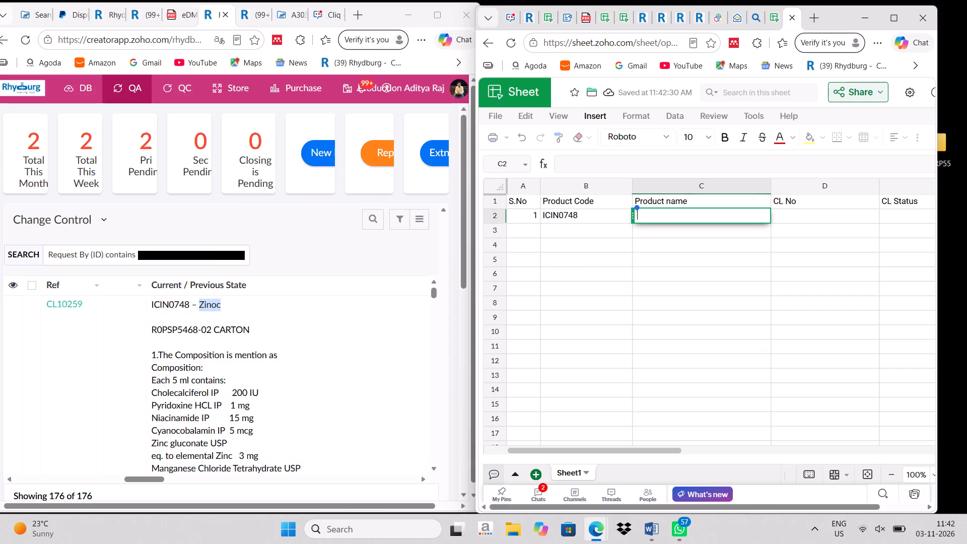
key(ctrl+v)
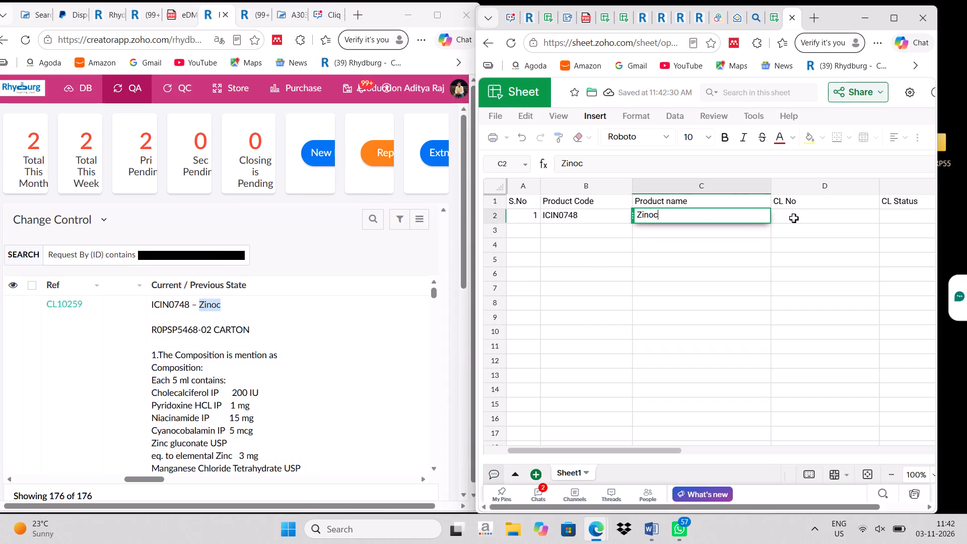
click(793, 218)
Enter the change control number CL10259 in cell D2 under CL No.
double_click(793, 218)
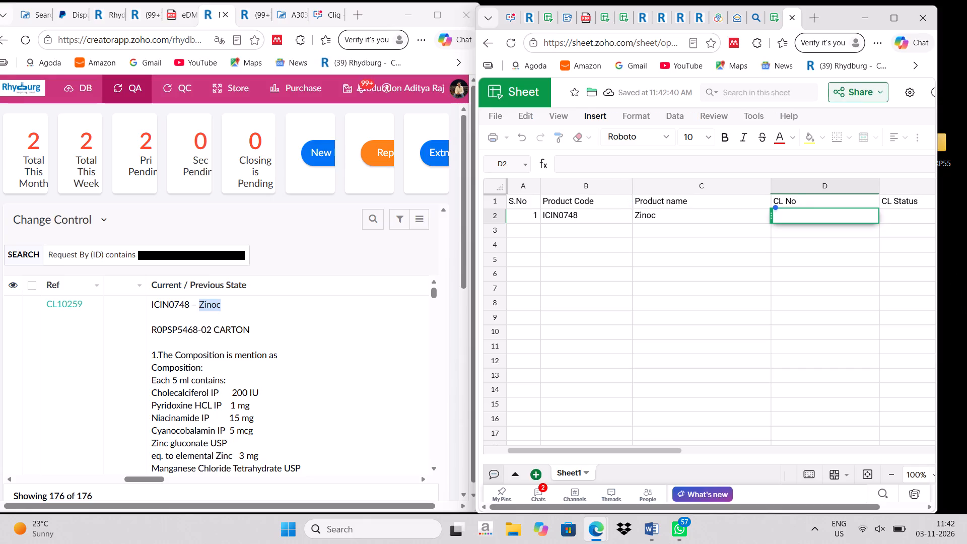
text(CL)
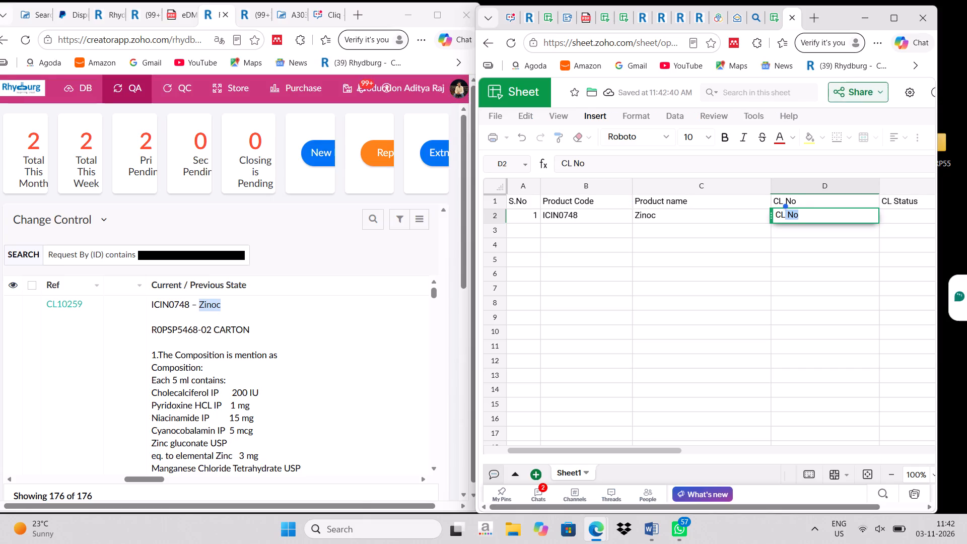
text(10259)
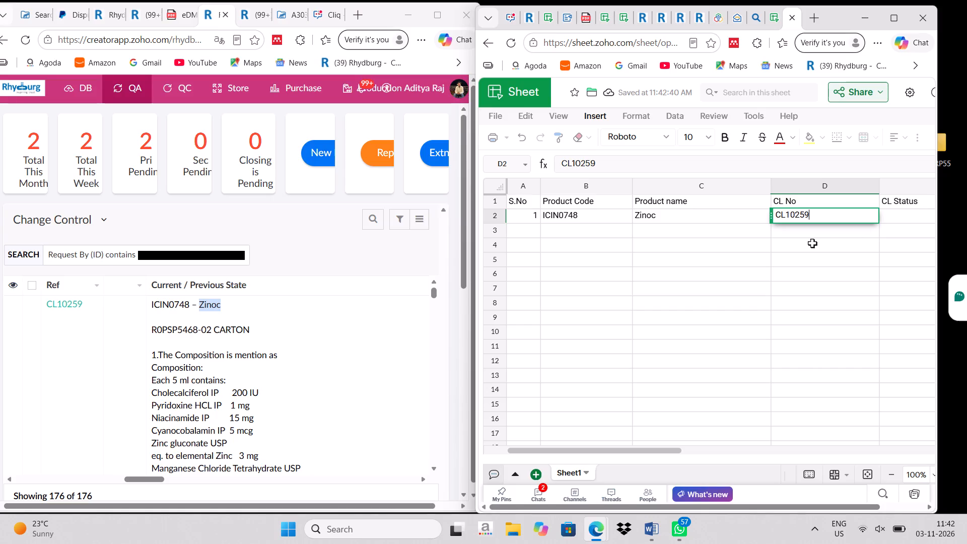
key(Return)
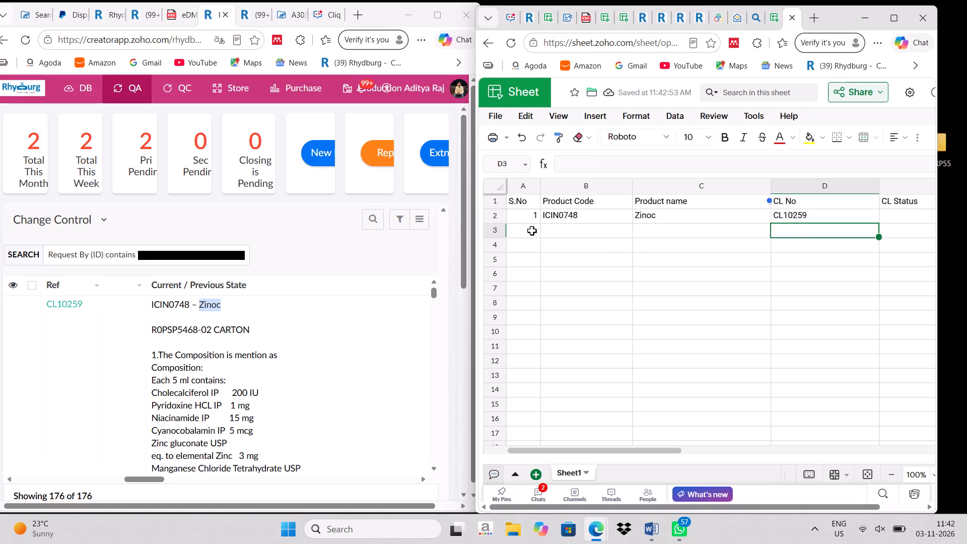
Look through record CL10258, the one following CL10259, across its state, rationale and evaluation columns in the filtered Change Control list.
click(529, 230)
scroll(229, 352, down, 4)
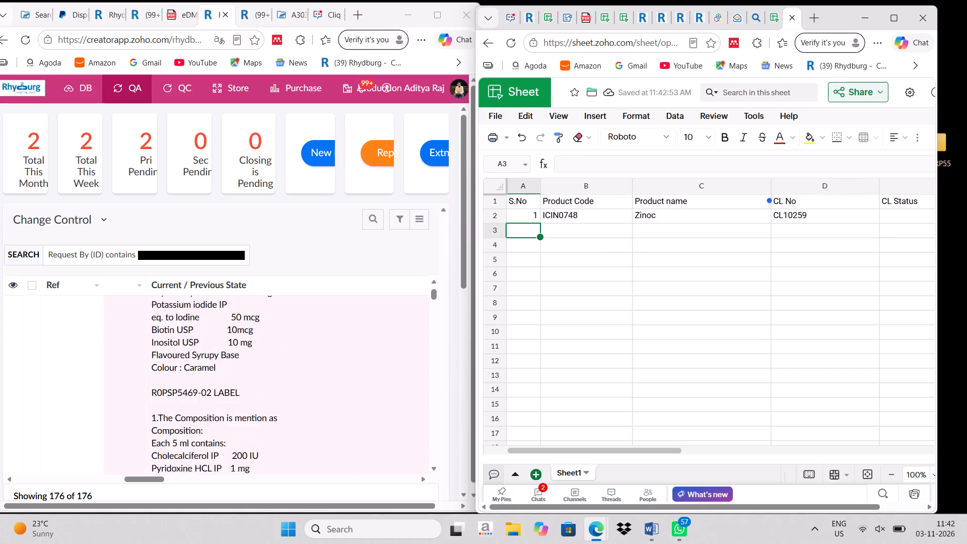
scroll(230, 352, down, 6)
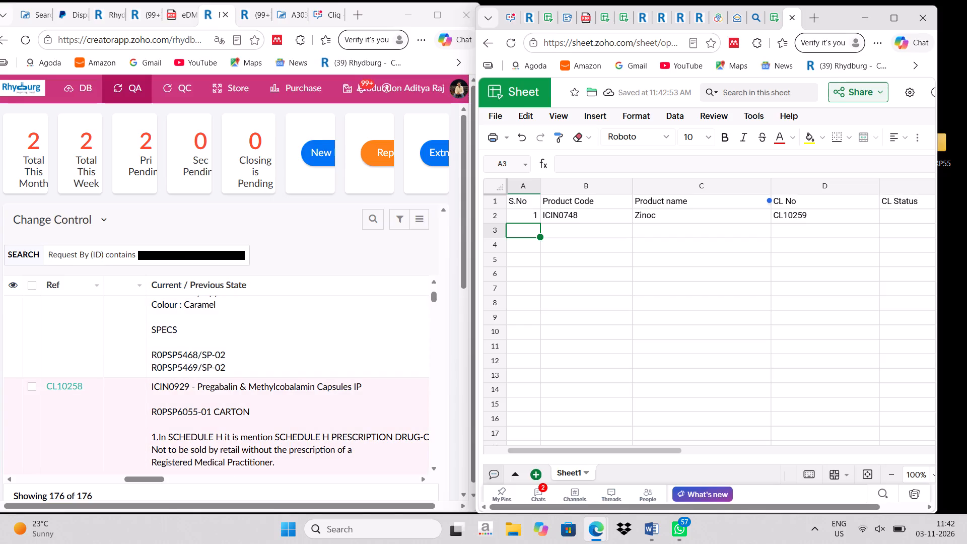
scroll(211, 381, down, 1)
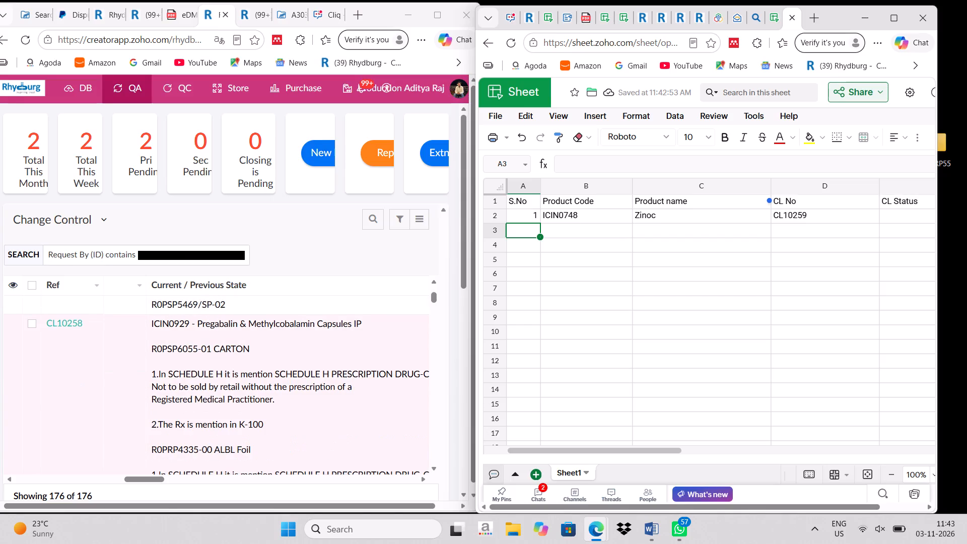
scroll(211, 381, left, 4)
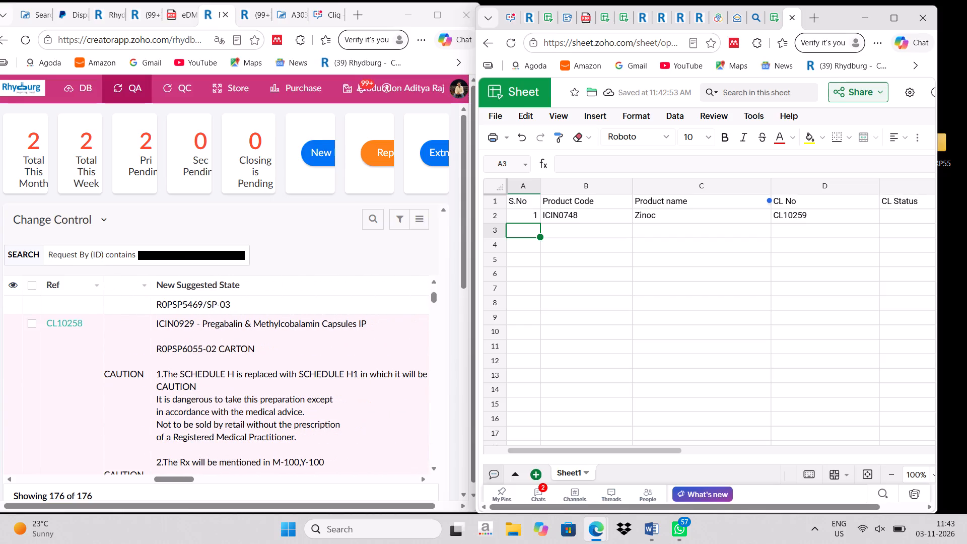
scroll(211, 381, left, 1)
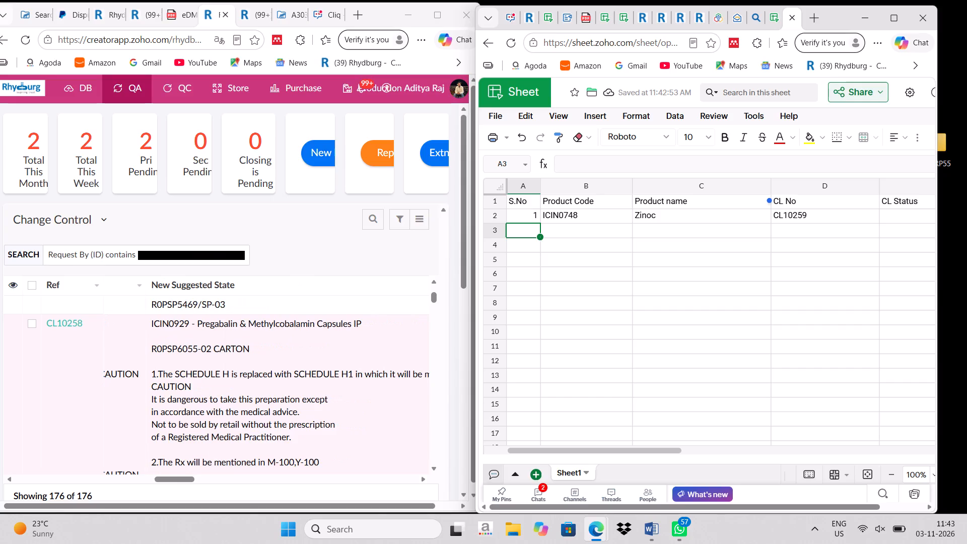
scroll(211, 381, up, 1)
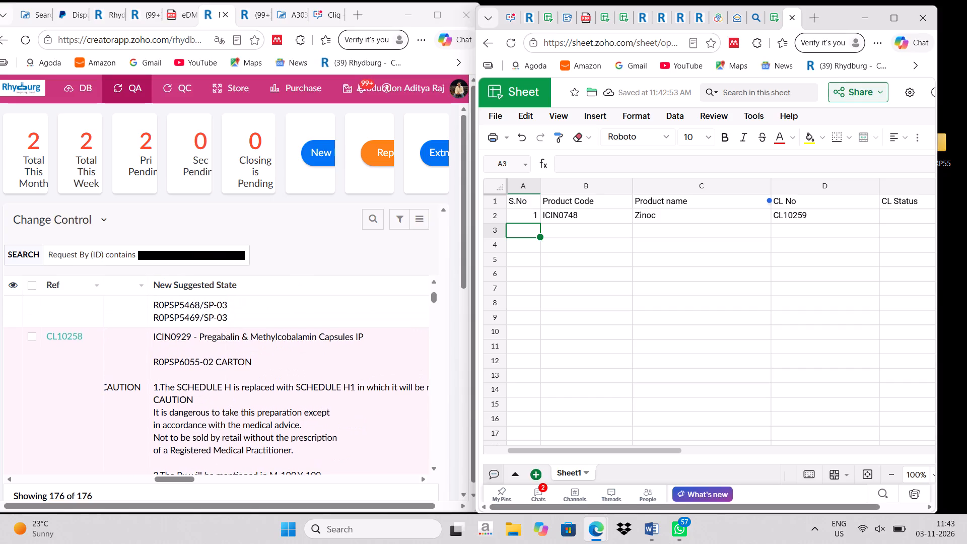
scroll(211, 381, down, 1)
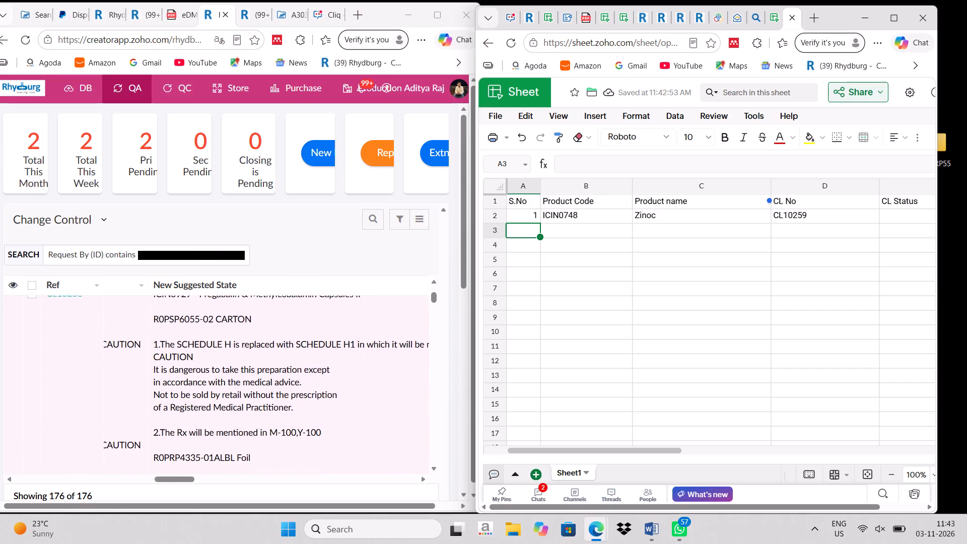
scroll(211, 381, down, 1)
scroll(211, 381, left, 6)
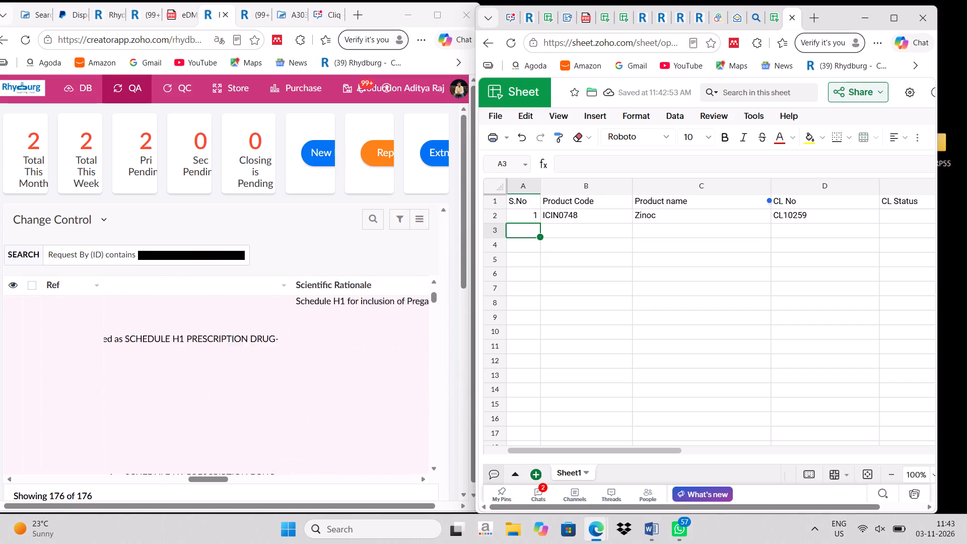
scroll(211, 381, left, 8)
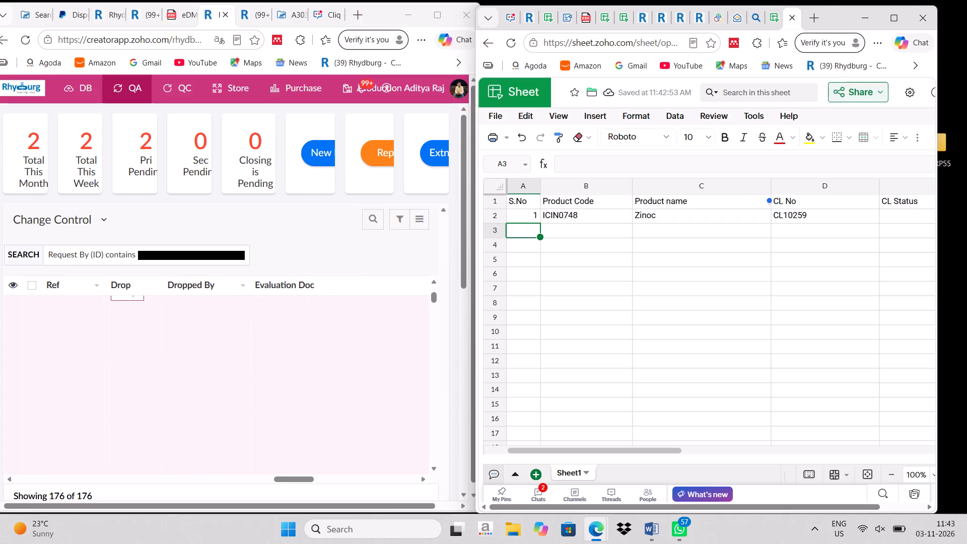
scroll(211, 381, left, 5)
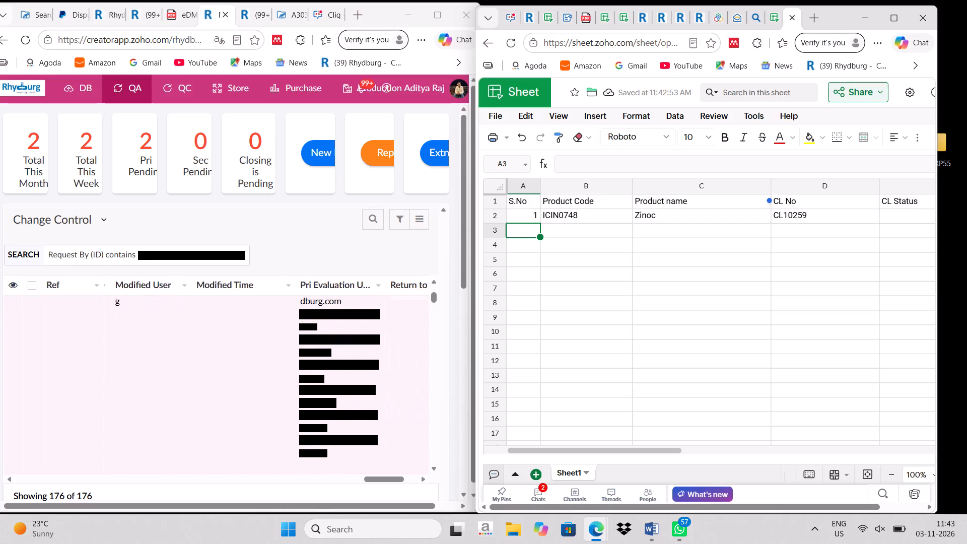
scroll(211, 381, left, 3)
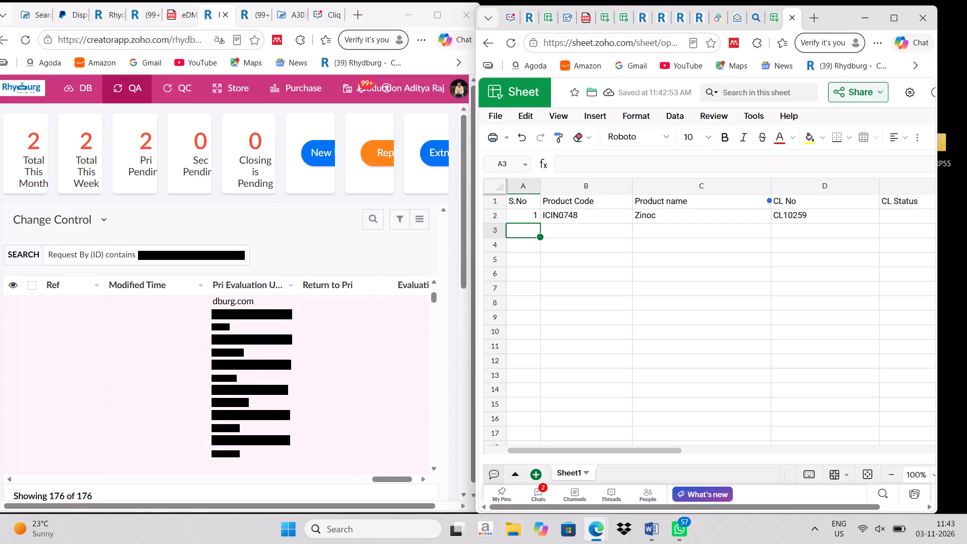
scroll(211, 381, left, 5)
scroll(247, 374, right, 3)
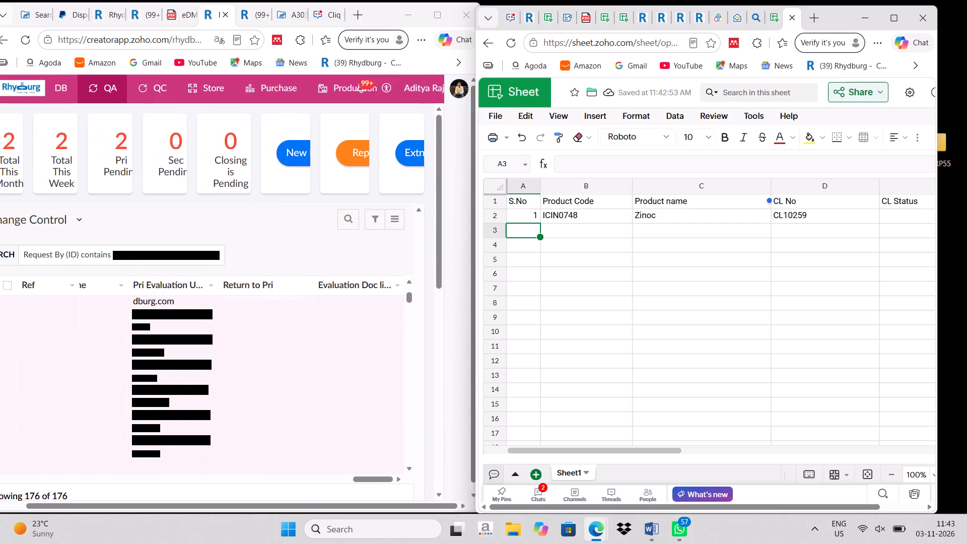
scroll(247, 374, right, 12)
scroll(247, 374, right, 9)
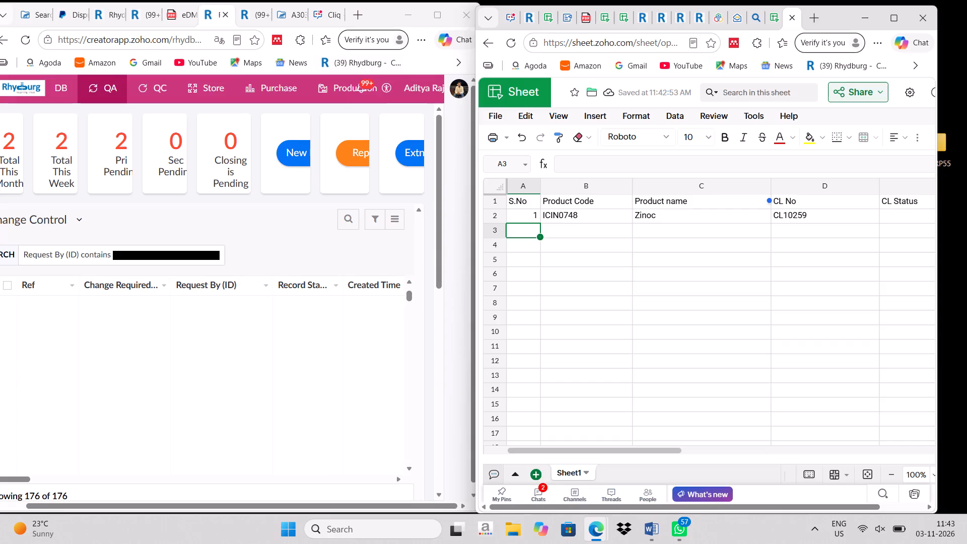
Enlarge the Change Control window, copy the reference CL10258 from the Ref column, and return to the side-by-side layout.
click(443, 17)
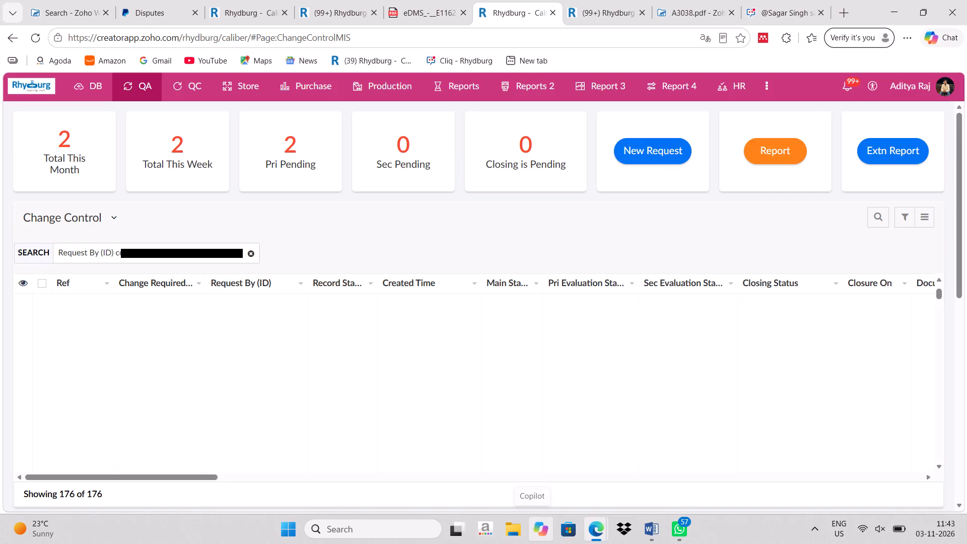
scroll(618, 340, up, 5)
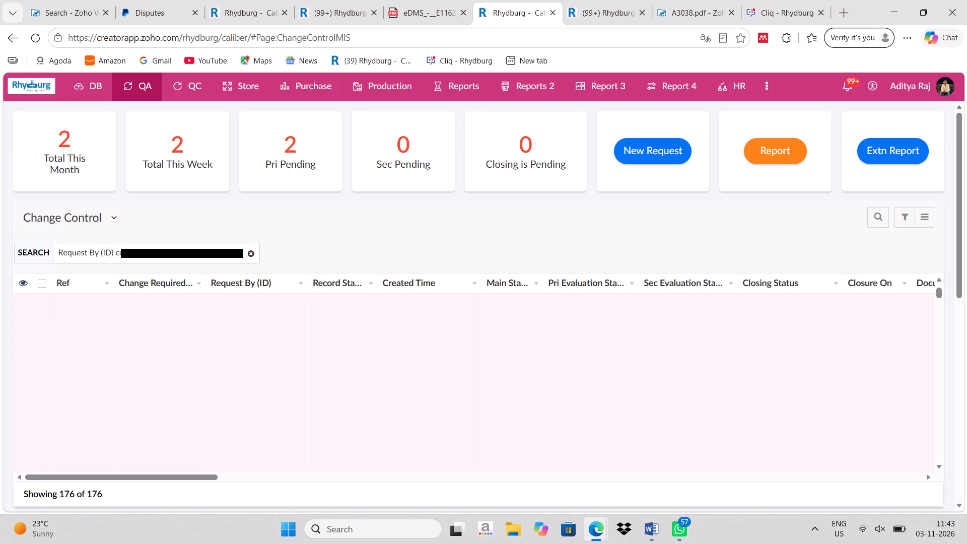
scroll(709, 365, up, 11)
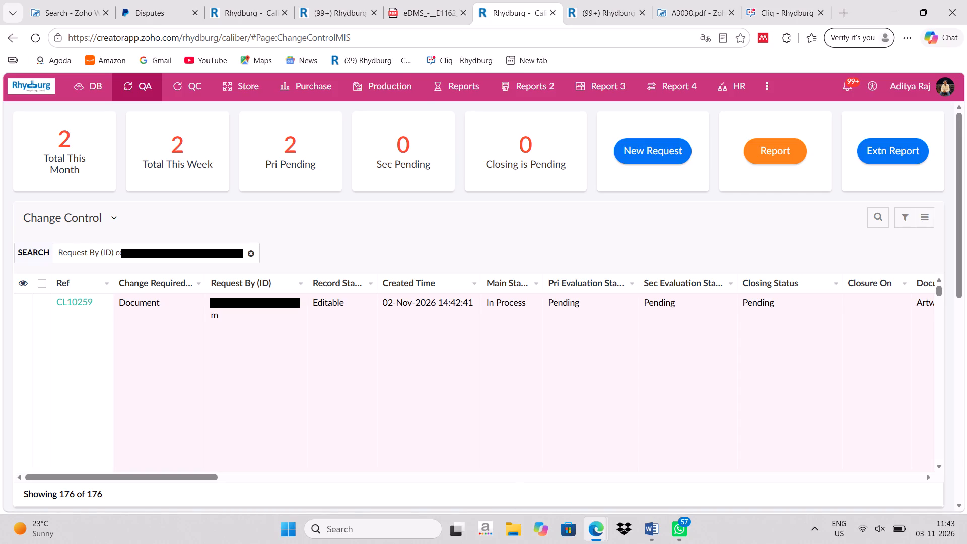
scroll(660, 388, down, 10)
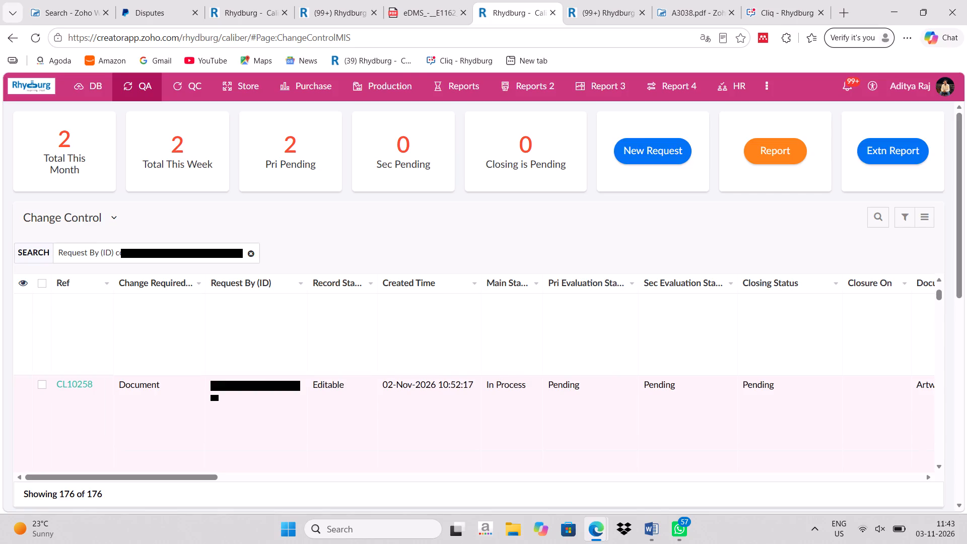
scroll(660, 388, left, 6)
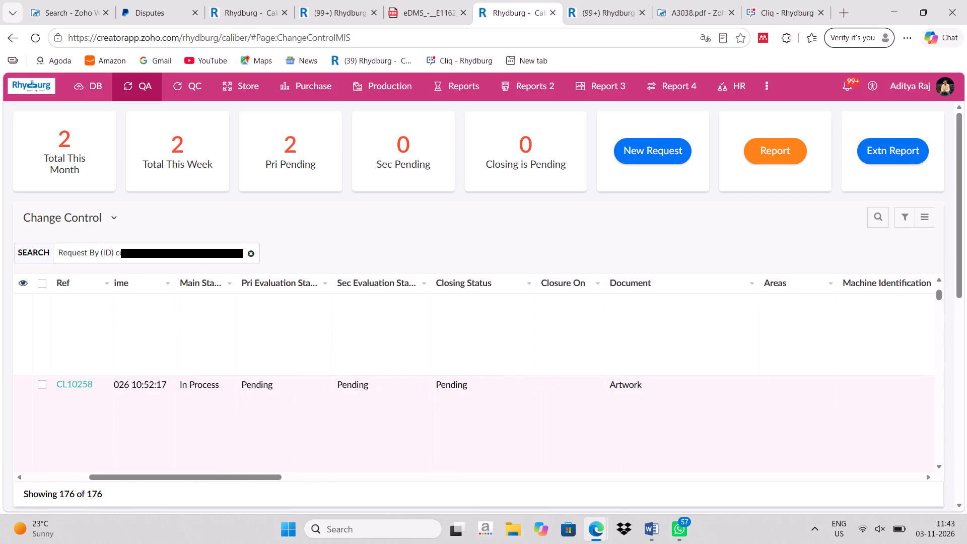
scroll(660, 388, left, 9)
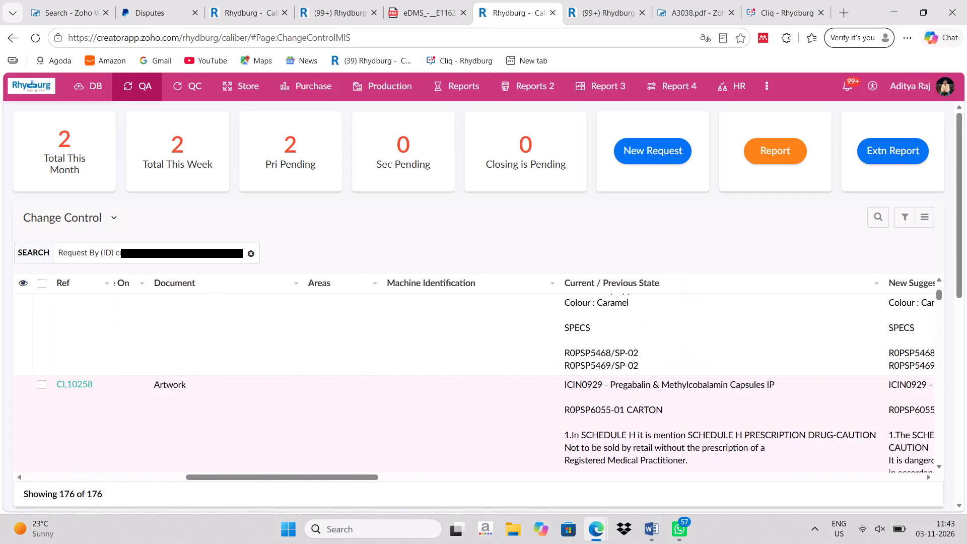
scroll(660, 388, left, 6)
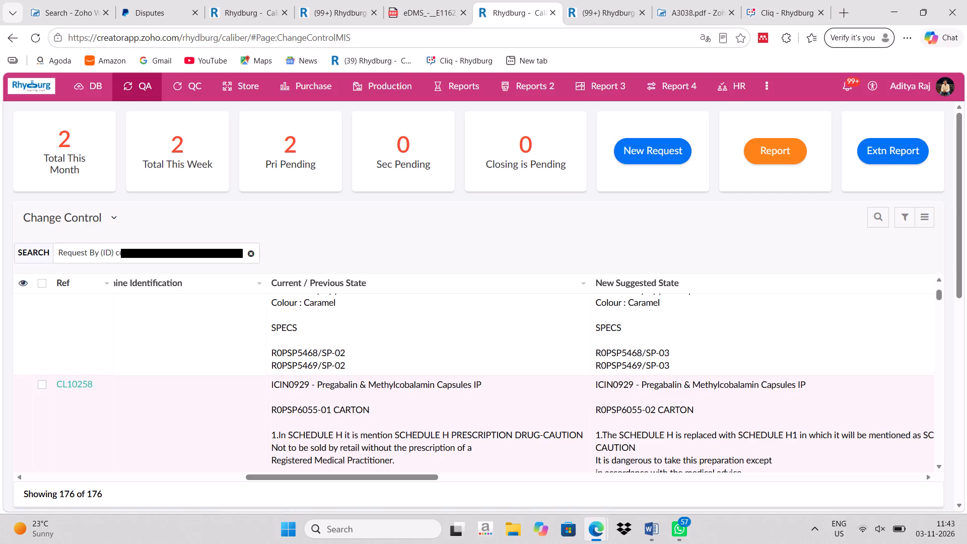
drag(55, 382, 79, 382)
drag(79, 382, 94, 385)
click(125, 337)
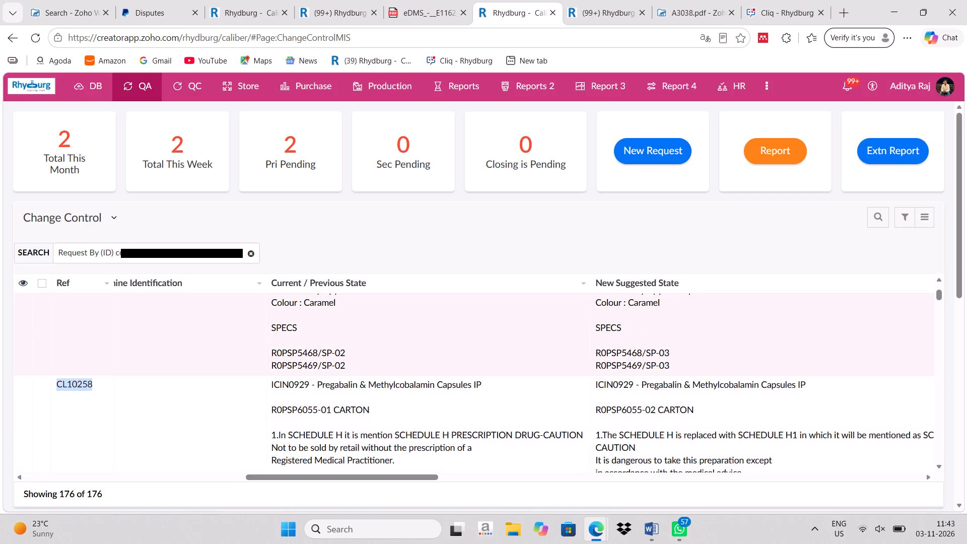
click(923, 1)
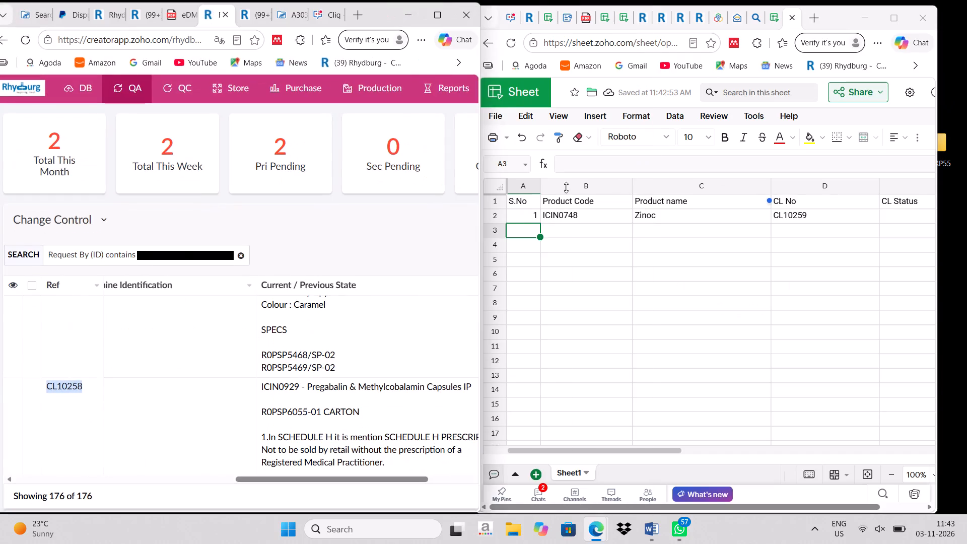
Begin row 3 of the sheet with serial number 2 in A3 and the copied CL10258 in D3 under CL No.
click(531, 229)
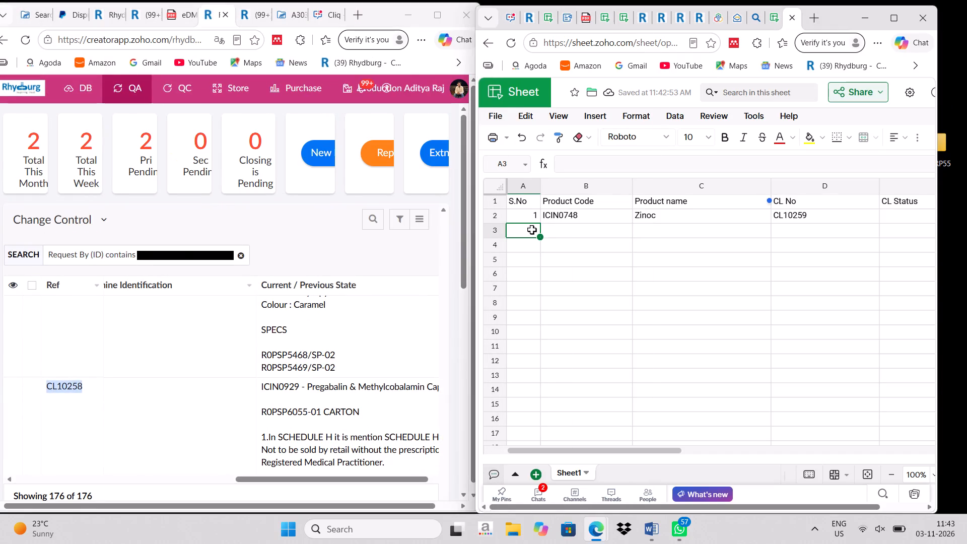
double_click(531, 229)
text(2.)
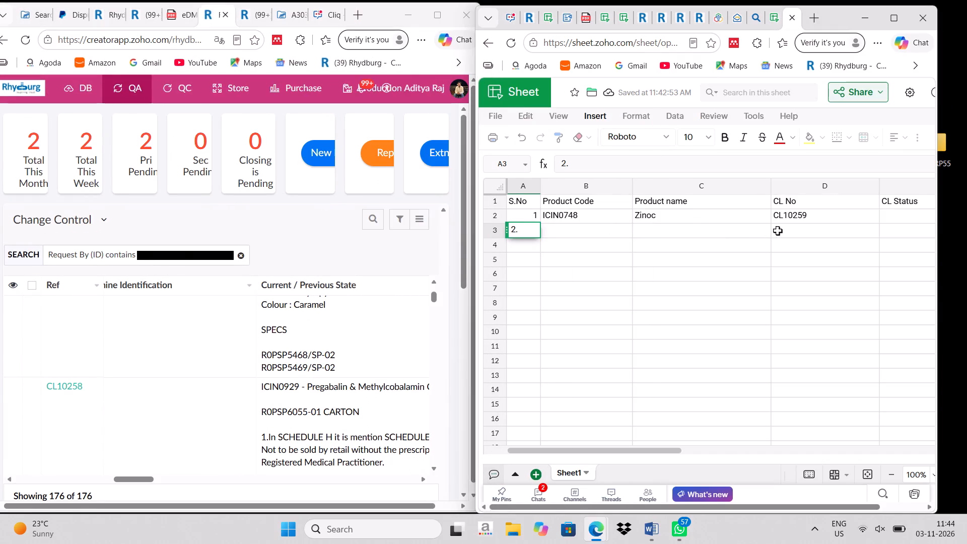
click(778, 230)
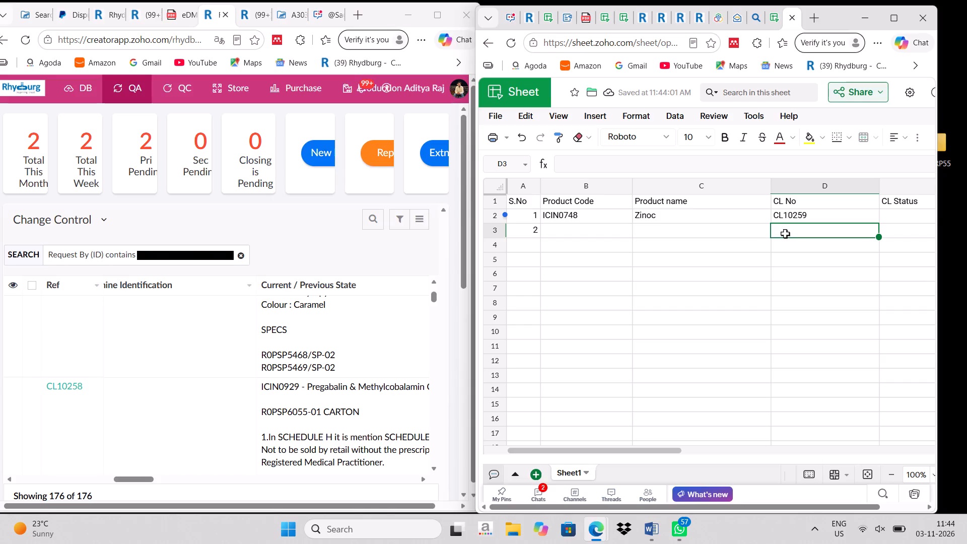
click(788, 230)
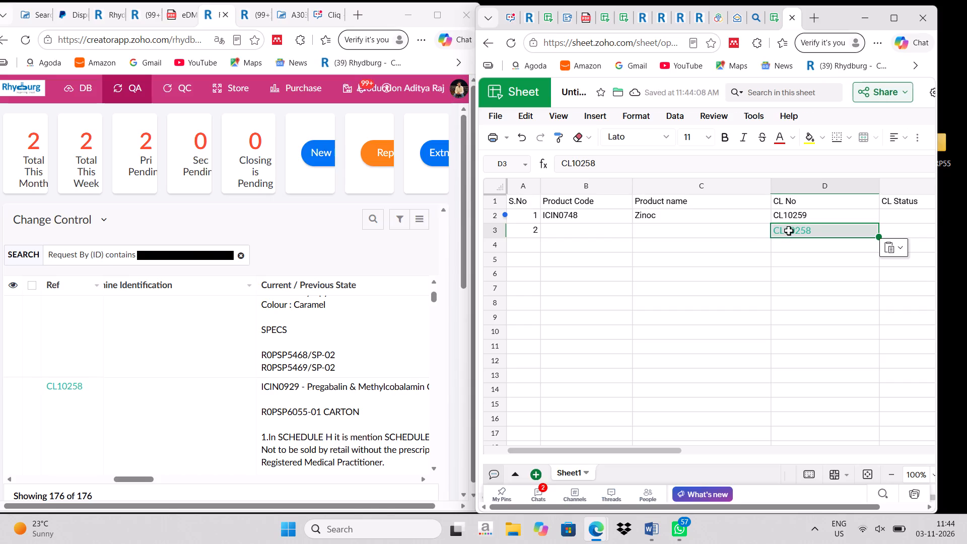
Copy the product name Pregabalin & Methylcobalamin Capsules IP from CL10258's Current / Previous State into cell C3 under Product name.
click(699, 231)
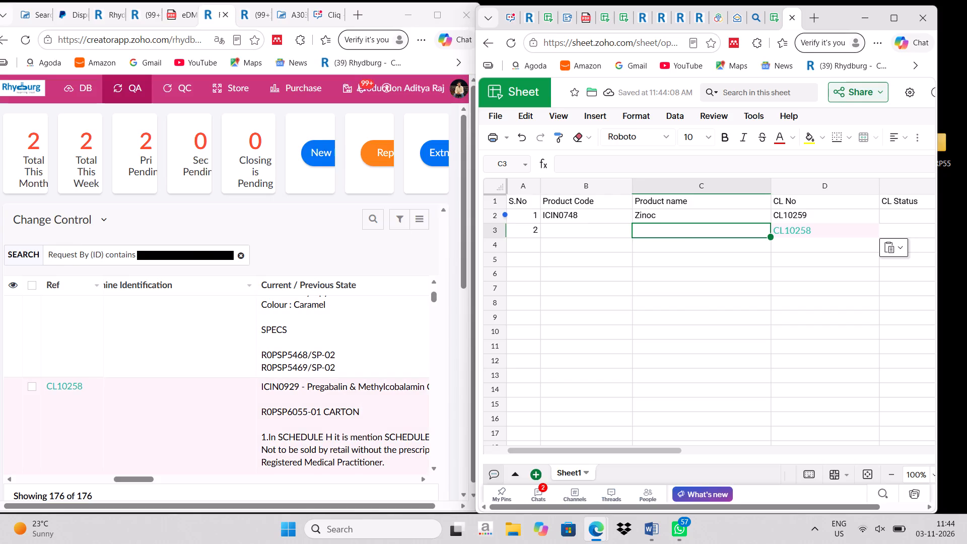
scroll(270, 384, left, 1)
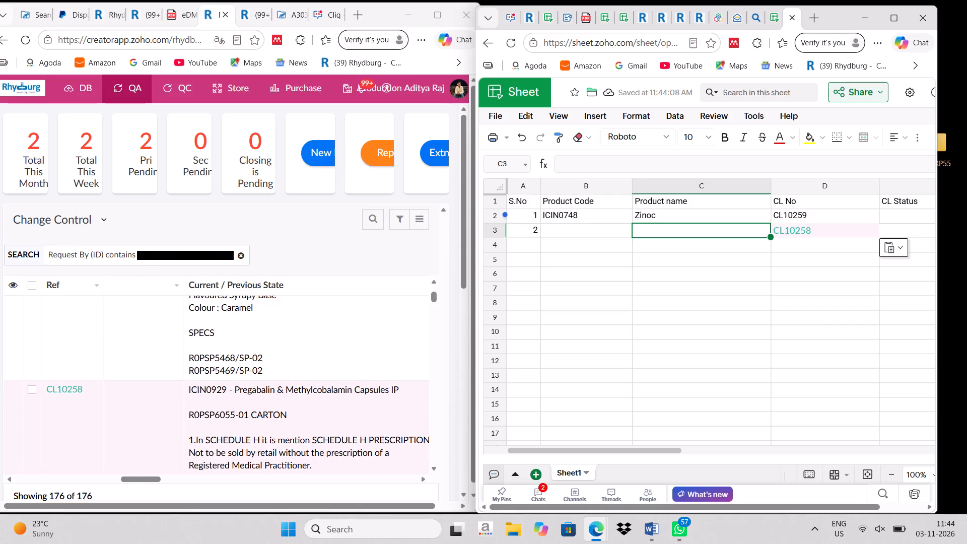
drag(236, 389, 386, 392)
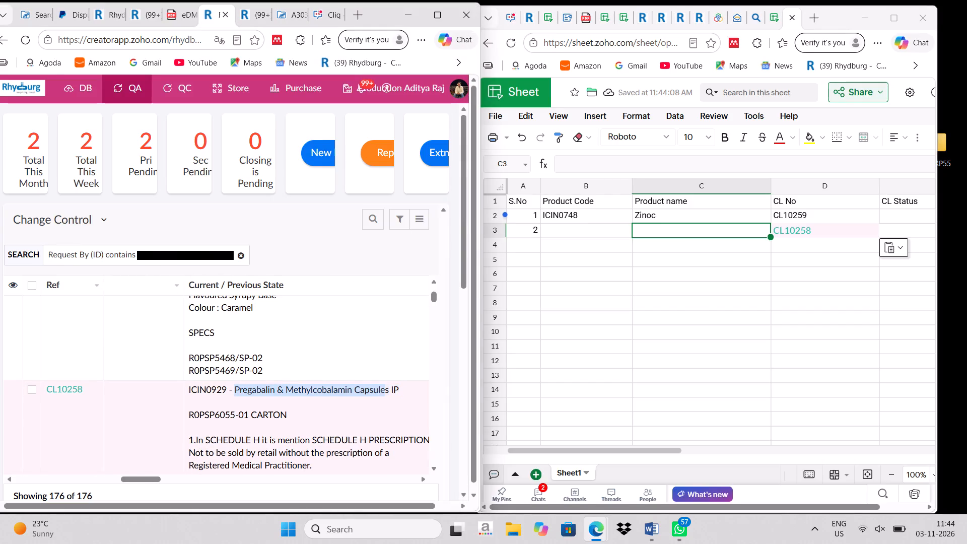
drag(386, 392, 401, 389)
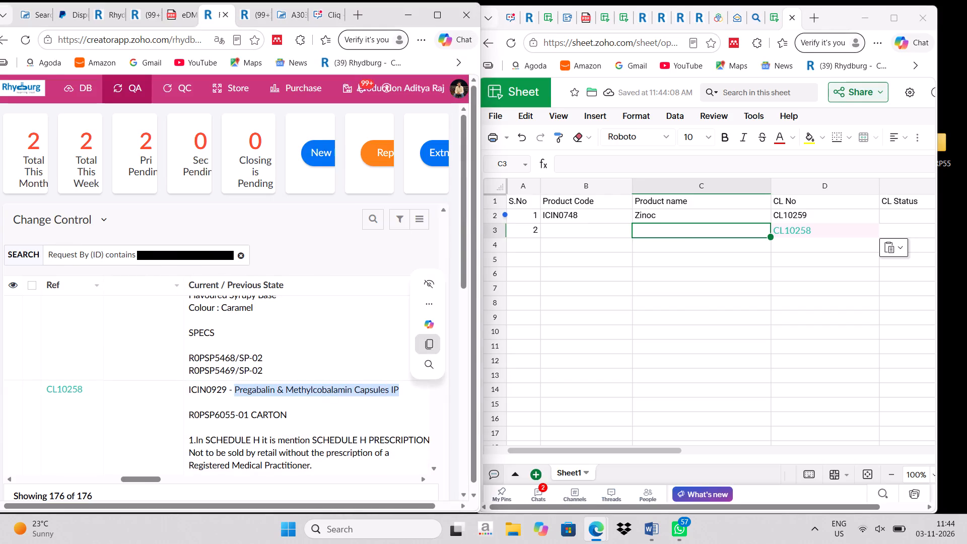
click(426, 340)
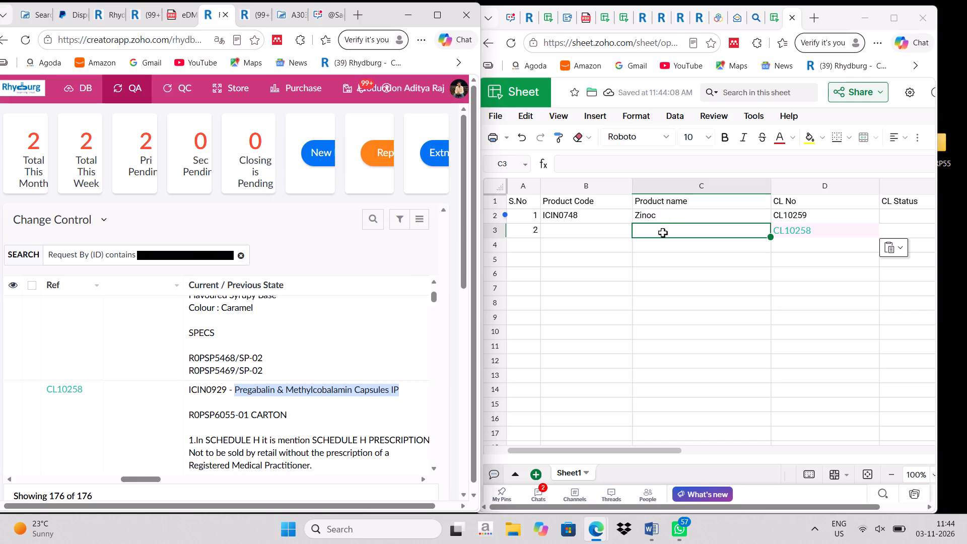
triple_click(662, 232)
key(ctrl+v)
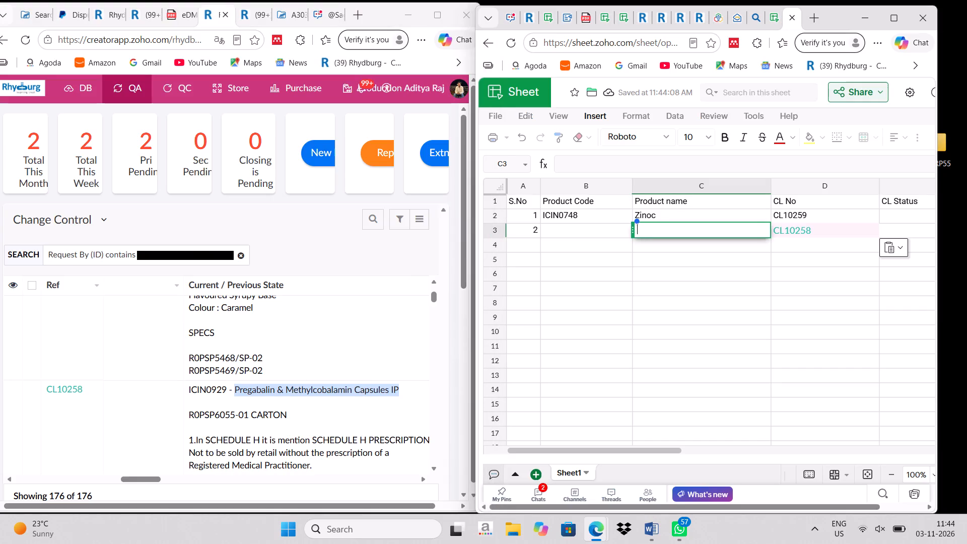
Widen column C so the full product name Pregabalin & Methylcobalamin Capsules IP fits in it.
click(755, 186)
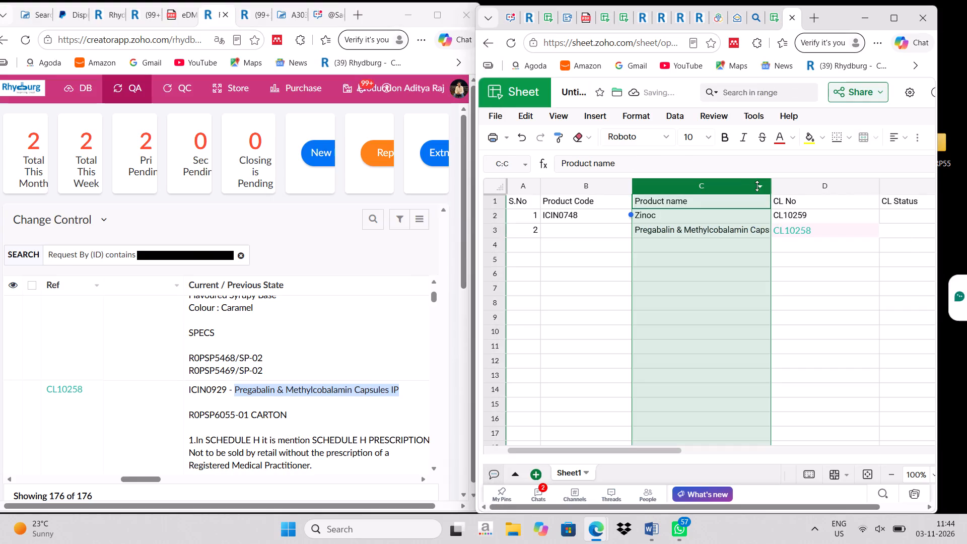
drag(773, 186, 798, 186)
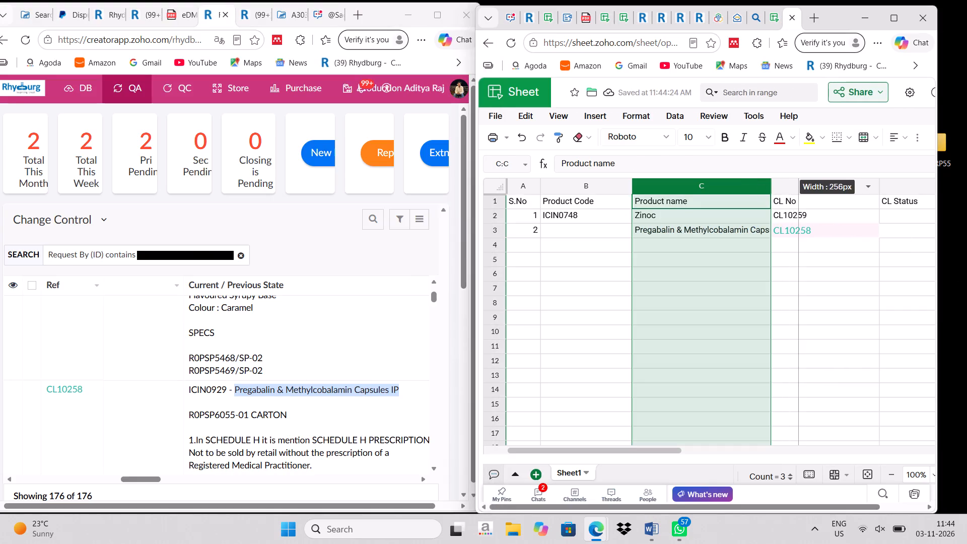
drag(798, 186, 806, 185)
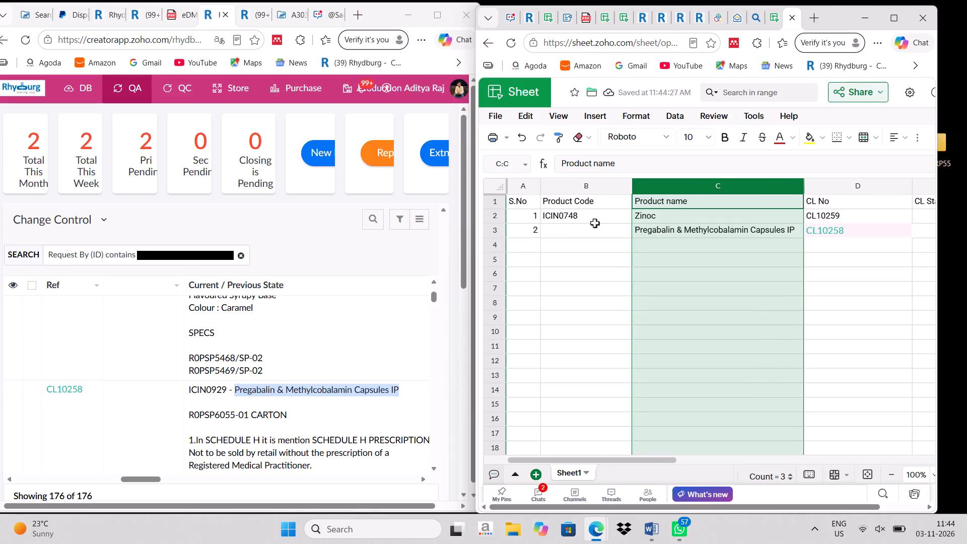
double_click(567, 230)
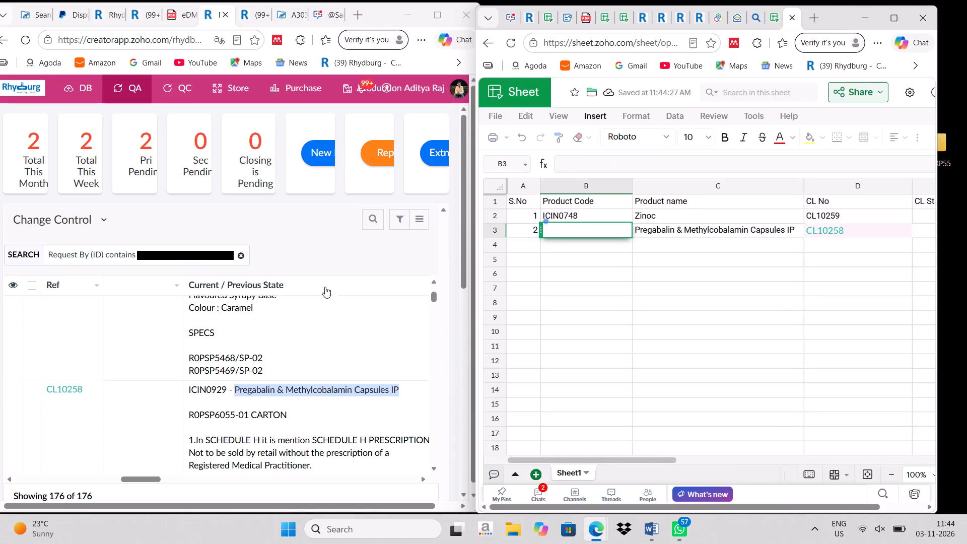
drag(186, 389, 226, 389)
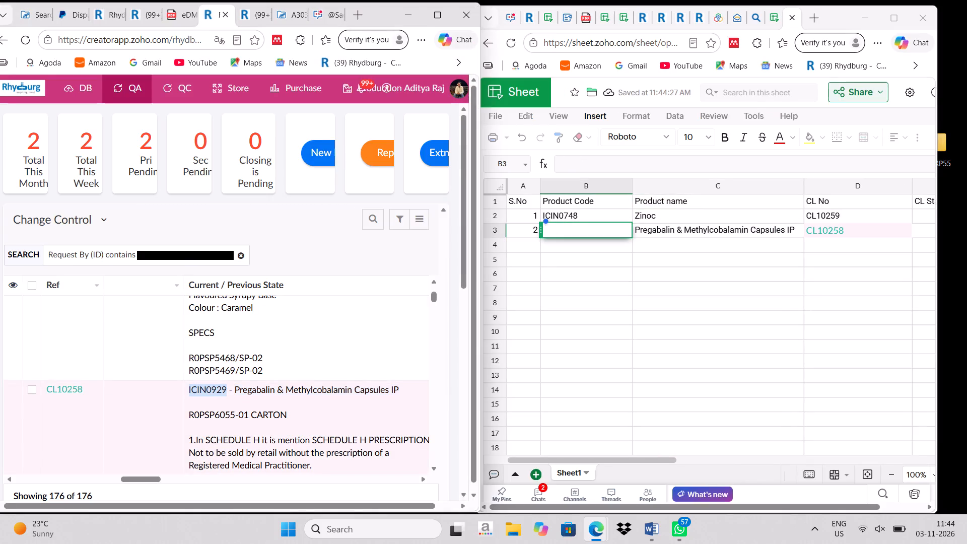
drag(226, 389, 223, 386)
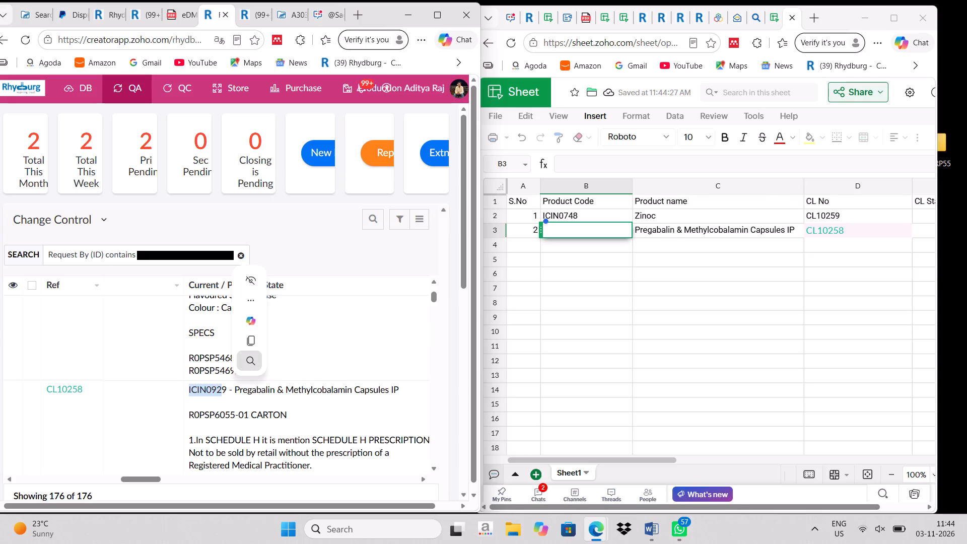
click(247, 342)
double_click(552, 231)
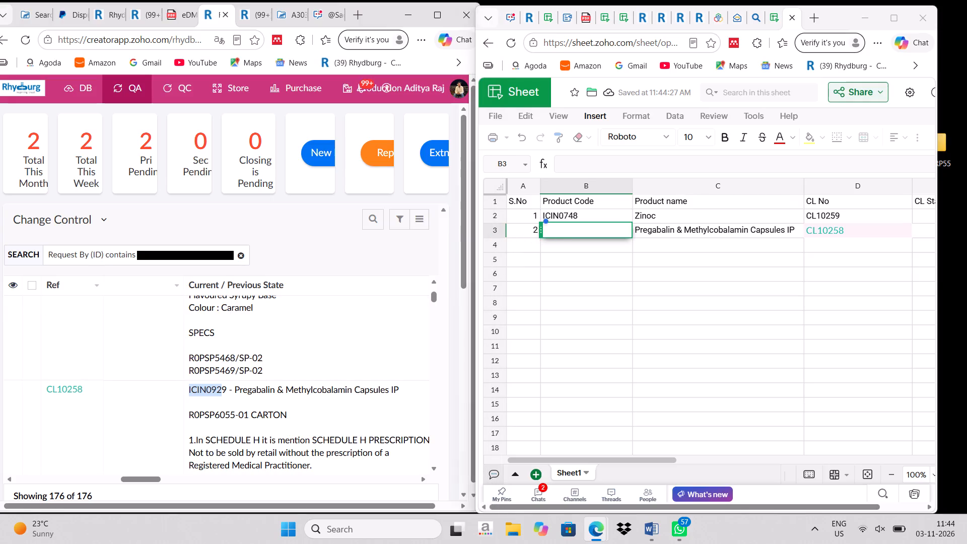
key(ctrl+v)
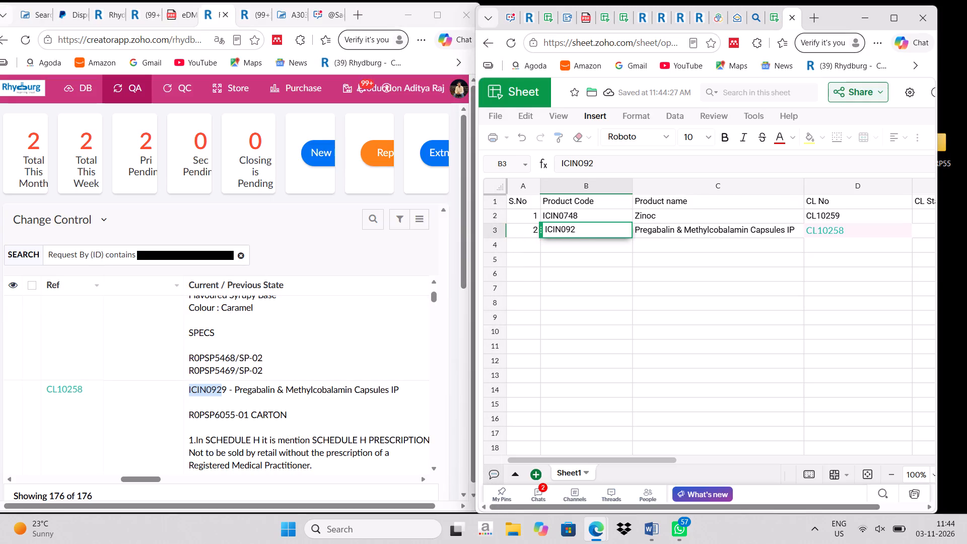
key(9)
key(Return)
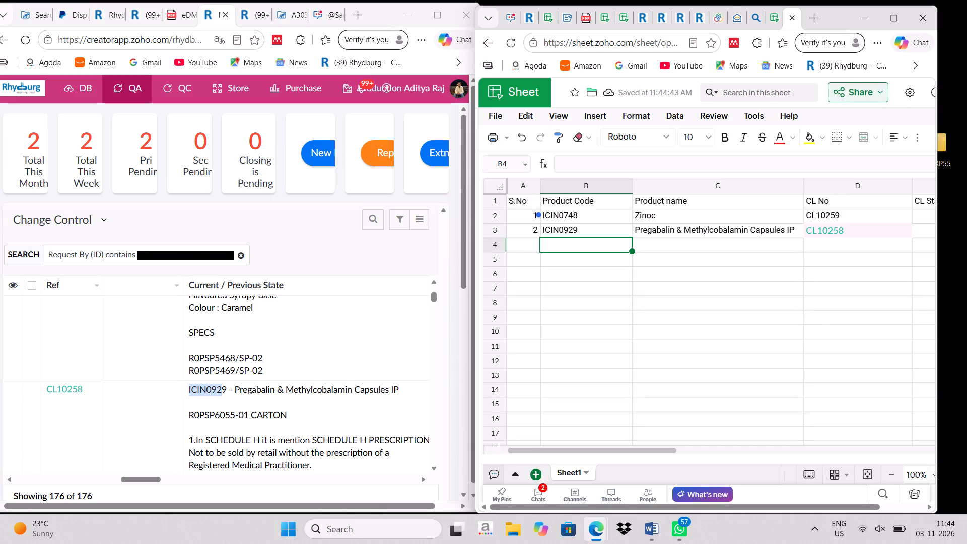
Start row 4 of the sheet with serial number 3 in cell A4 under S.No.
key(Left)
key(Return)
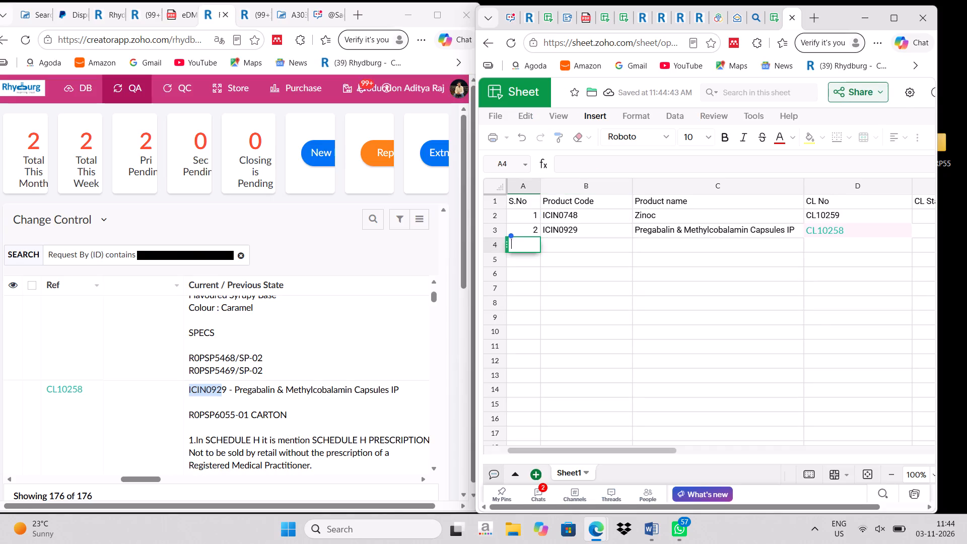
key(BackSpace)
text(3.)
key(Right)
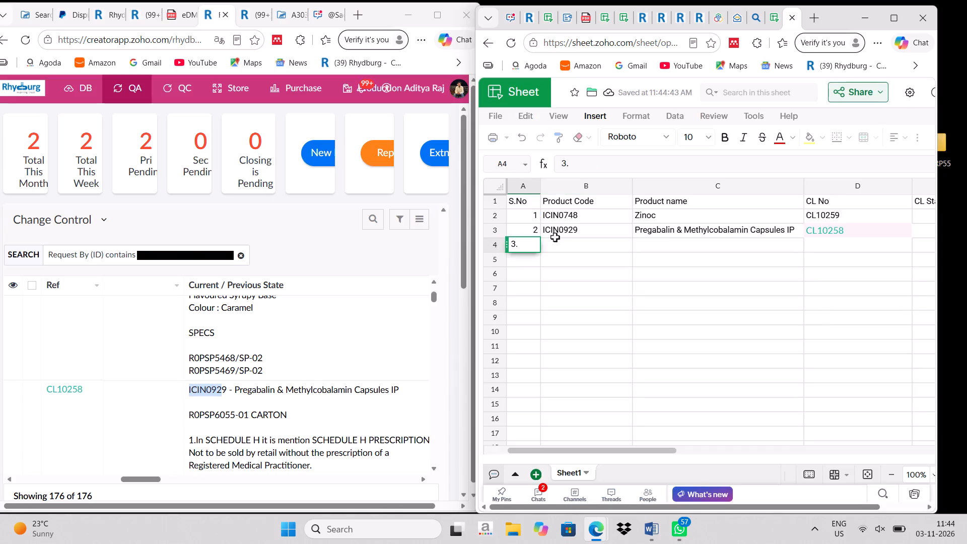
click(561, 243)
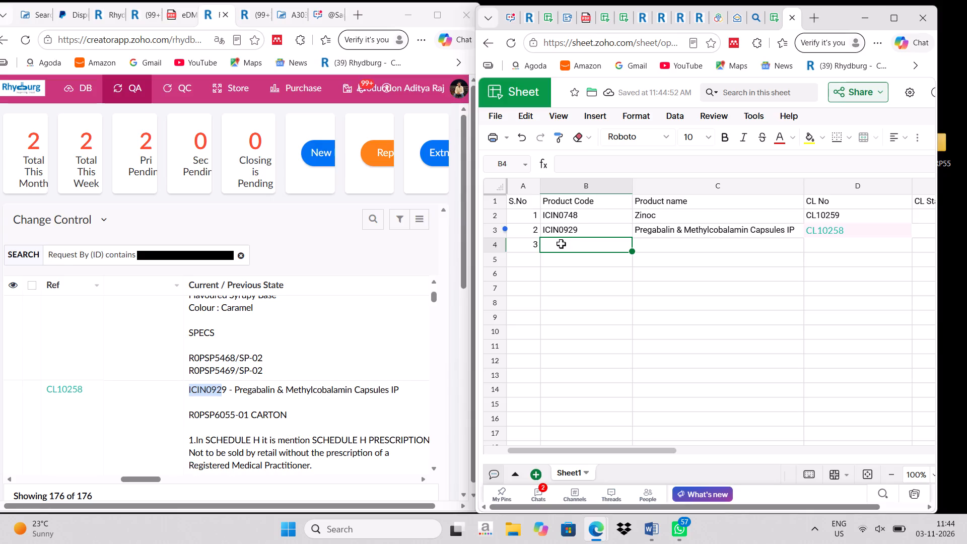
Look through the filtered Change Control records after CL10258 down to CL10221, including CL10221's current and new suggested states.
scroll(297, 302, down, 3)
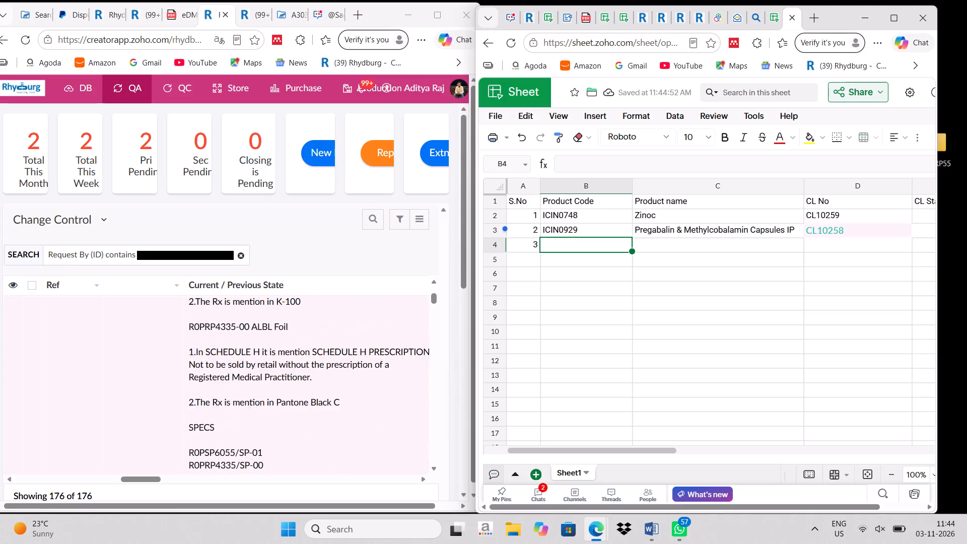
scroll(302, 327, down, 10)
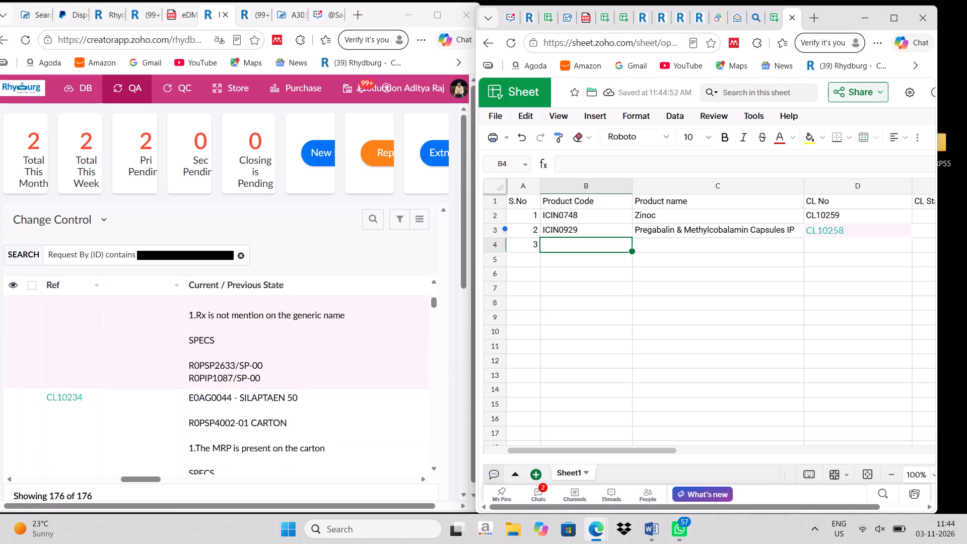
scroll(320, 350, down, 7)
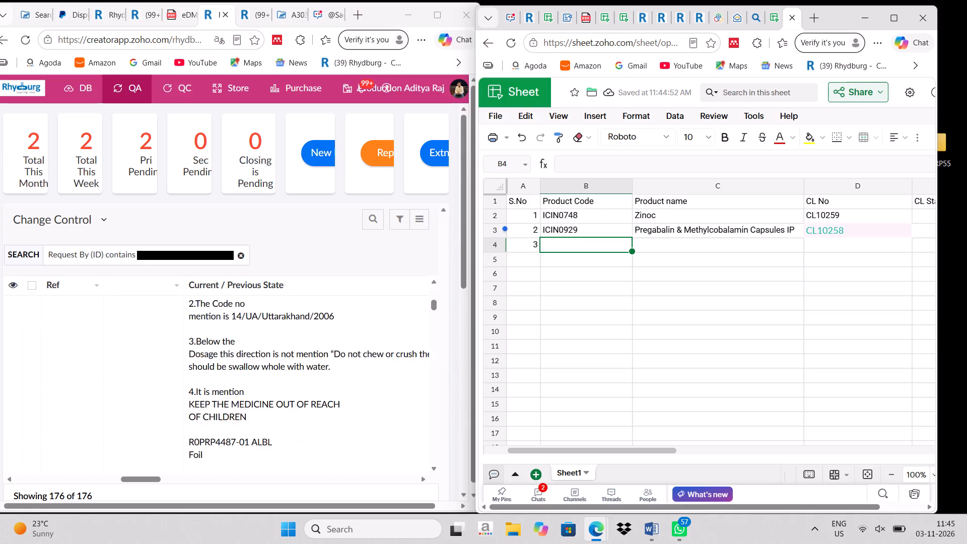
scroll(320, 351, down, 5)
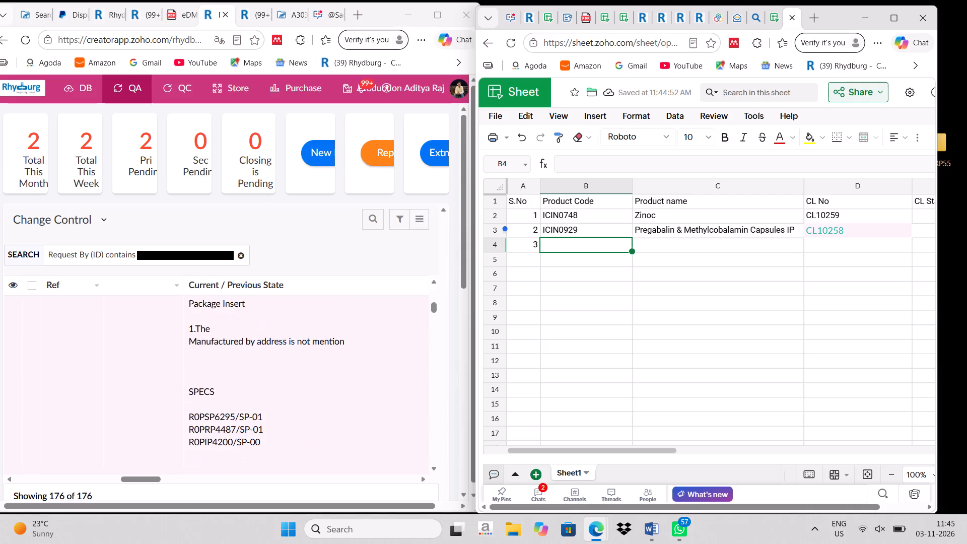
scroll(319, 350, down, 6)
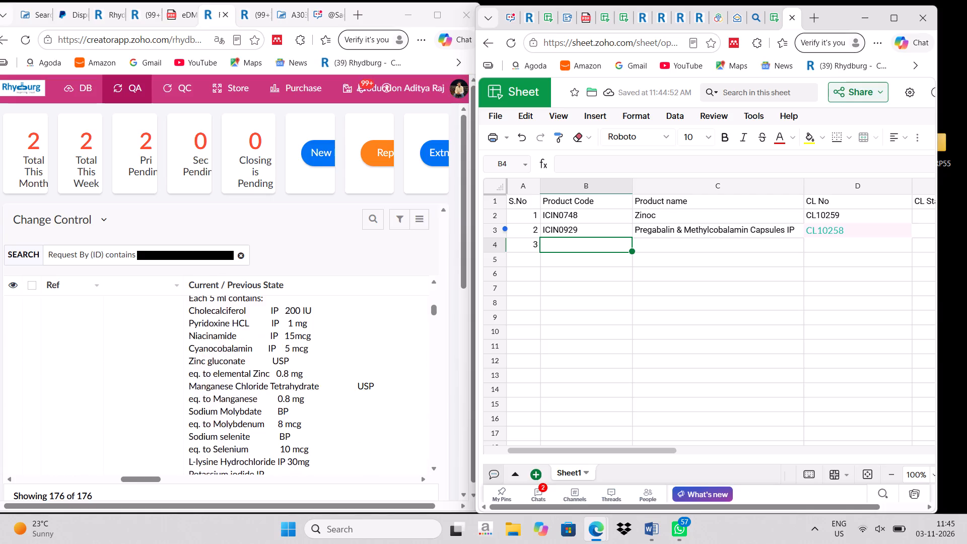
scroll(319, 350, down, 7)
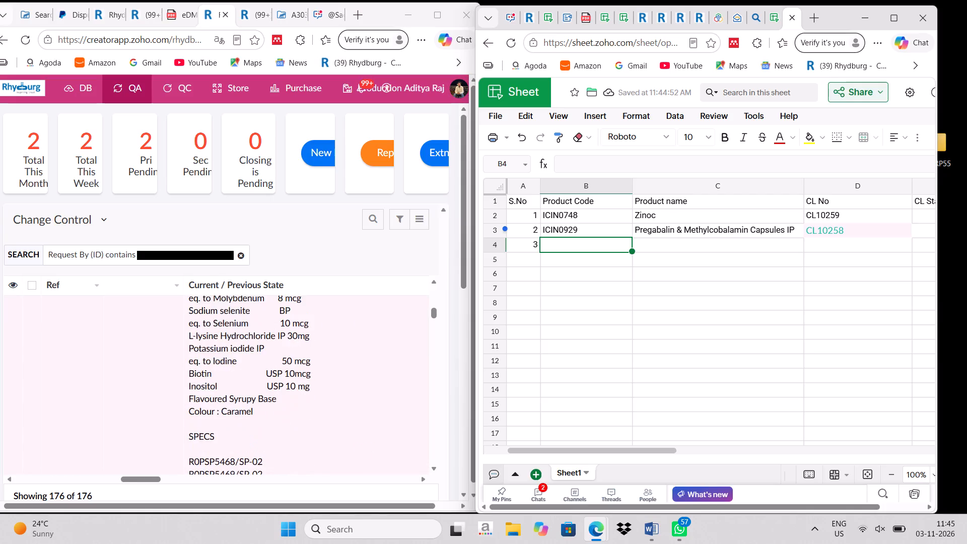
scroll(319, 350, down, 3)
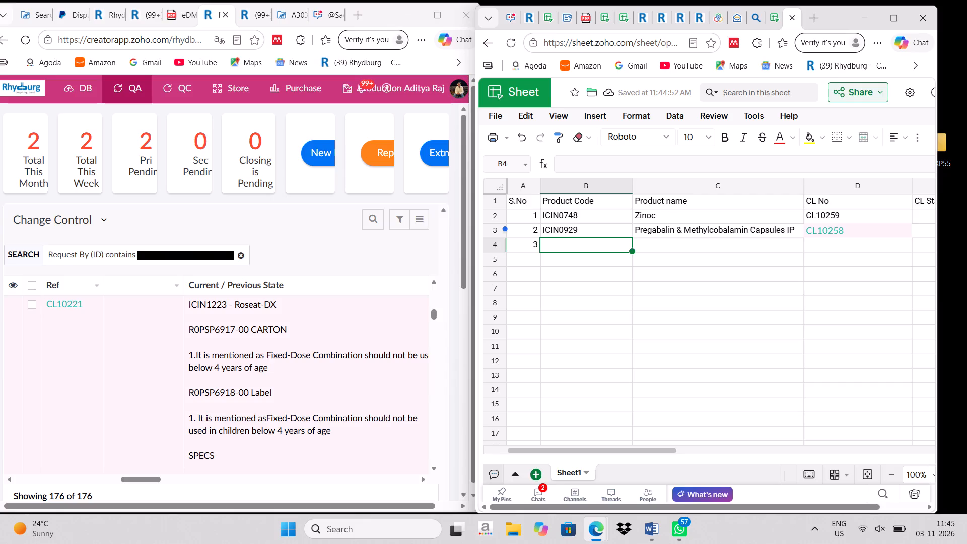
scroll(332, 359, left, 4)
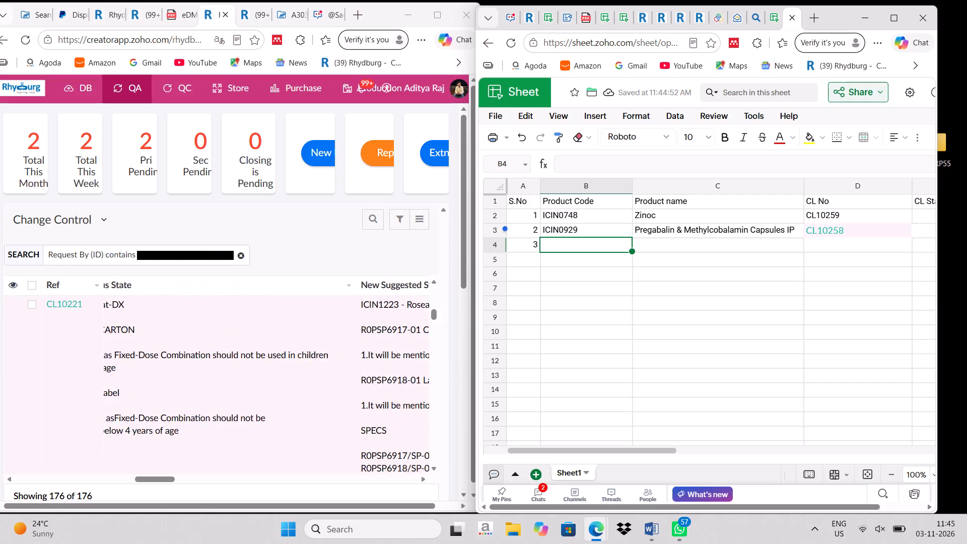
scroll(332, 359, left, 2)
scroll(332, 359, right, 1)
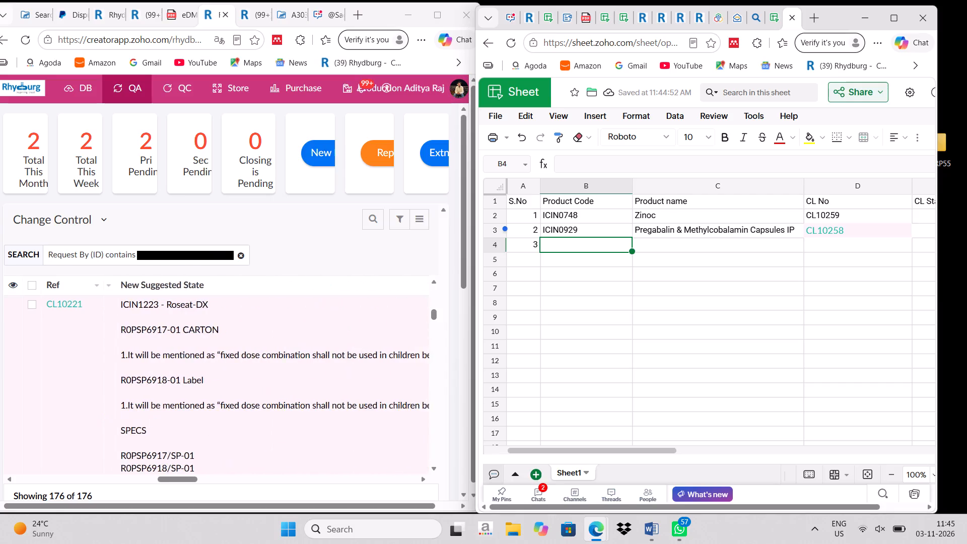
scroll(332, 359, right, 1)
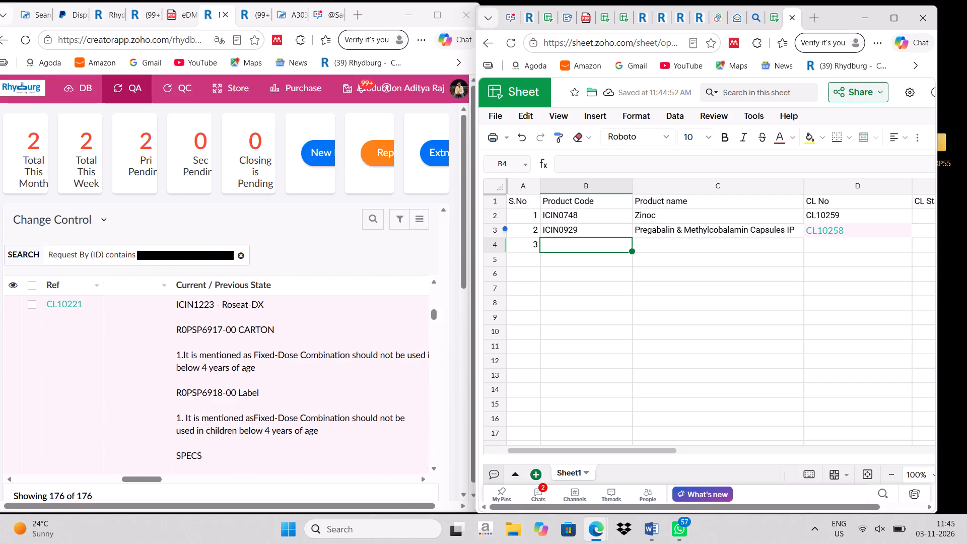
Copy the product code ICIN1223 from CL10221's Current / Previous State into cell B4 under Product Code.
drag(175, 300, 222, 308)
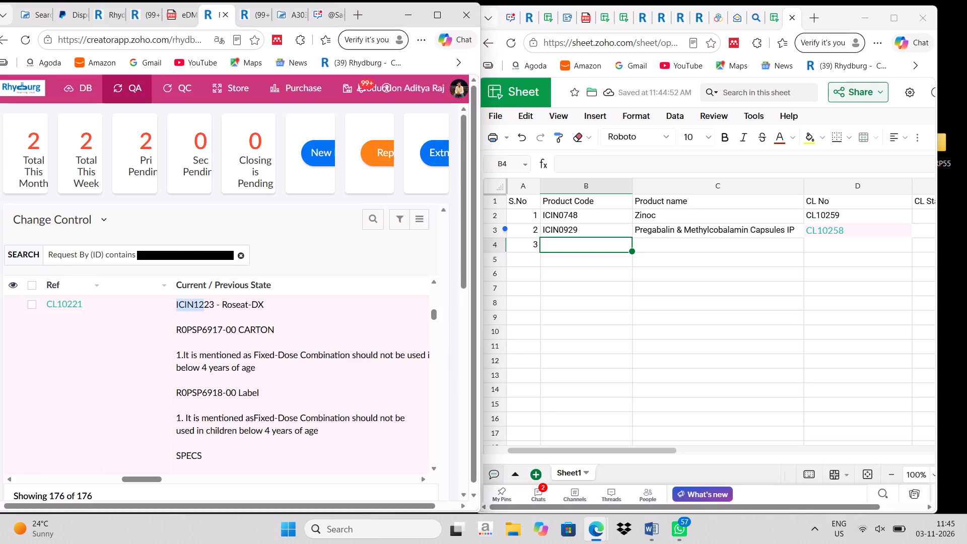
drag(222, 308, 218, 309)
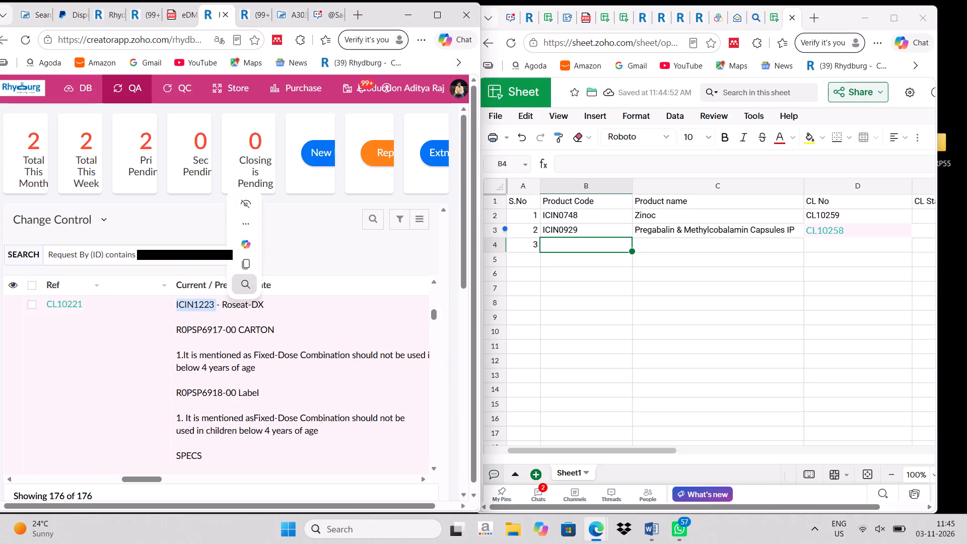
click(242, 268)
double_click(562, 247)
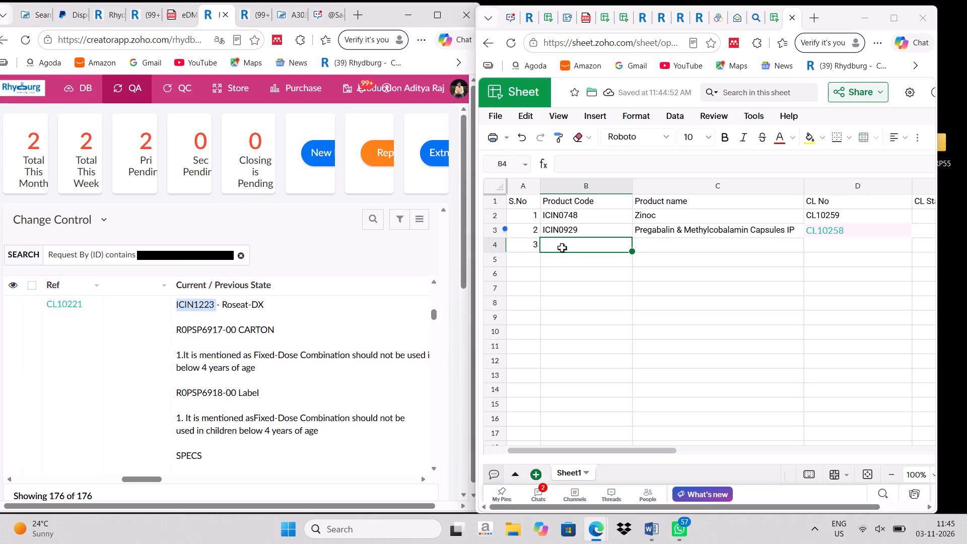
key(ctrl+v)
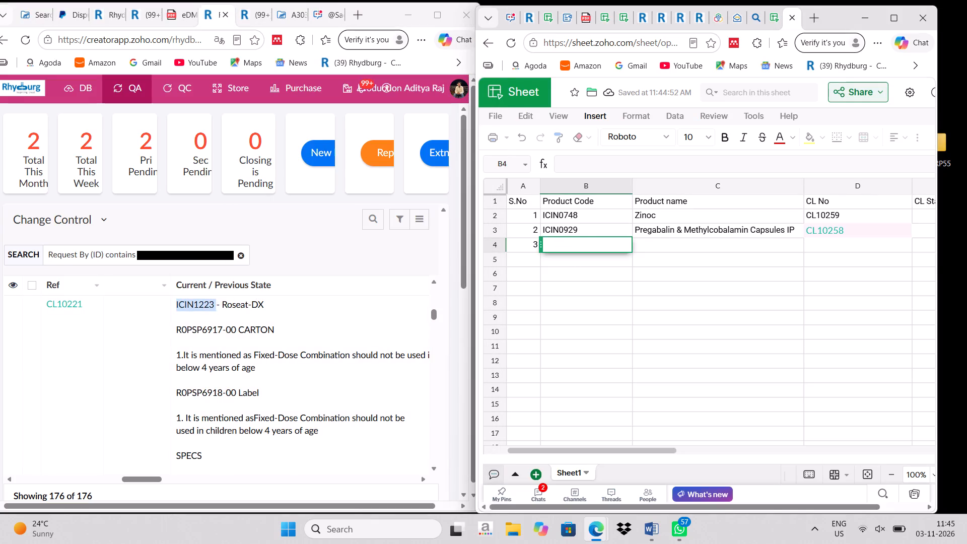
Copy the product name Roseat-DX from CL10221's Current / Previous State into cell C4 under Product name.
drag(222, 302, 242, 302)
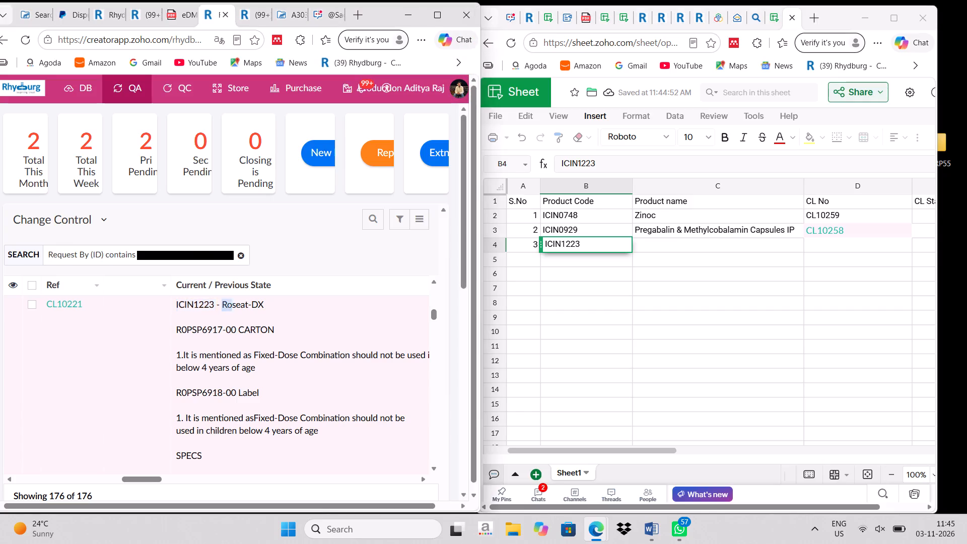
drag(242, 302, 268, 302)
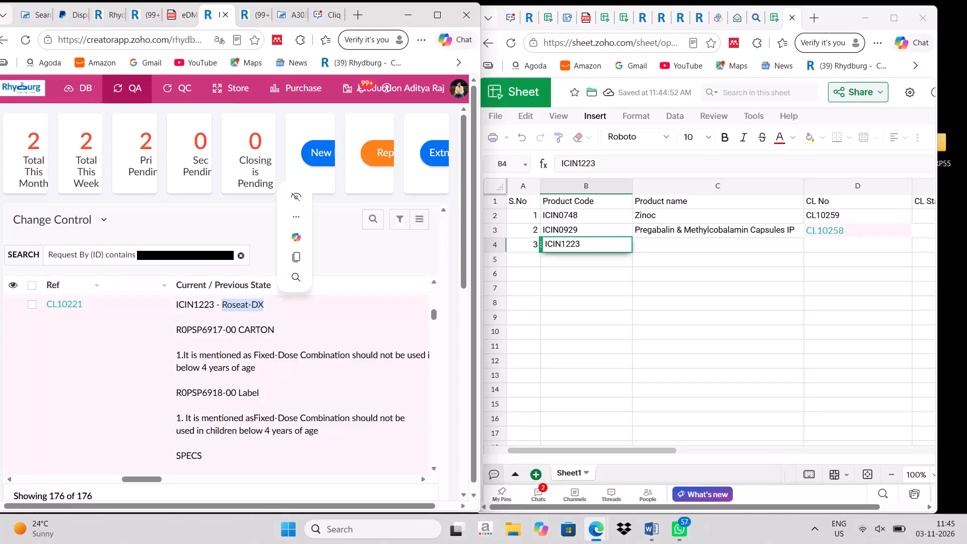
click(298, 255)
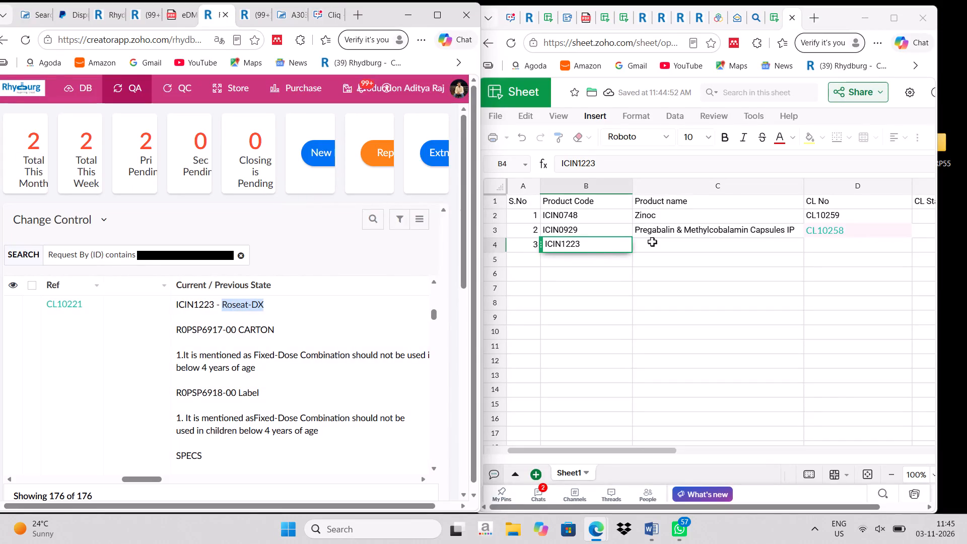
double_click(652, 241)
key(ctrl+v)
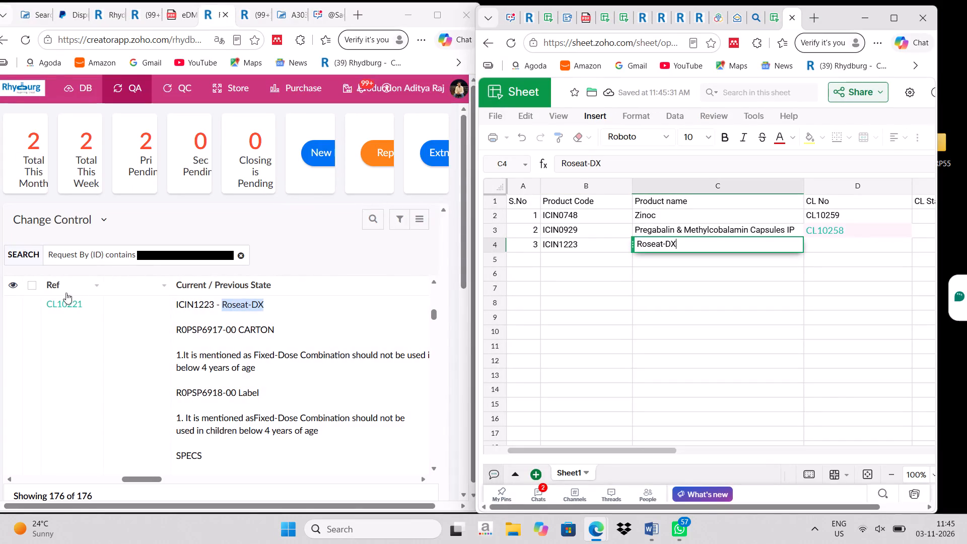
Copy the reference CL10221 from the Ref column into cell D4 under CL No.
drag(46, 301, 94, 306)
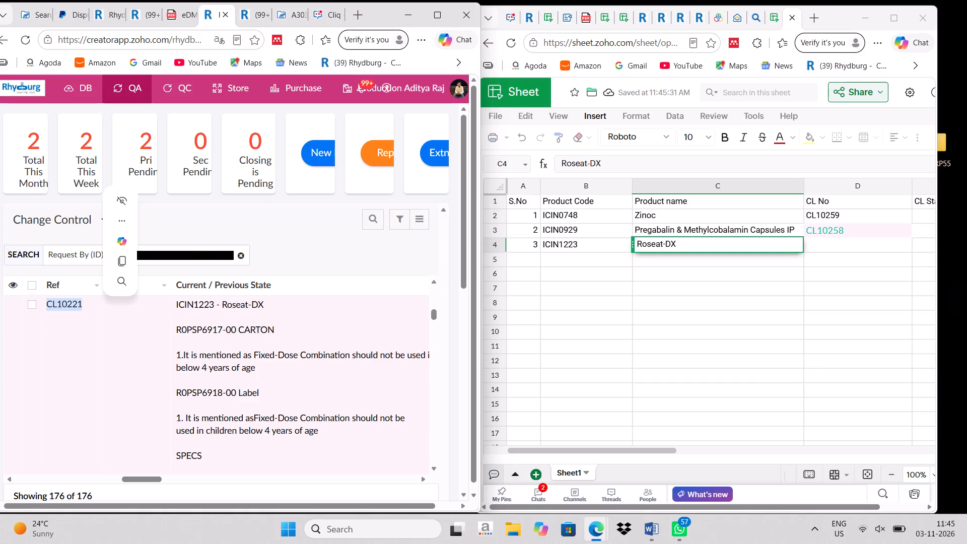
click(119, 263)
double_click(825, 250)
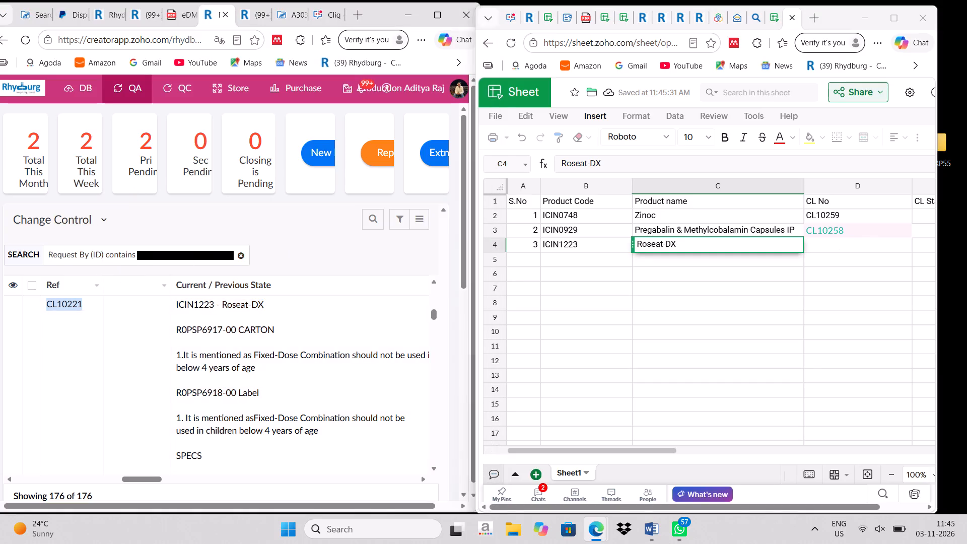
key(ctrl+v)
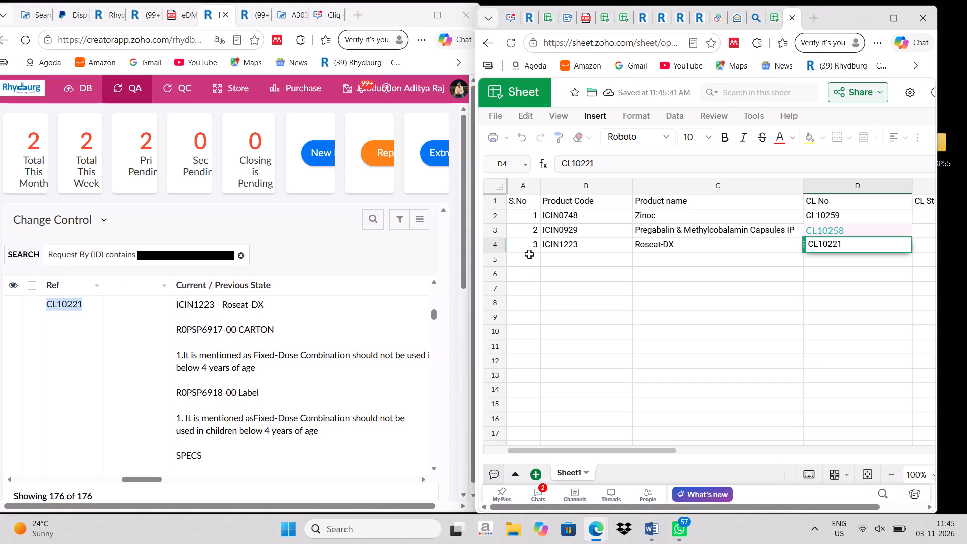
Enter serial number 4 in cell A5 under S.No.
click(529, 256)
text(4.)
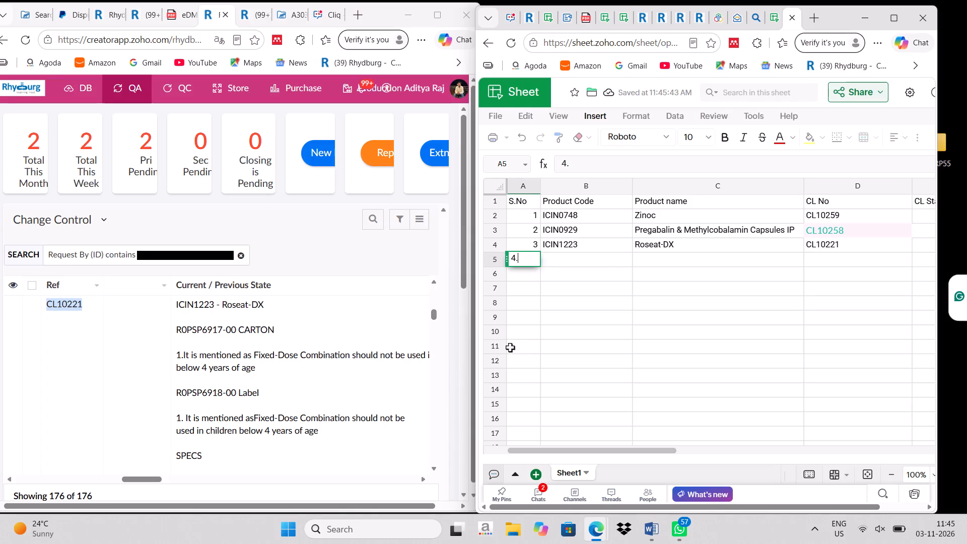
click(549, 258)
Copy the reference CL10215 from the Ref column of the Change Control list into cell D5 under CL No.
scroll(318, 326, down, 1)
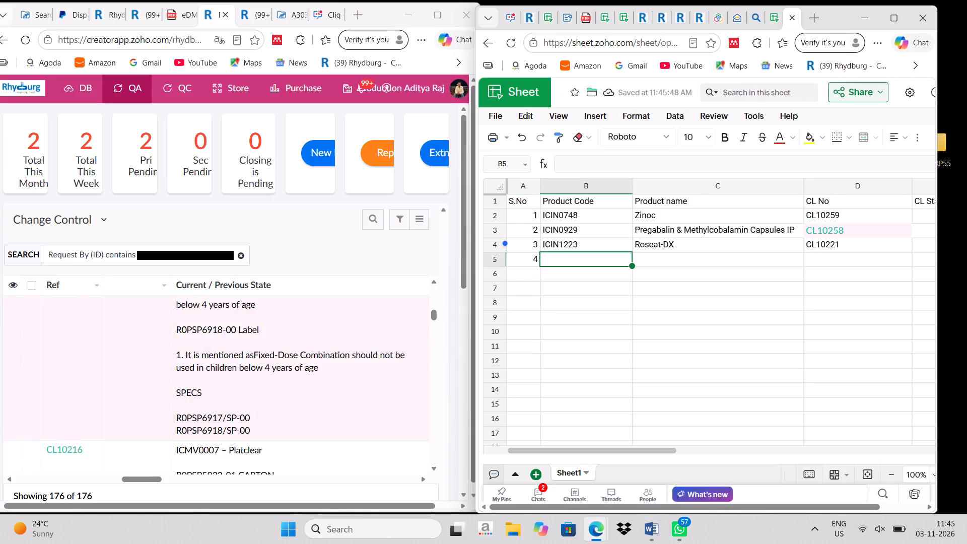
scroll(318, 326, down, 1)
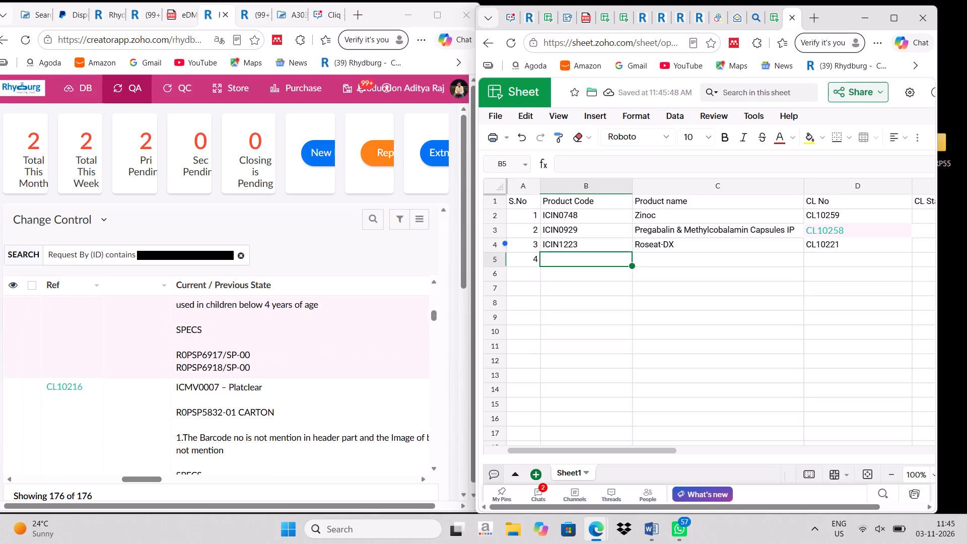
scroll(287, 356, left, 3)
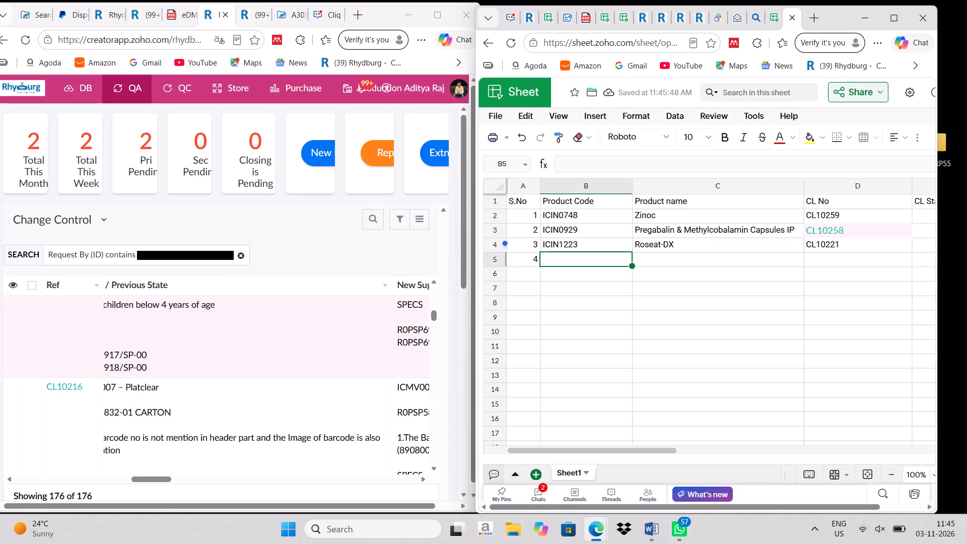
scroll(287, 356, down, 3)
scroll(289, 360, right, 2)
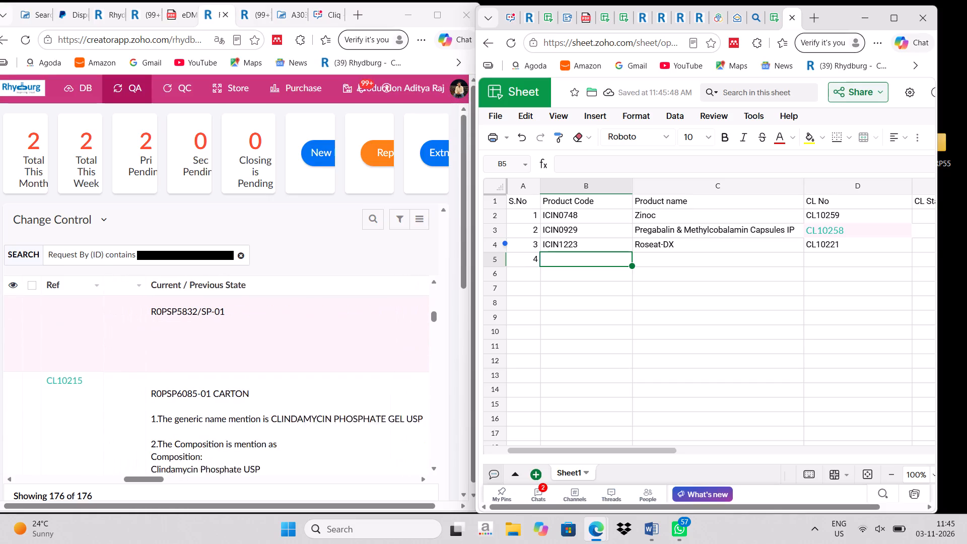
scroll(289, 360, right, 2)
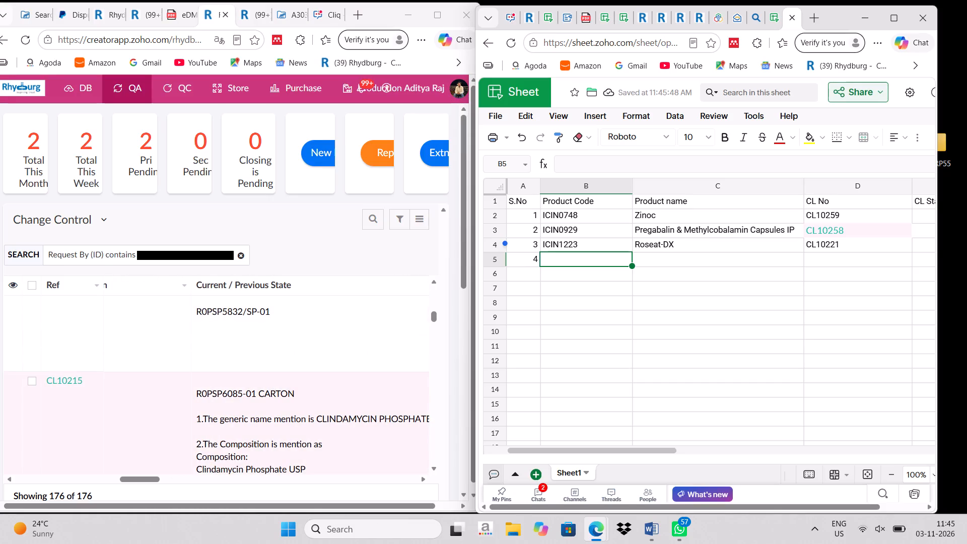
drag(42, 379, 87, 380)
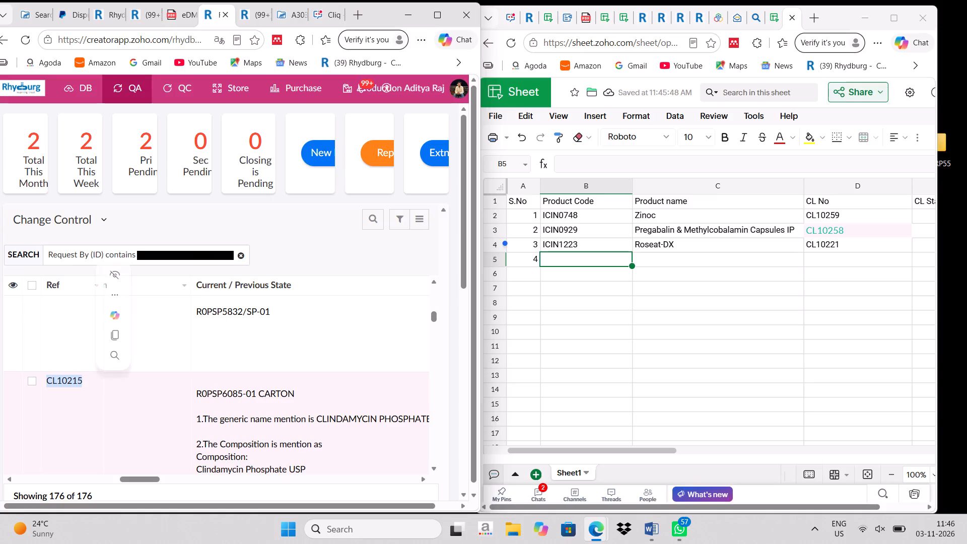
click(114, 337)
double_click(830, 260)
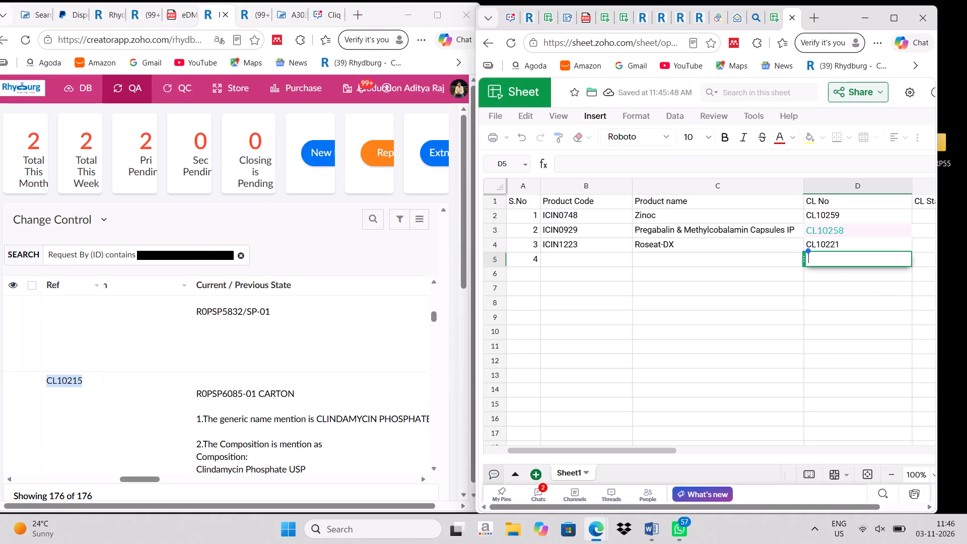
key(ctrl+v)
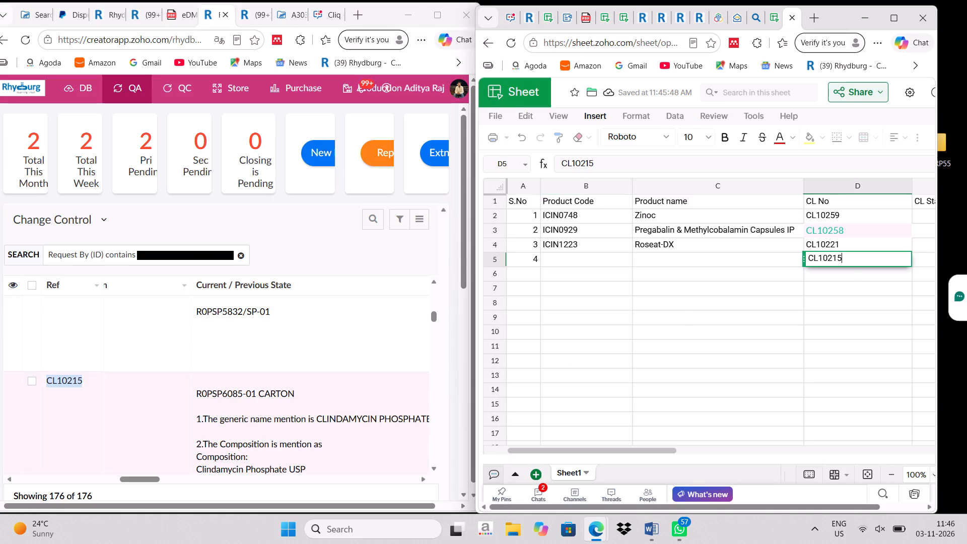
Copy the product name CLINDAMYCIN PHOSPHATE GEL USP from CL10215's Current / Previous State into cell C5 under Product name.
scroll(355, 404, left, 2)
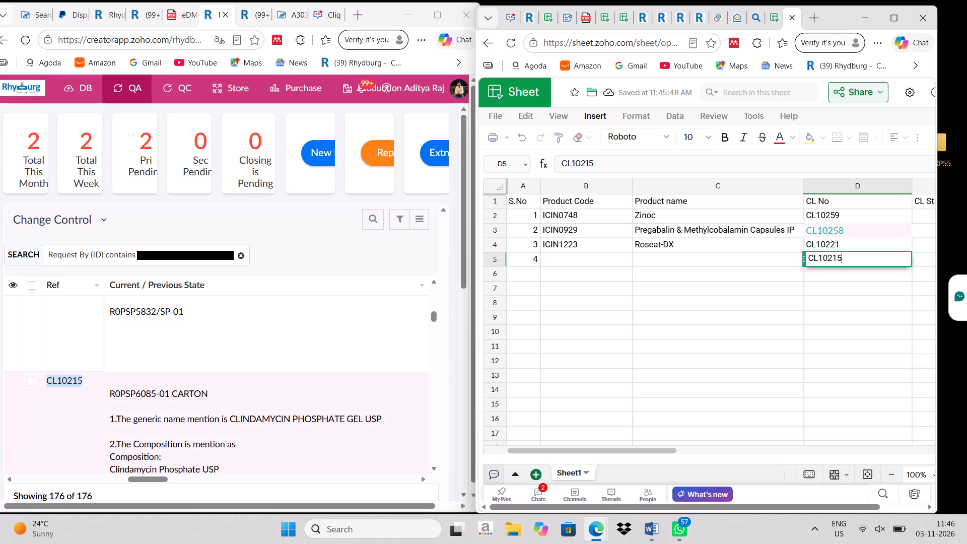
scroll(222, 420, left, 1)
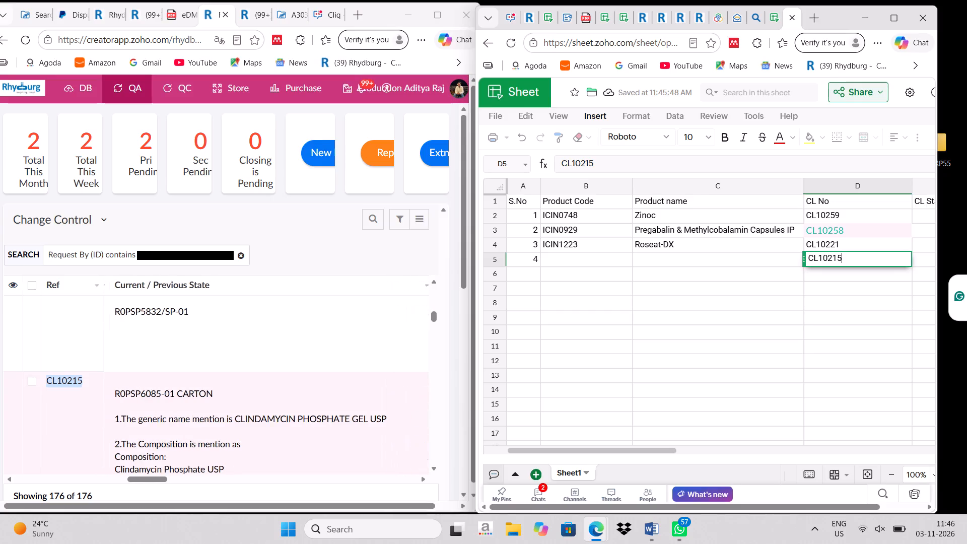
scroll(236, 428, left, 2)
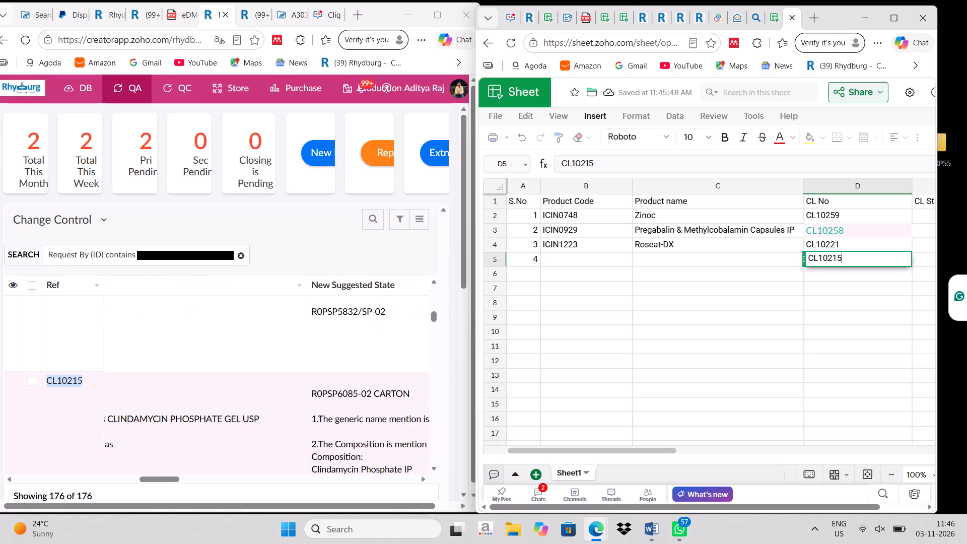
scroll(245, 427, right, 1)
scroll(126, 407, right, 1)
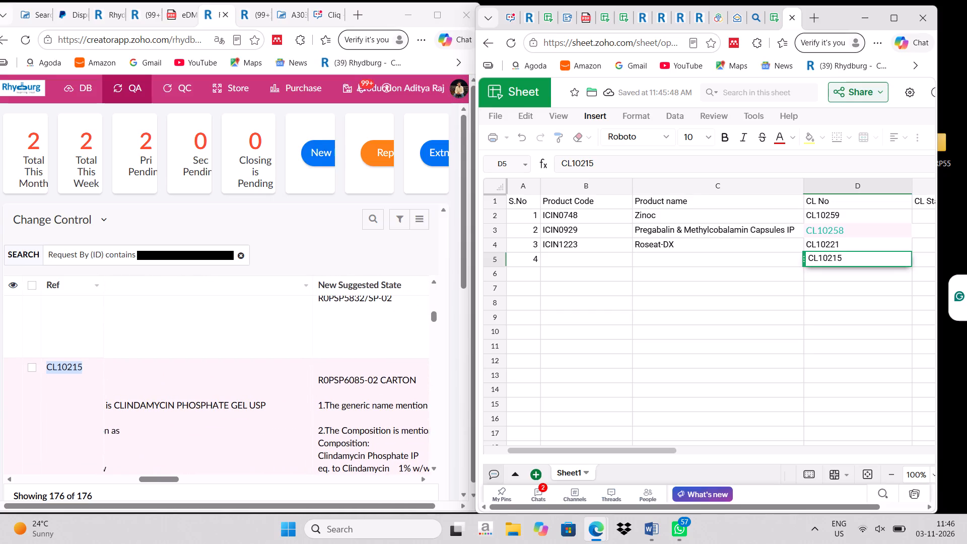
scroll(126, 407, right, 1)
drag(122, 405, 180, 414)
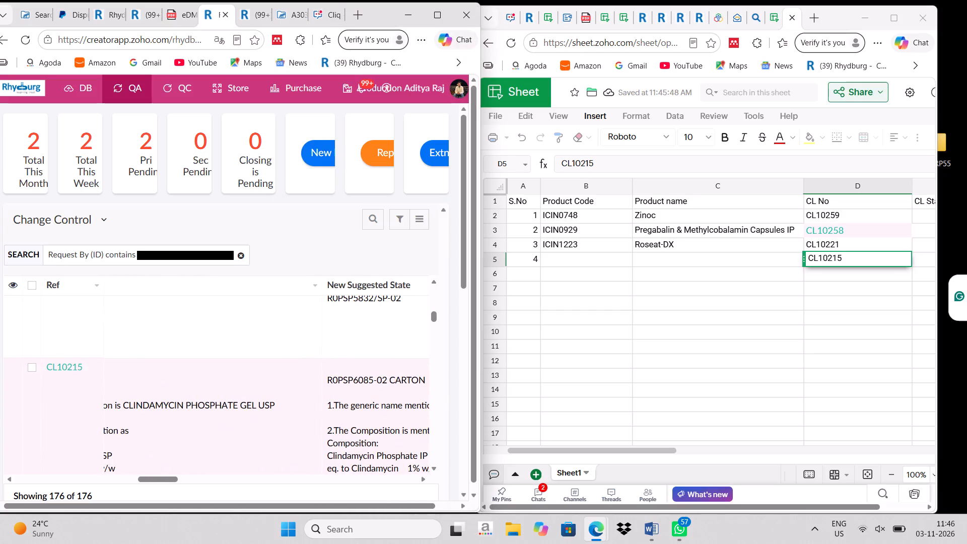
drag(180, 414, 266, 418)
click(290, 369)
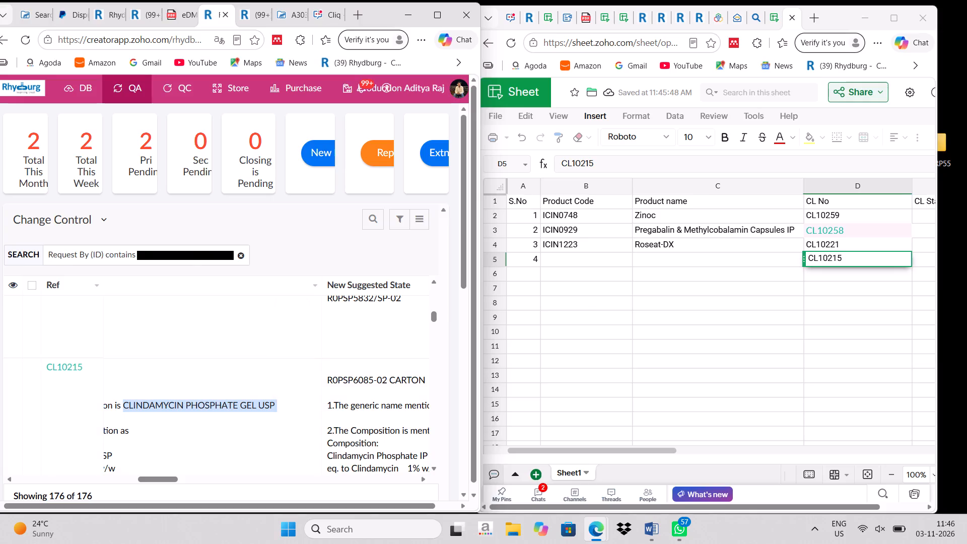
double_click(646, 260)
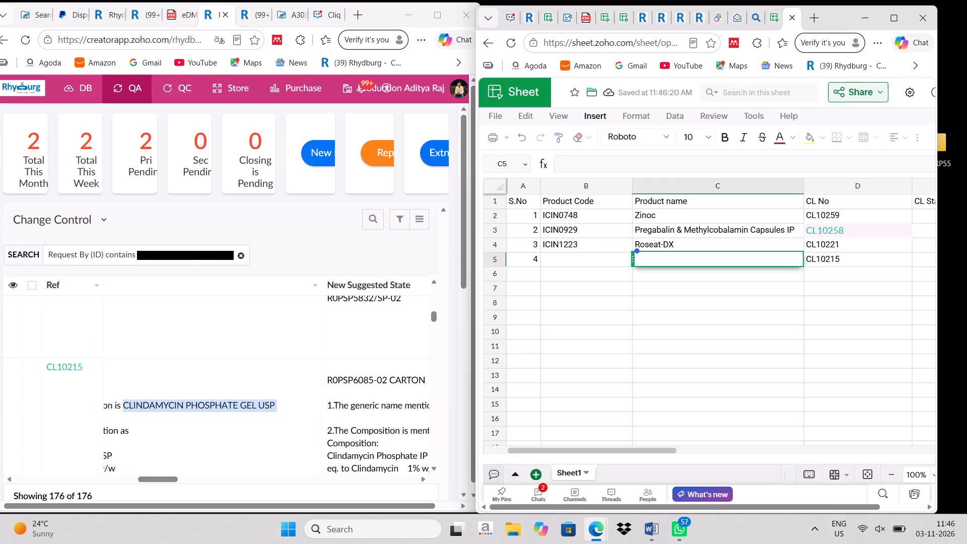
key(ctrl+v)
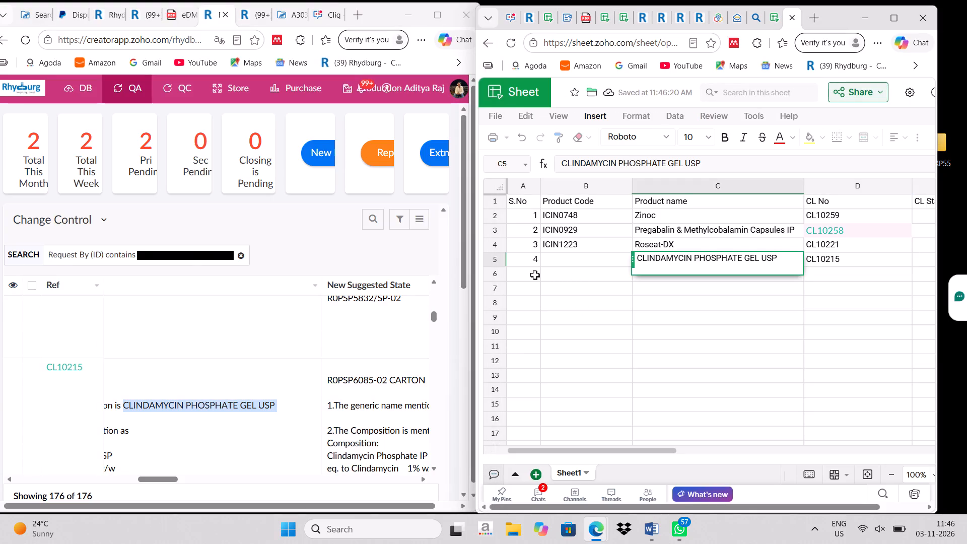
Enter serial number 5 in cell A6 under S.No.
double_click(530, 275)
text(5.)
Look through the Current / Previous State of the filtered Change Control records after CL10215 down to CL10210.
scroll(267, 369, down, 4)
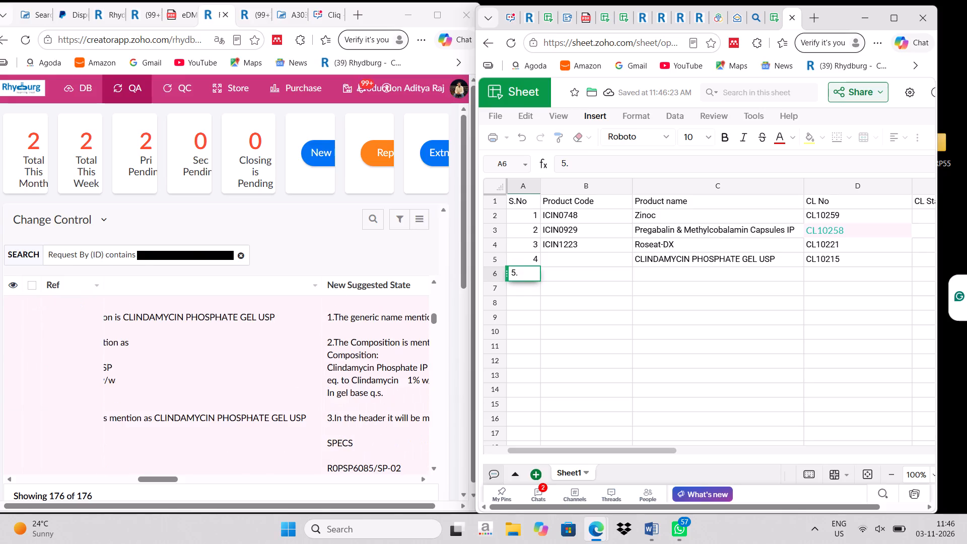
scroll(264, 361, down, 2)
scroll(264, 361, right, 4)
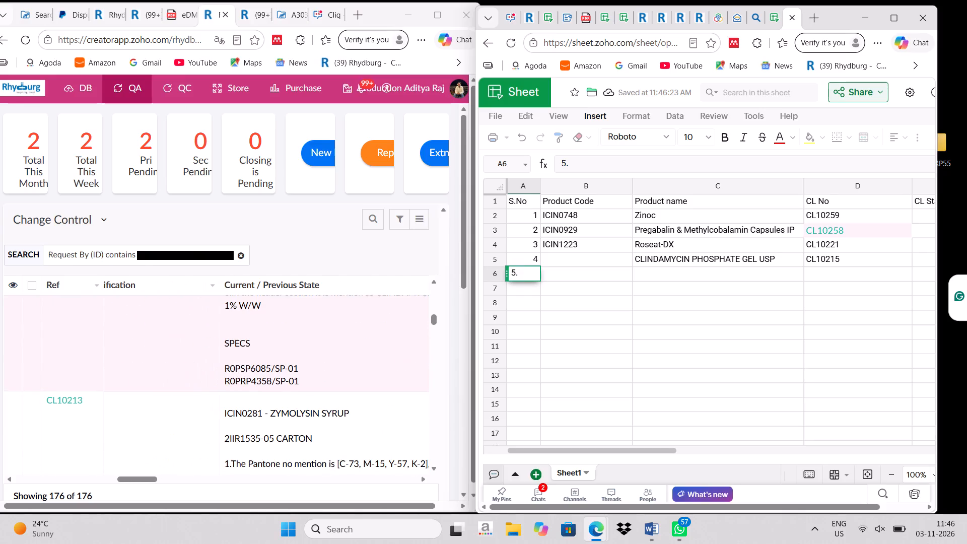
scroll(264, 361, down, 7)
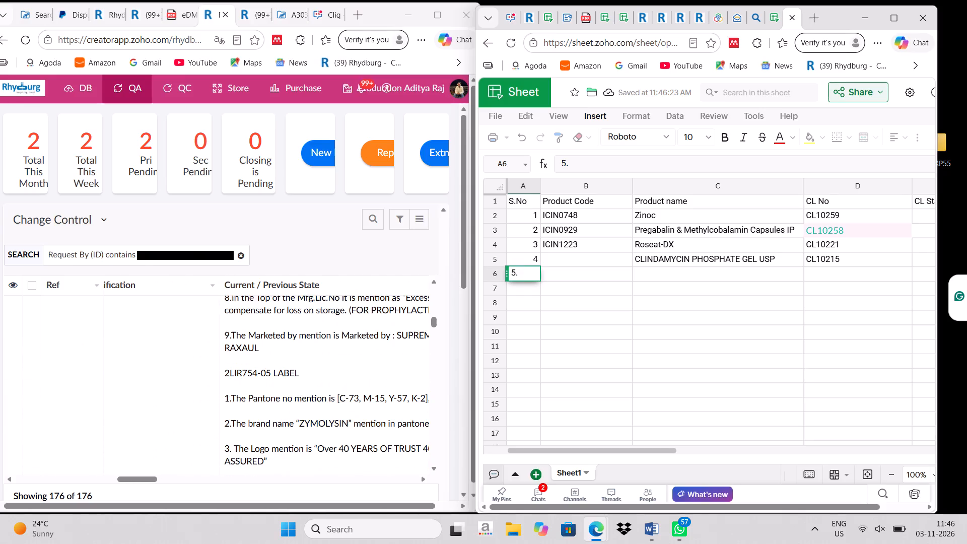
scroll(264, 361, down, 5)
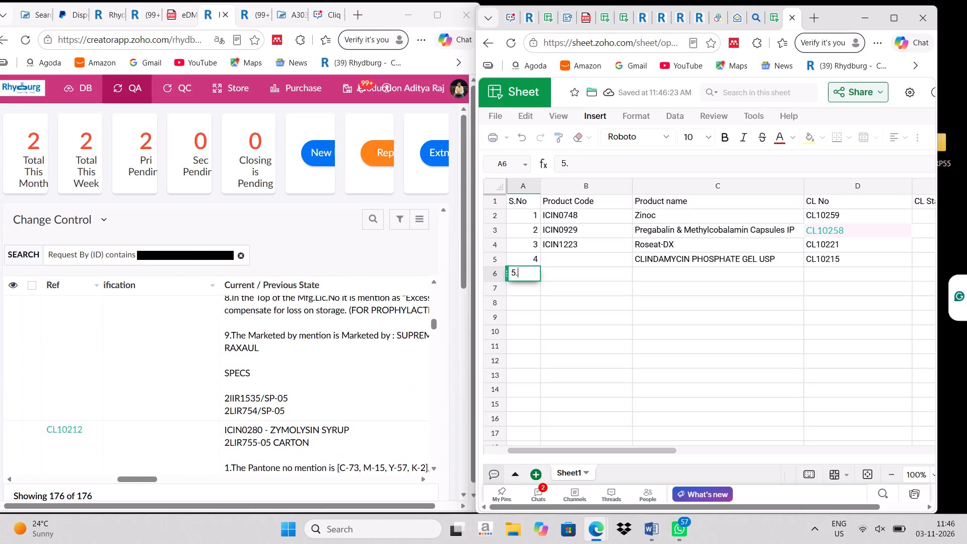
scroll(264, 361, down, 11)
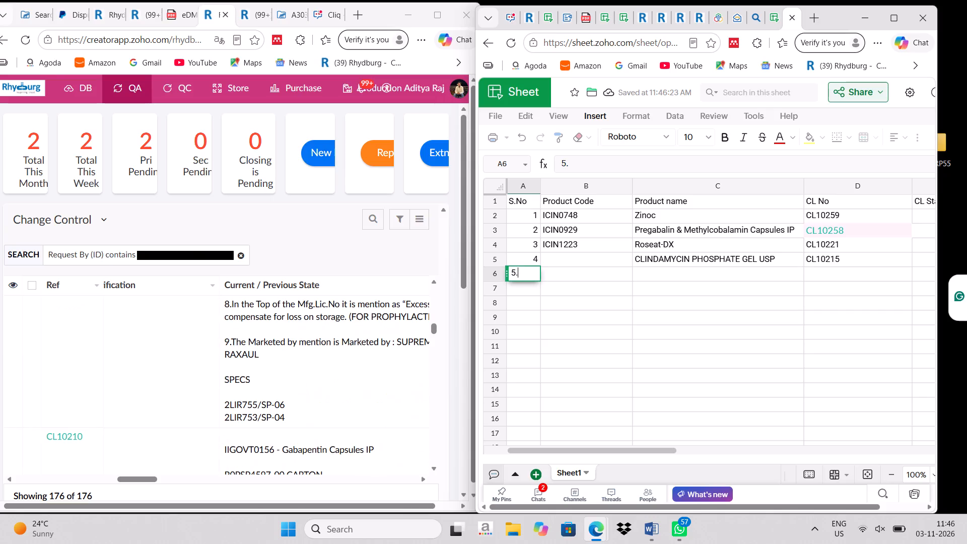
scroll(264, 361, down, 1)
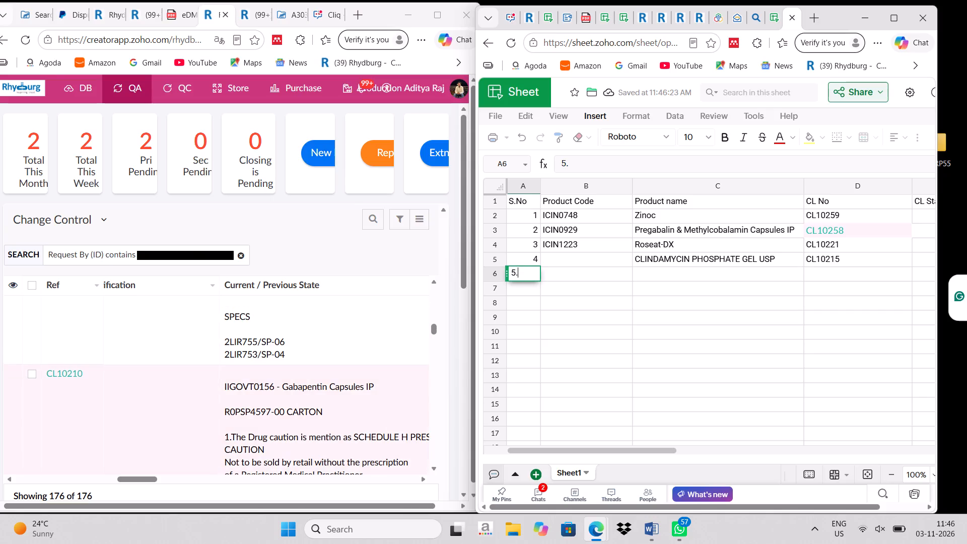
scroll(257, 381, down, 1)
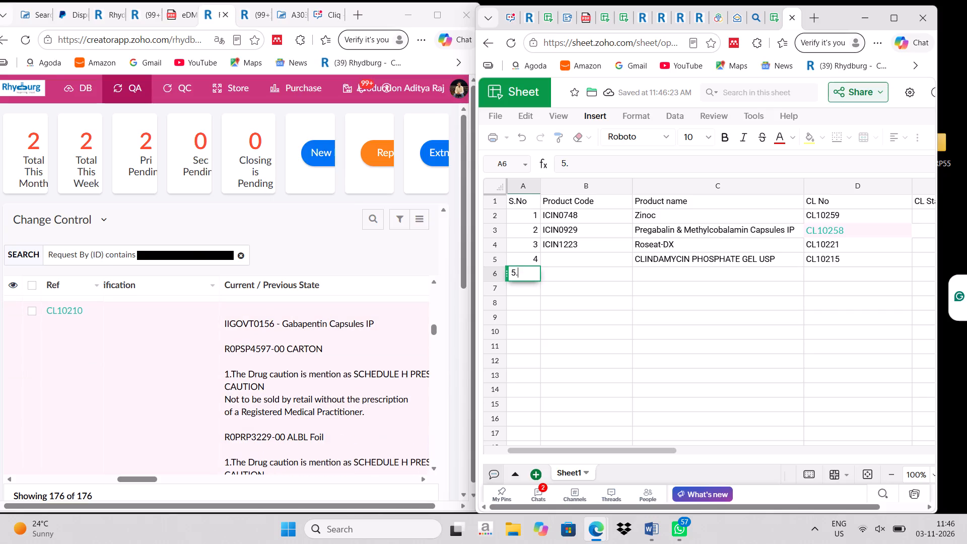
Copy the product code IIGOVT0156 from CL10210's Current / Previous State into cell B6 under Product Code.
drag(221, 321, 273, 323)
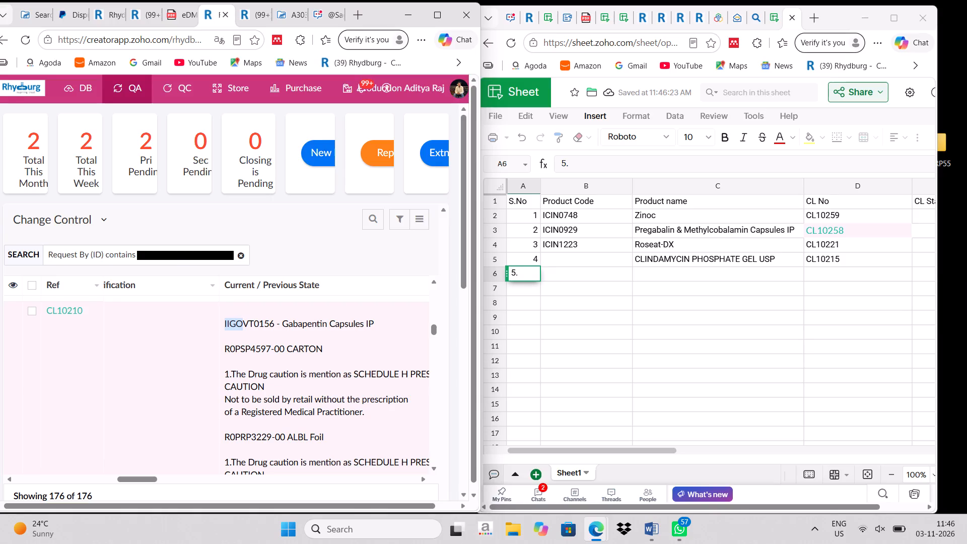
drag(273, 323, 274, 325)
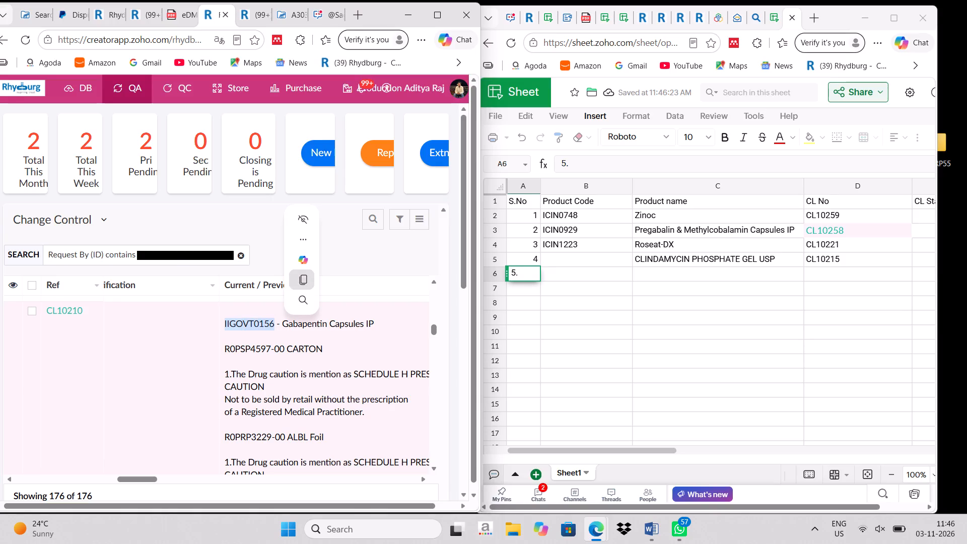
click(308, 276)
double_click(570, 274)
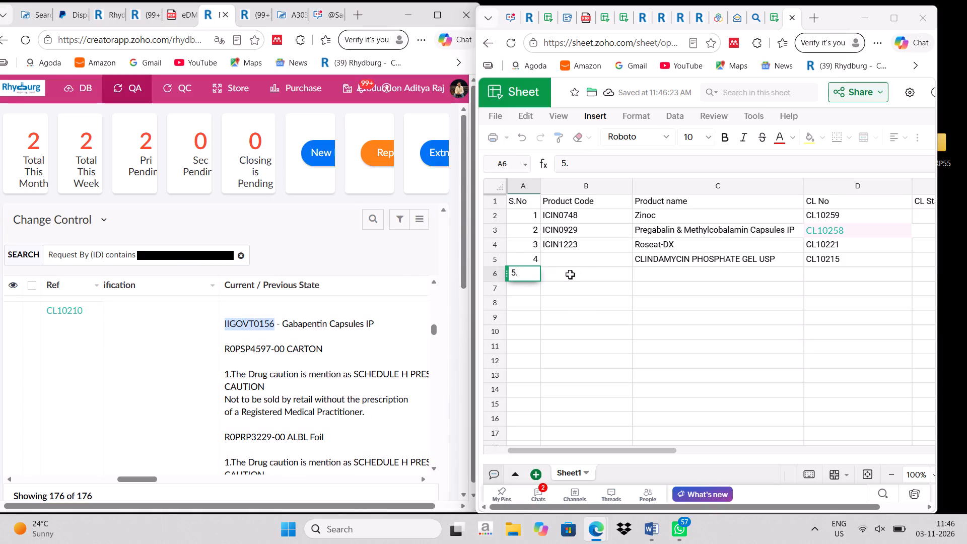
key(ctrl+v)
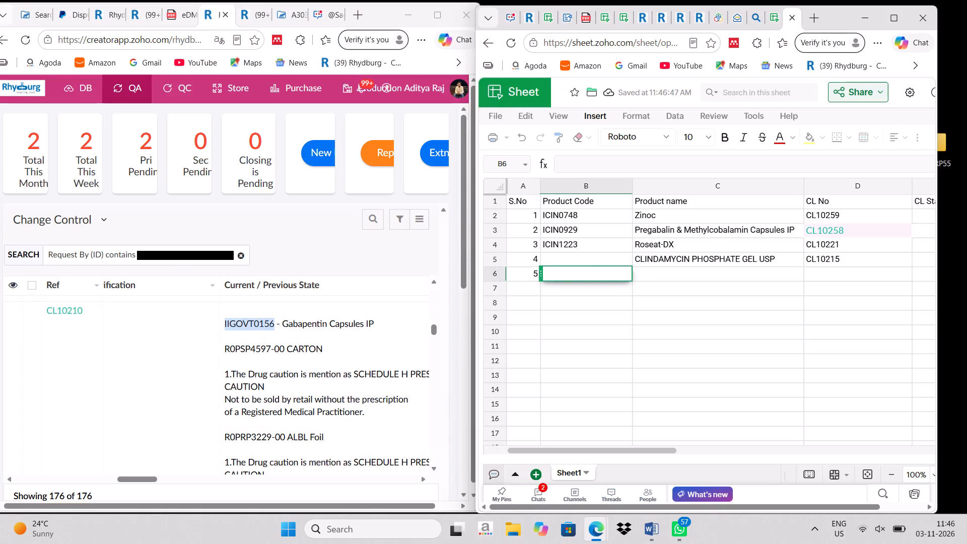
Copy the product name Gabapentin Capsules IP from CL10210's Current / Previous State into cell C6 under Product name.
drag(280, 323, 374, 324)
click(401, 280)
double_click(652, 275)
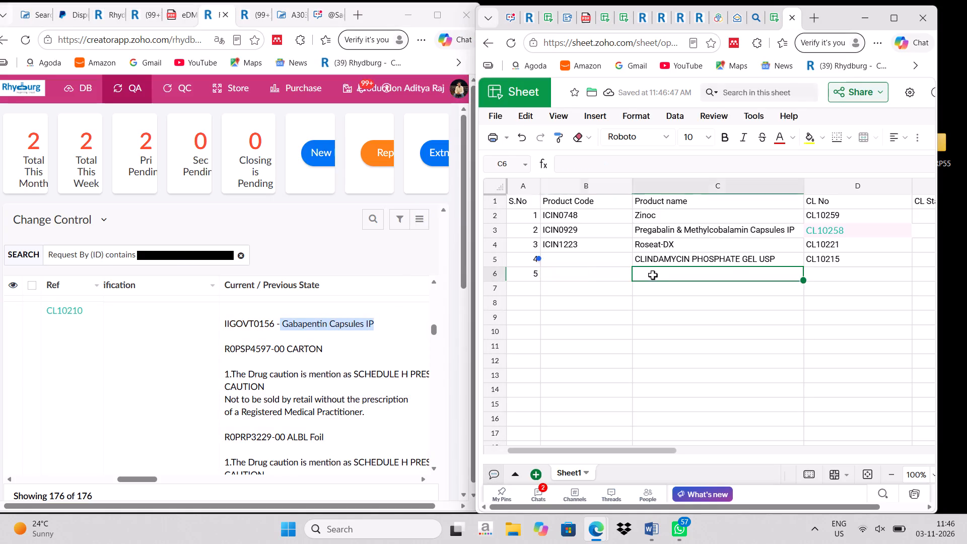
key(ctrl+v)
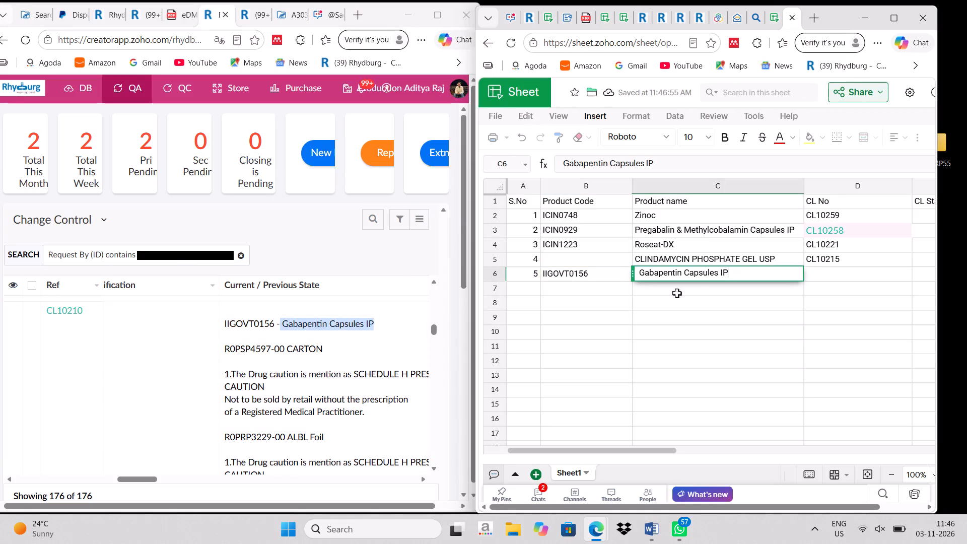
Copy the reference CL10210 from the Ref column into cell D6 under CL No.
drag(45, 310, 89, 311)
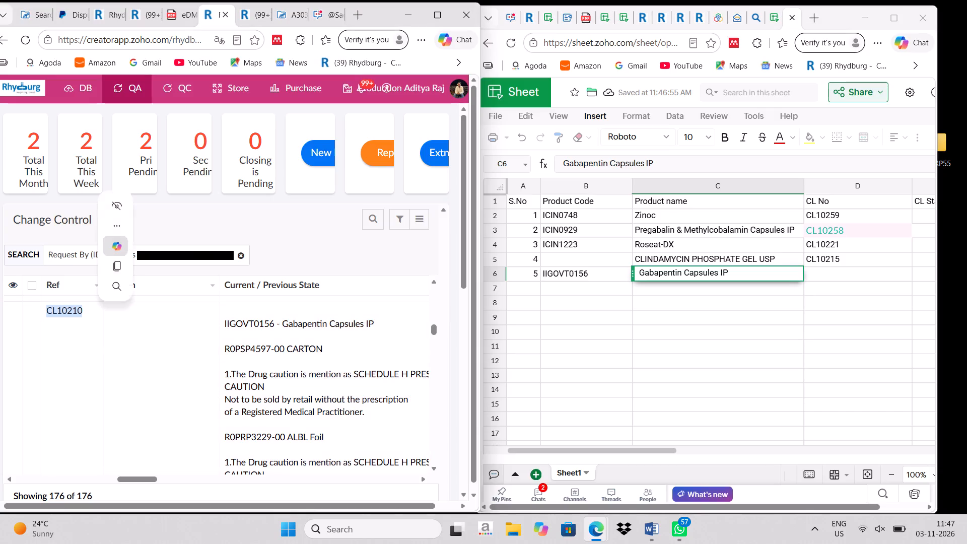
click(122, 262)
click(822, 270)
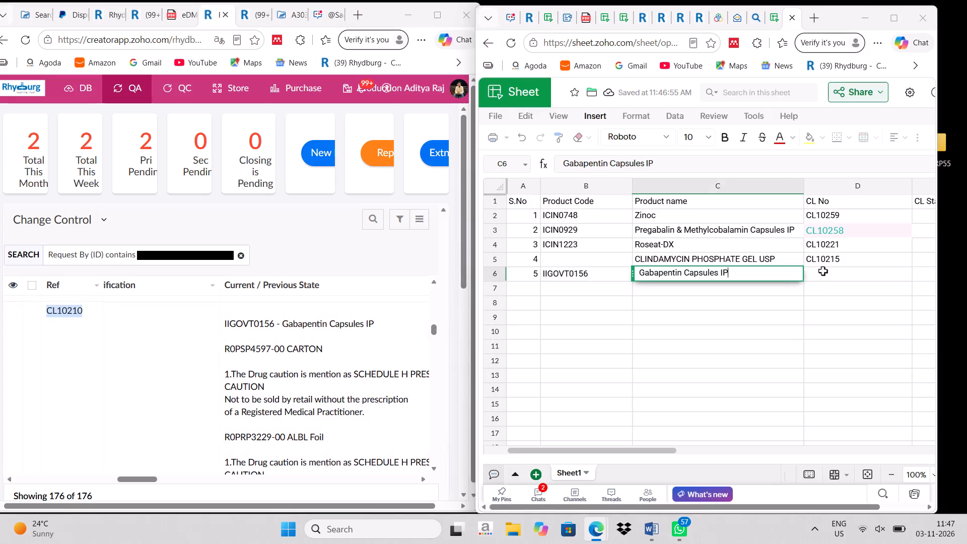
double_click(822, 273)
key(ctrl+v)
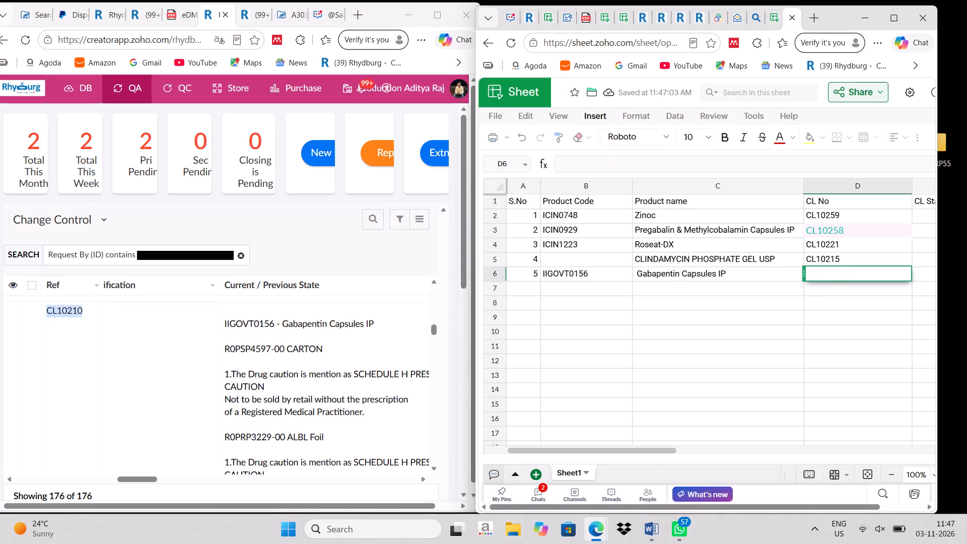
Enter the serial number 6 in cell A7 under S.No.
click(535, 289)
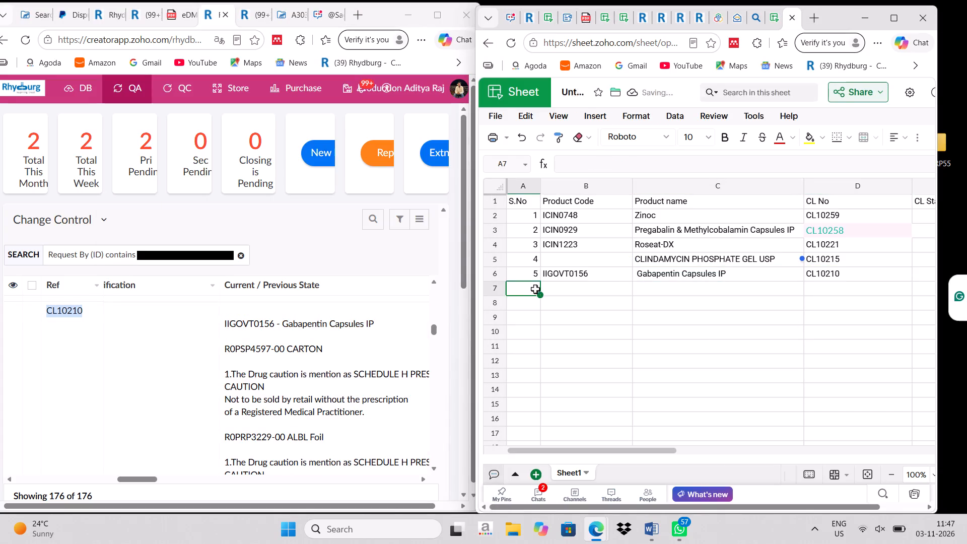
text(6.)
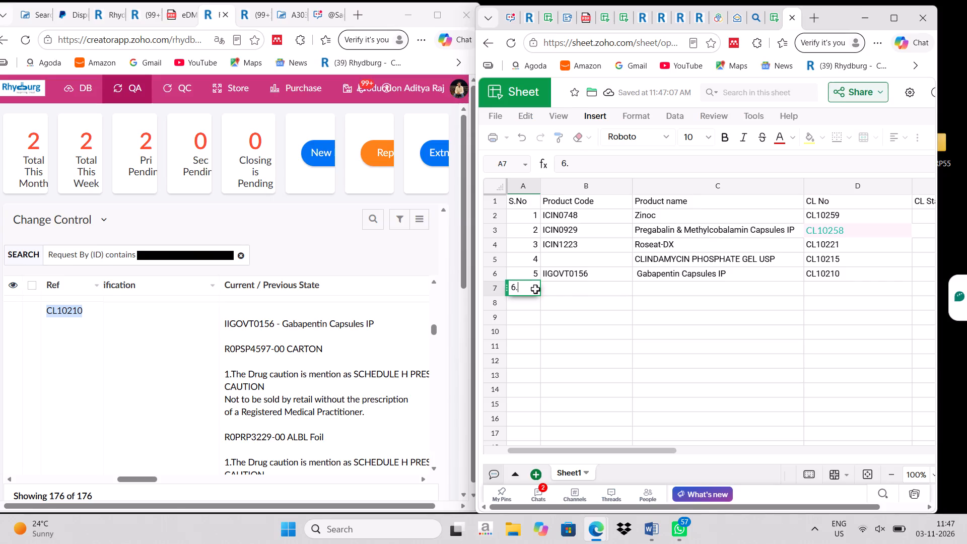
click(556, 287)
Copy the product code IIGNCTD0035 from CL10209's Current / Previous State into cell B7 under Product Code, without leading spaces.
scroll(354, 332, down, 1)
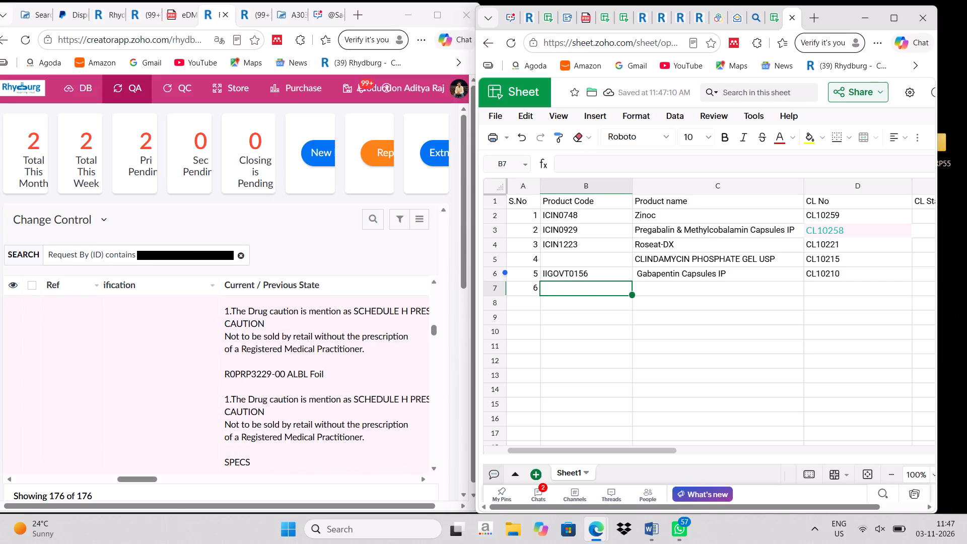
scroll(353, 329, down, 2)
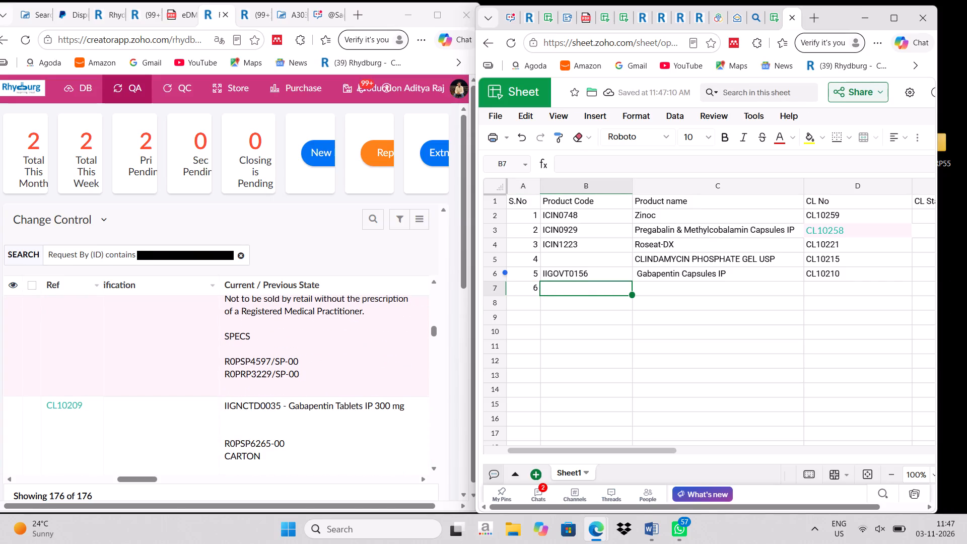
drag(217, 404, 265, 410)
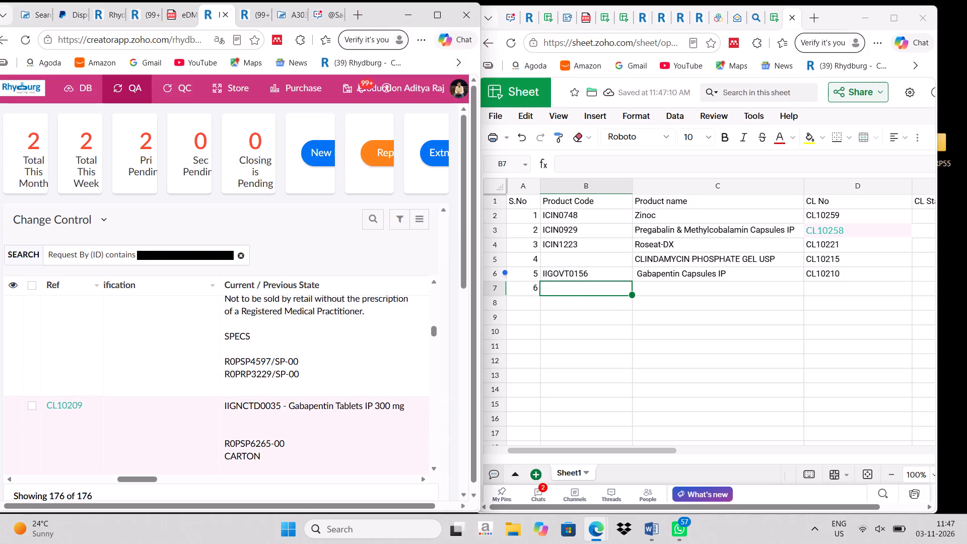
drag(265, 410, 281, 406)
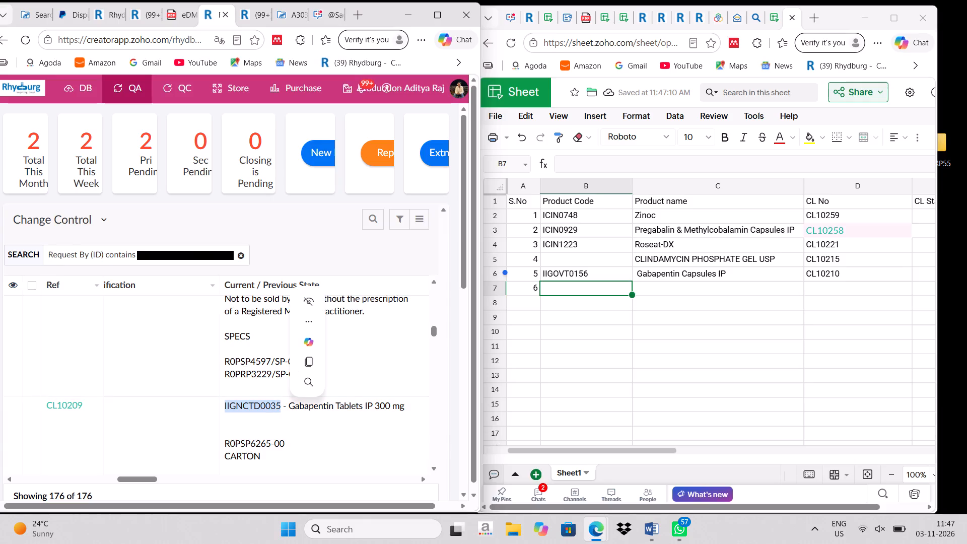
click(306, 360)
click(558, 289)
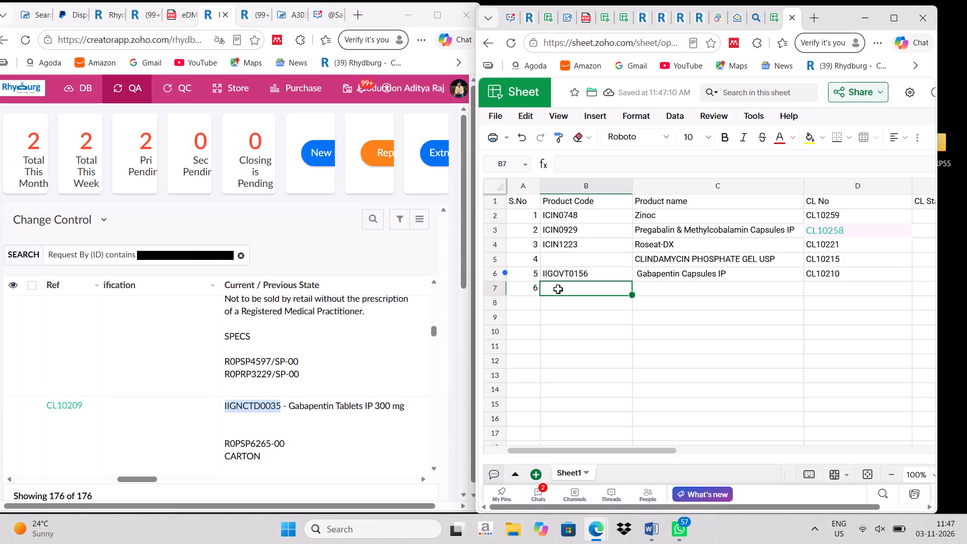
click(558, 289)
key(ctrl+v)
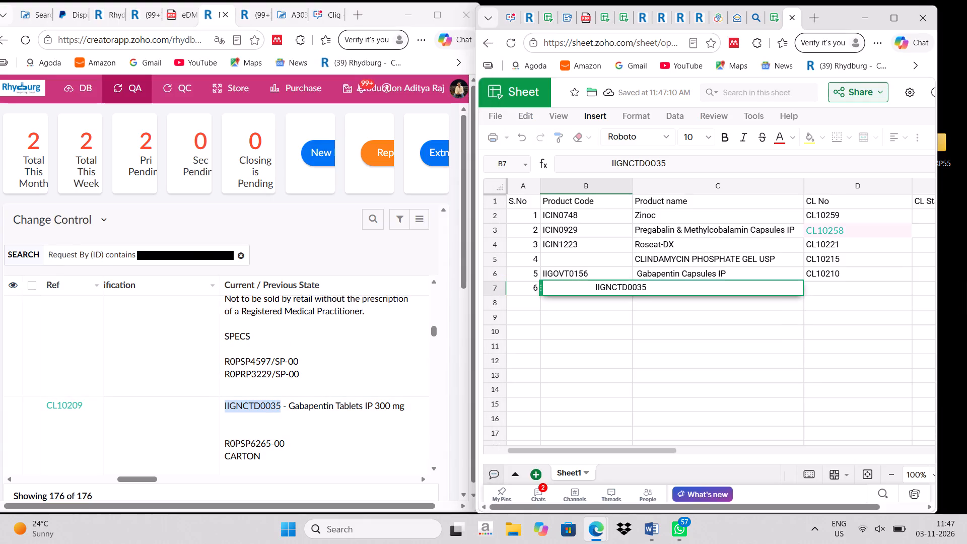
click(596, 287)
key(BackSpace)
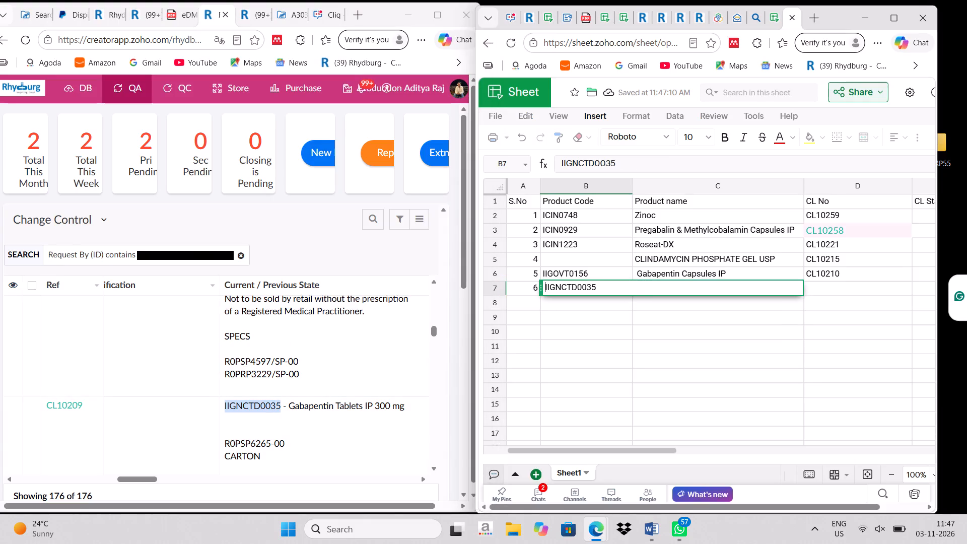
key(BackSpace)
click(658, 289)
click(657, 308)
Copy the product name Gabapentin Tablets IP 300 mg from CL10209's Current / Previous State into cell C7 under Product name.
click(648, 291)
double_click(648, 291)
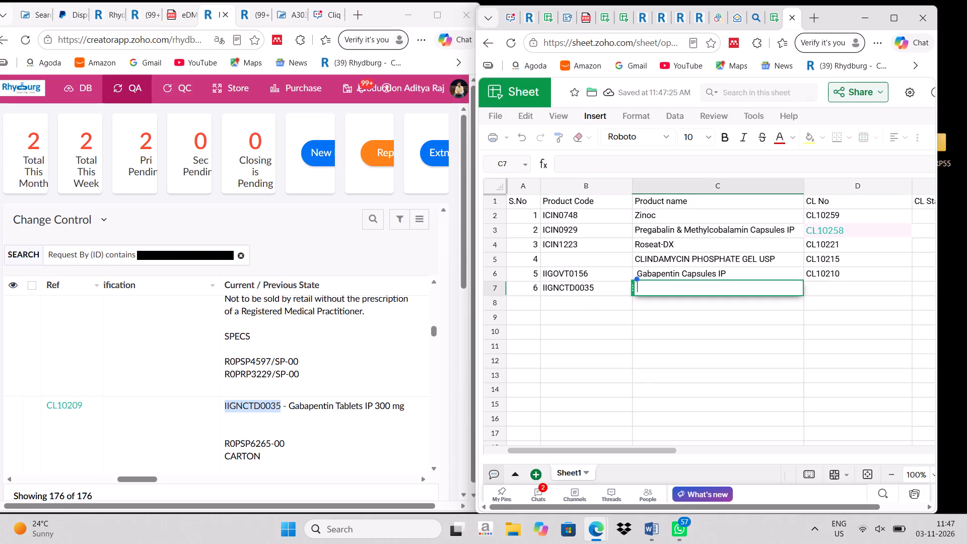
drag(288, 401, 390, 406)
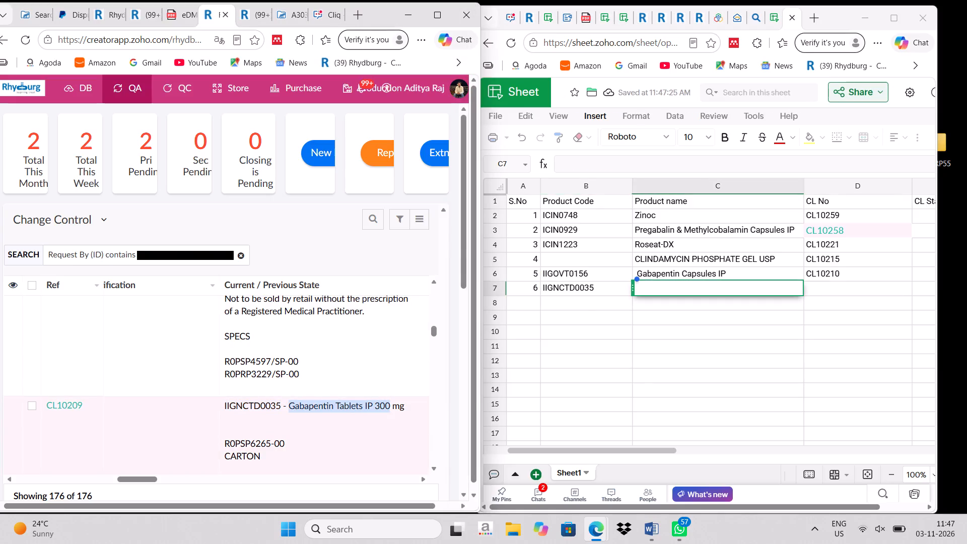
drag(390, 406, 403, 407)
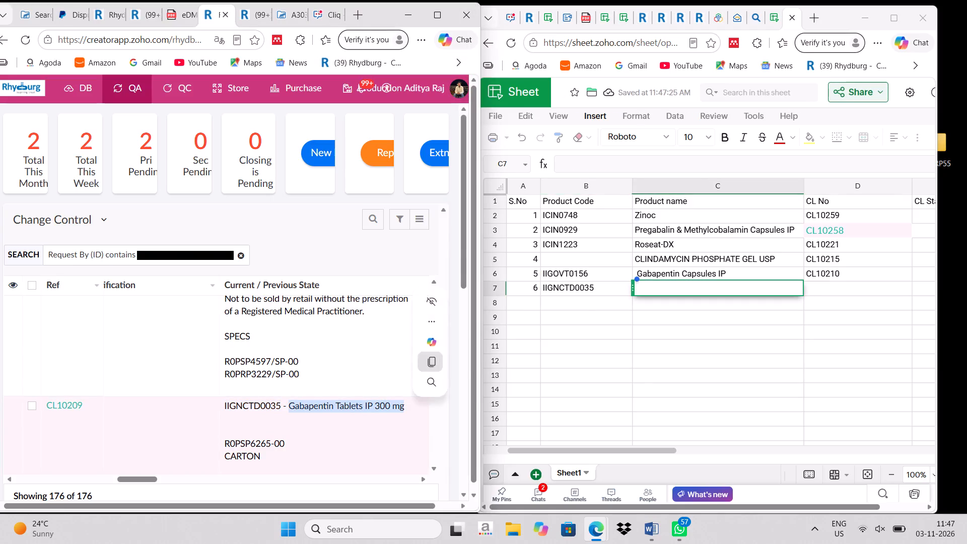
click(435, 359)
double_click(660, 295)
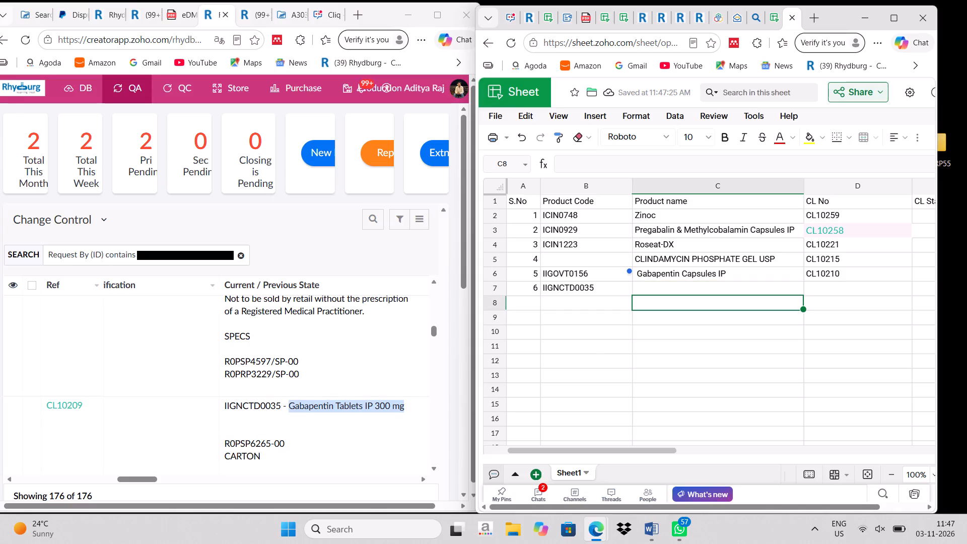
double_click(653, 290)
key(ctrl+v)
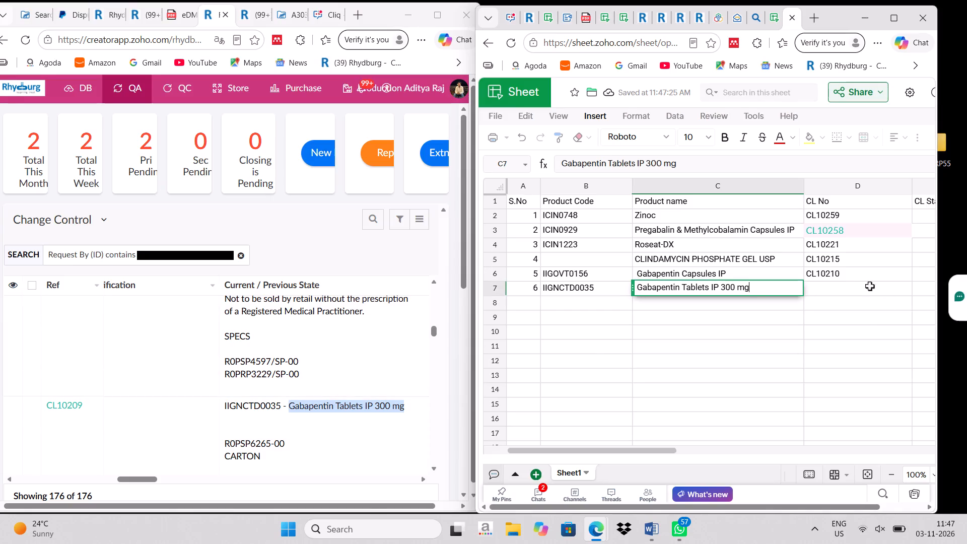
Enter the reference CL10209 in cell D7 under CL No.
double_click(834, 290)
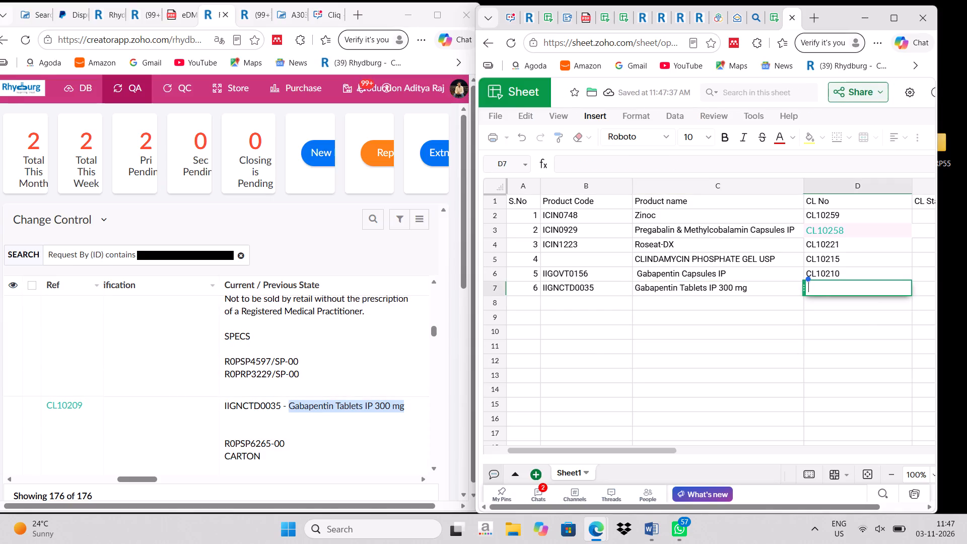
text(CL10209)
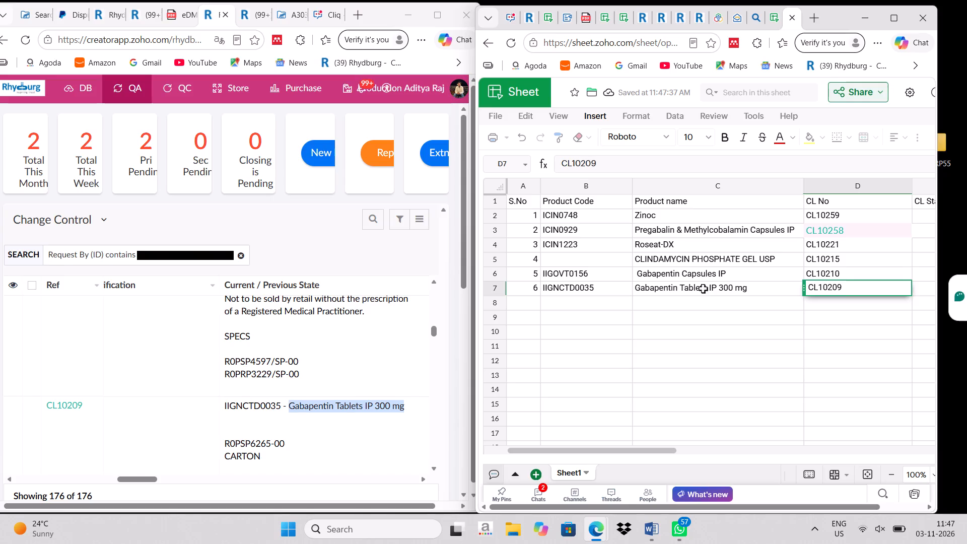
Examine the Current / Previous State of records CL10208 and CL10207, and check CL10207's Closing Status and Document.
scroll(230, 368, down, 4)
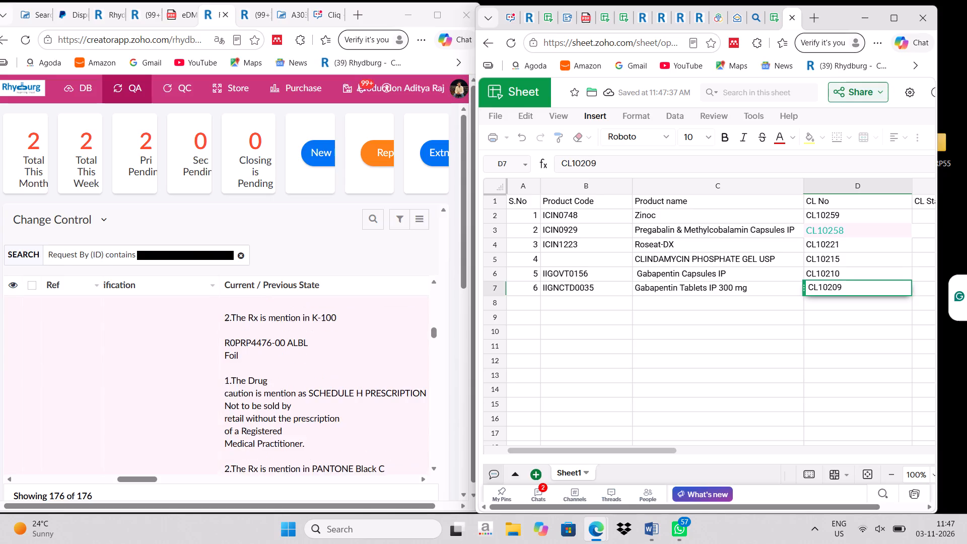
scroll(234, 369, down, 4)
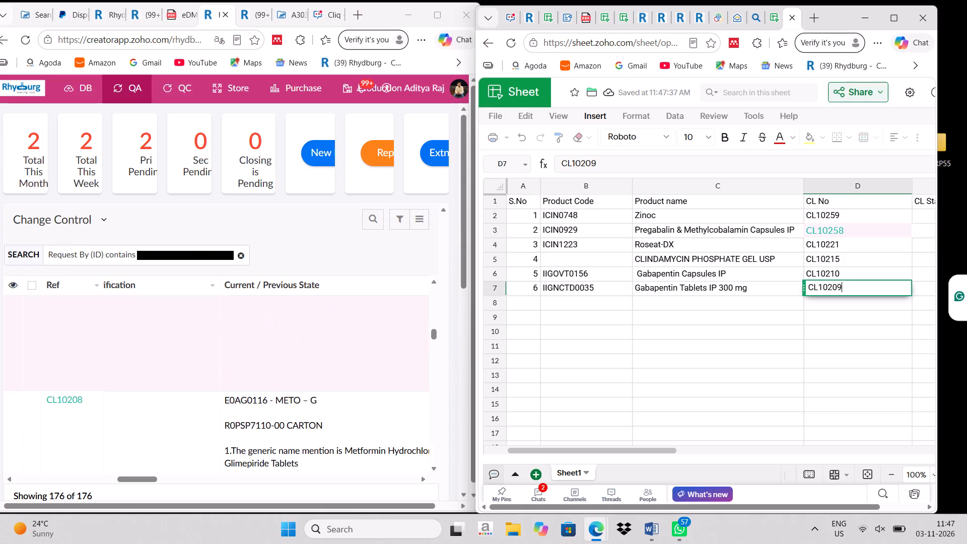
scroll(234, 369, left, 1)
scroll(234, 369, down, 1)
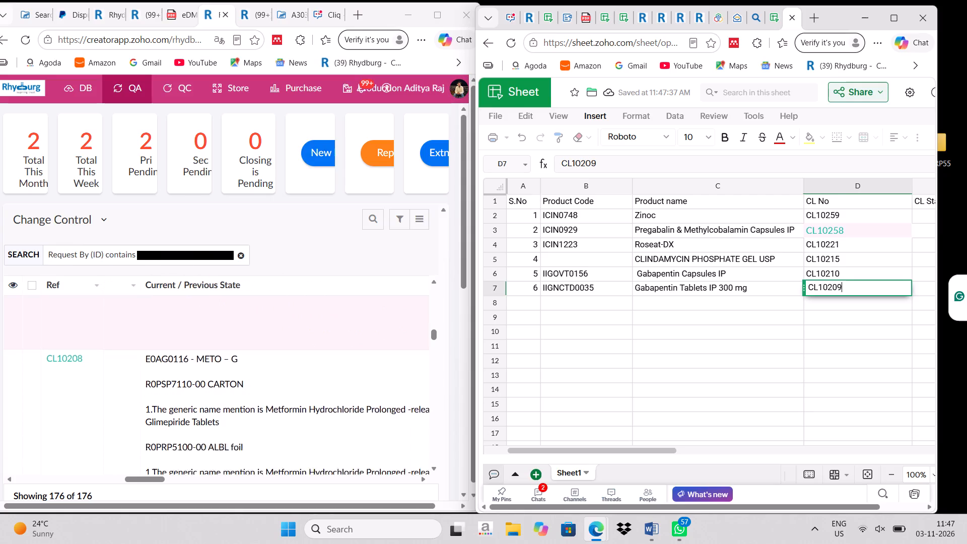
scroll(234, 369, down, 5)
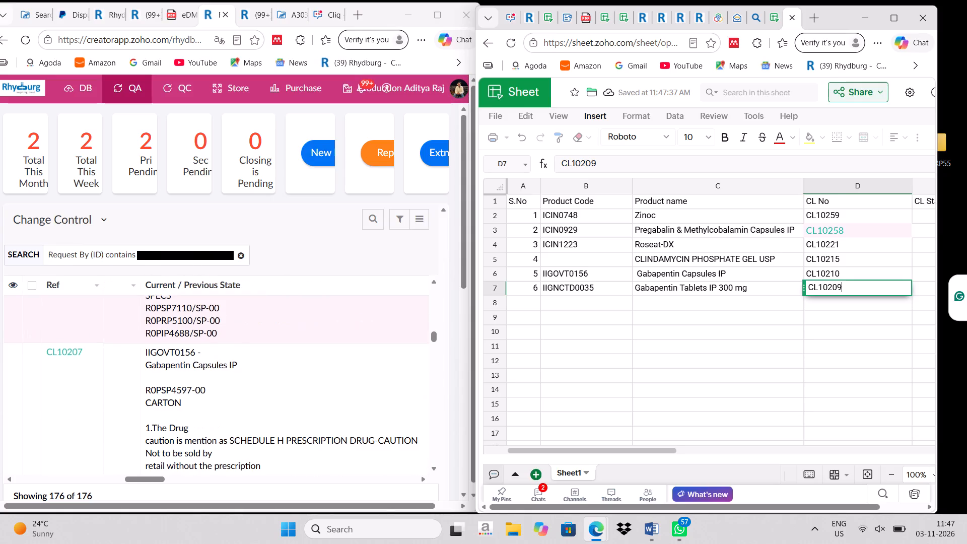
scroll(148, 355, right, 2)
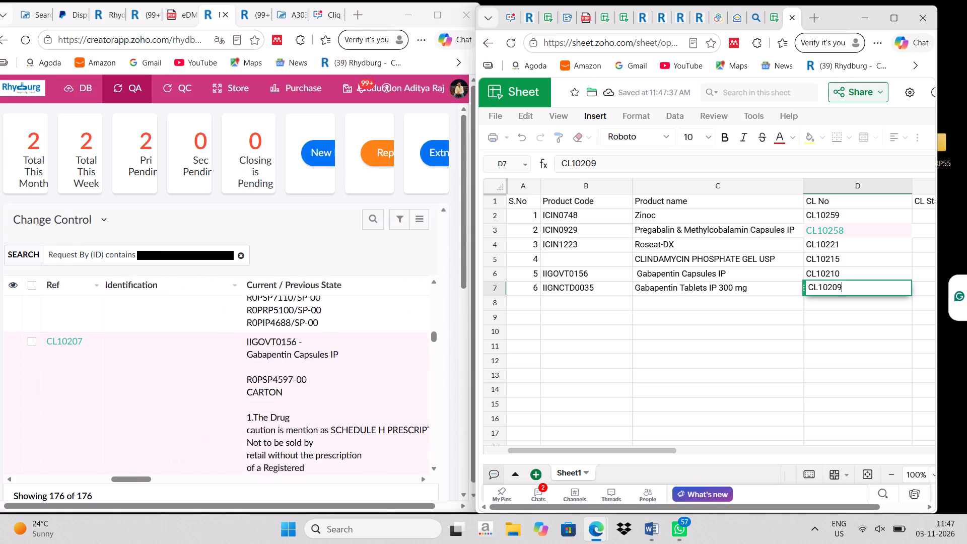
scroll(148, 355, right, 9)
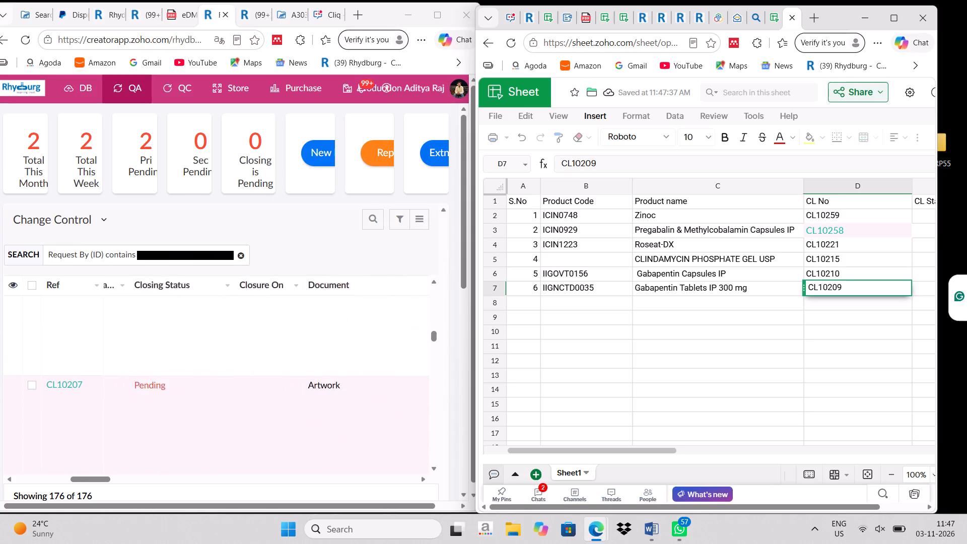
scroll(148, 355, left, 2)
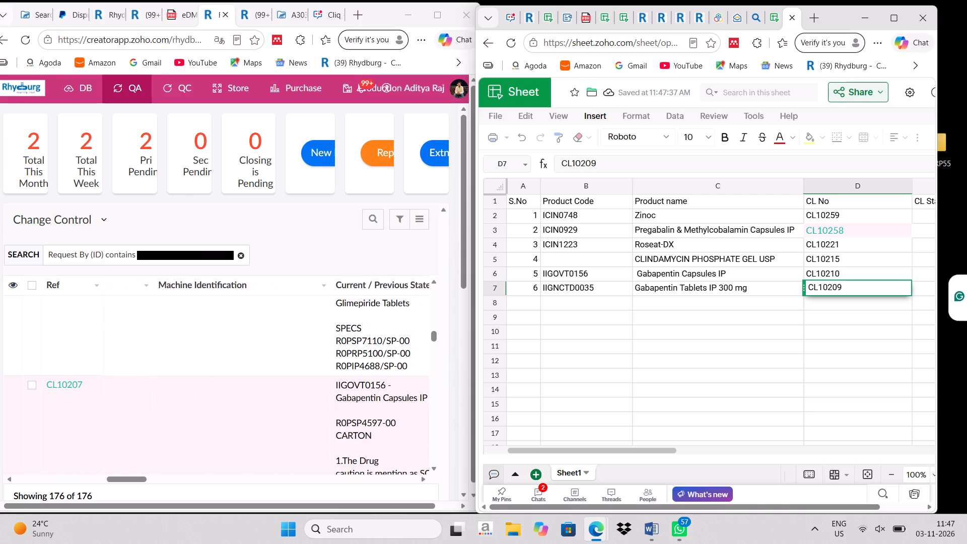
scroll(148, 355, left, 1)
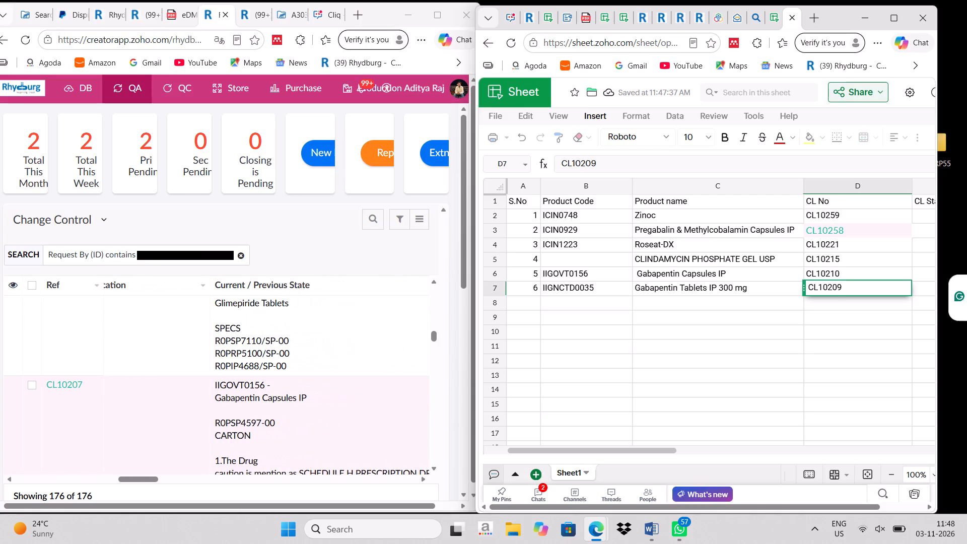
scroll(148, 355, left, 3)
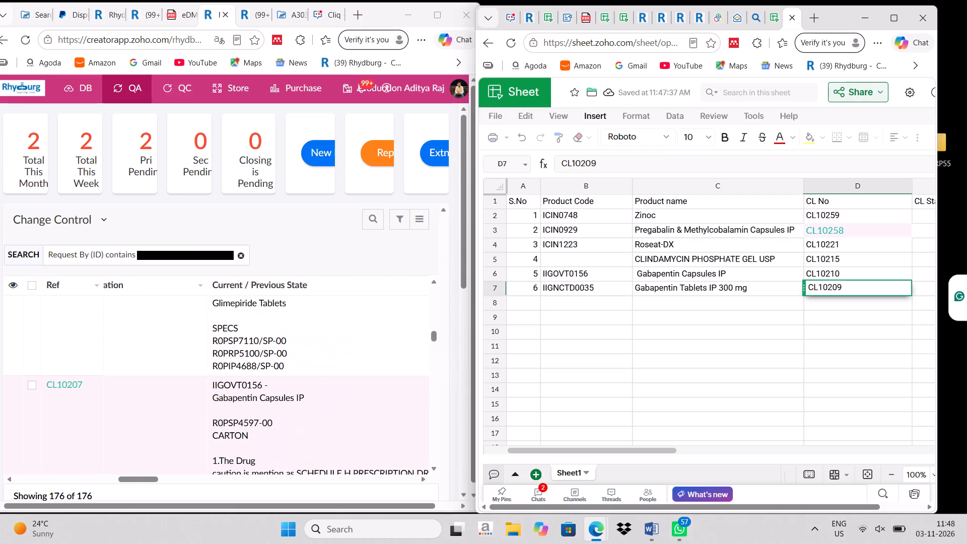
scroll(148, 355, left, 1)
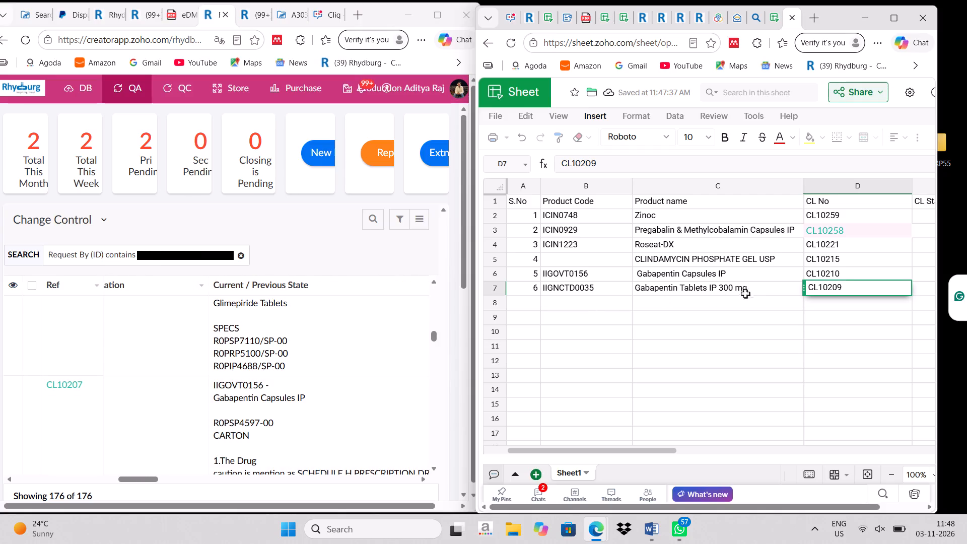
Look through the following Change Control records down to CL10205, checking CL10206's Current / Previous State and Document columns.
scroll(291, 393, down, 1)
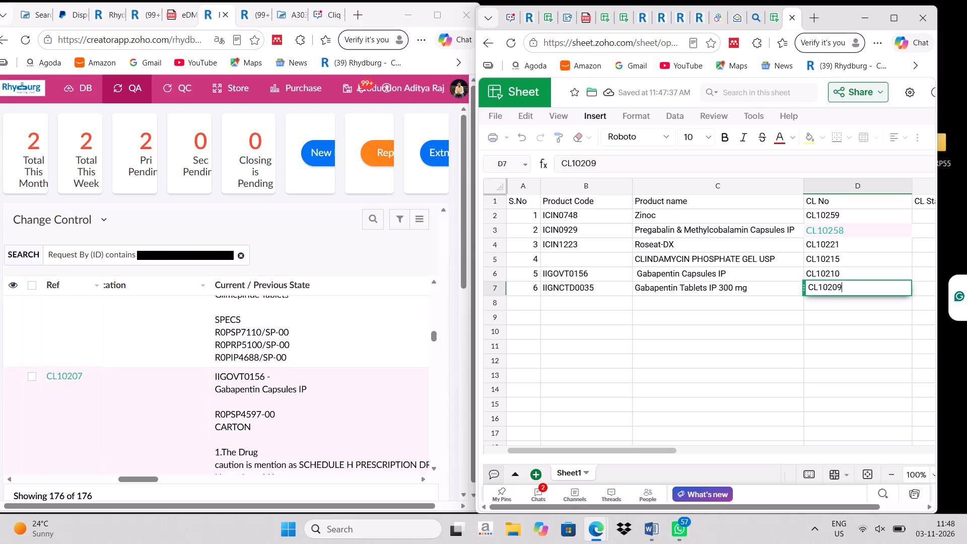
scroll(291, 393, down, 5)
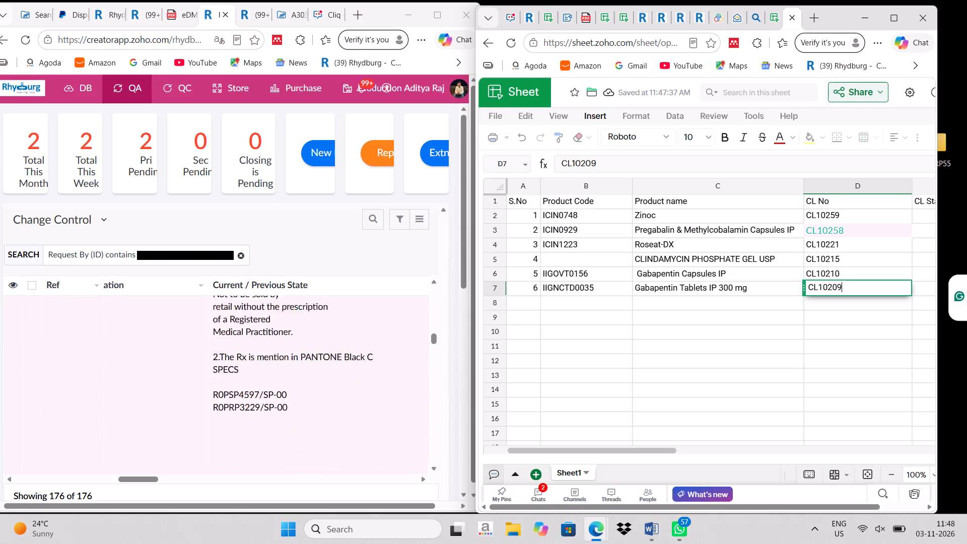
scroll(291, 393, down, 3)
scroll(291, 393, left, 1)
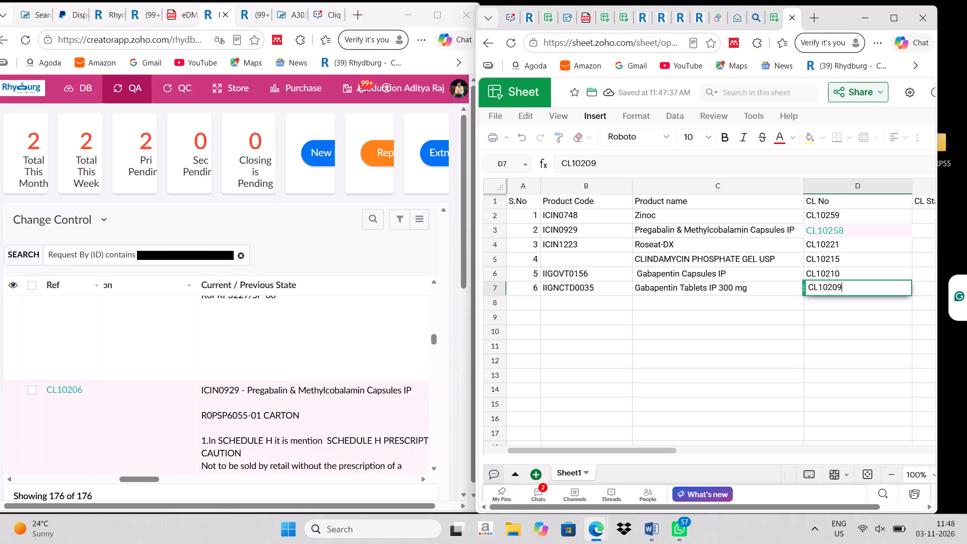
scroll(201, 391, left, 1)
scroll(201, 391, right, 6)
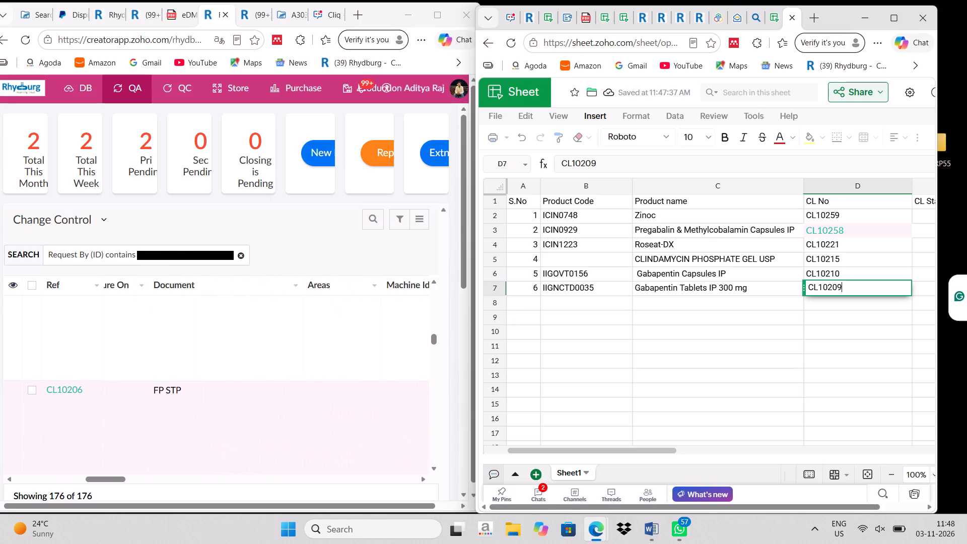
scroll(201, 391, left, 5)
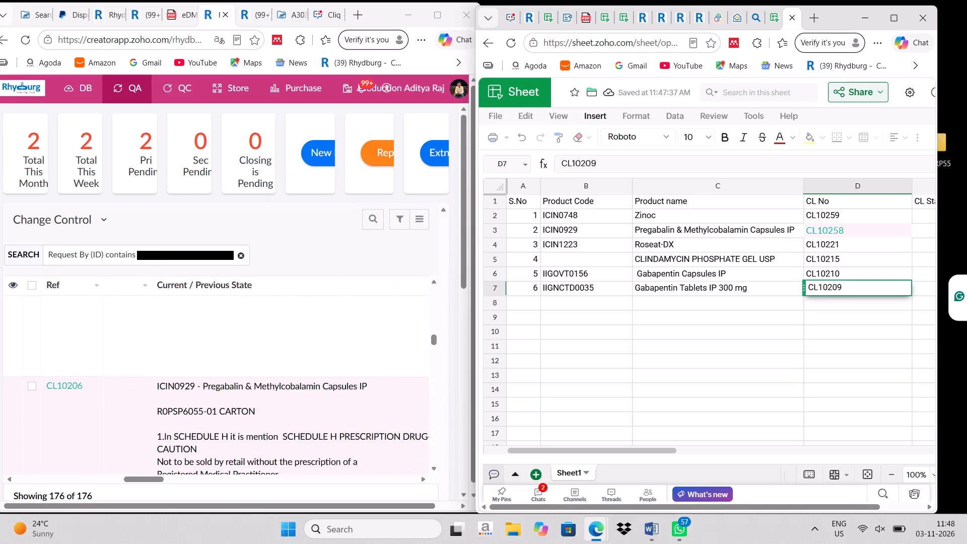
scroll(201, 391, down, 6)
scroll(201, 391, right, 7)
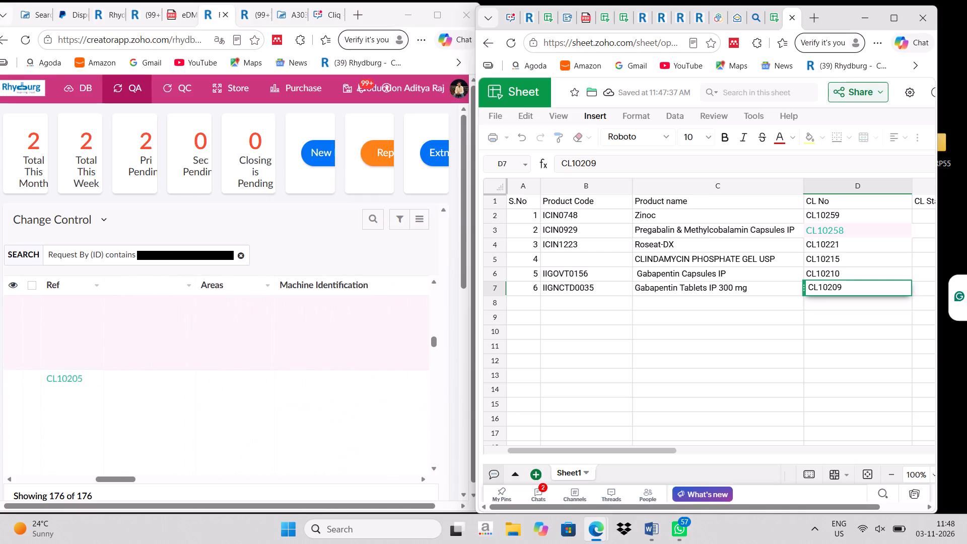
scroll(201, 391, left, 1)
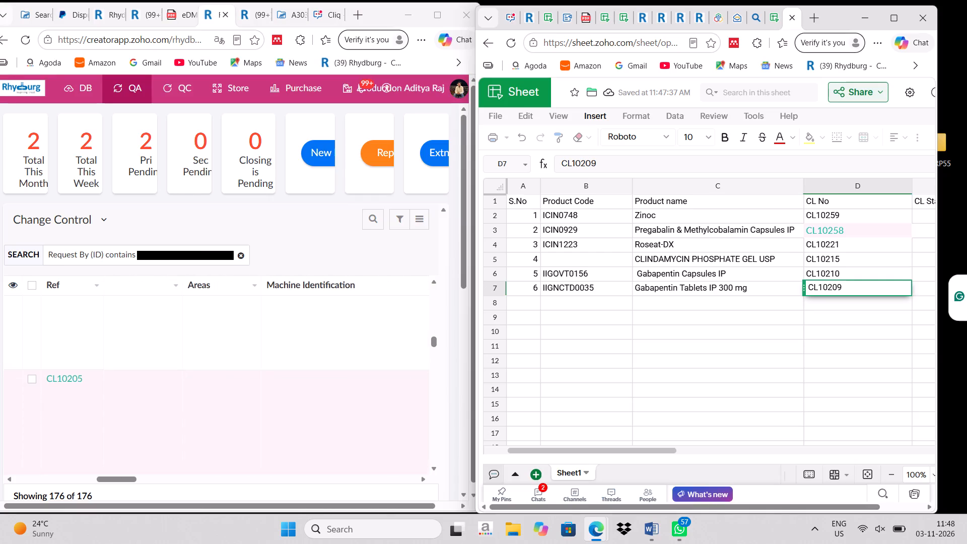
Copy the reference CL10205 from the change control list into cell D8 under CL No.
drag(45, 377, 86, 379)
click(114, 333)
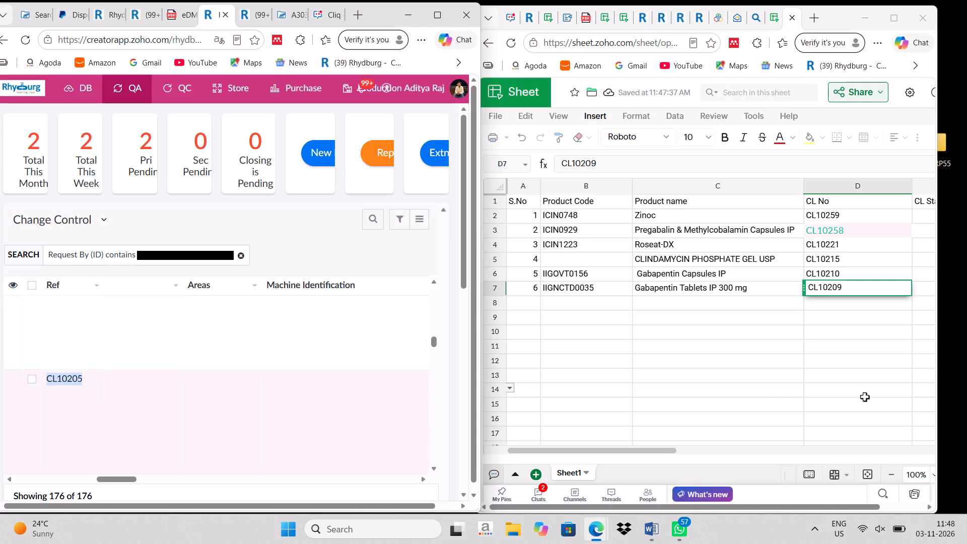
double_click(825, 306)
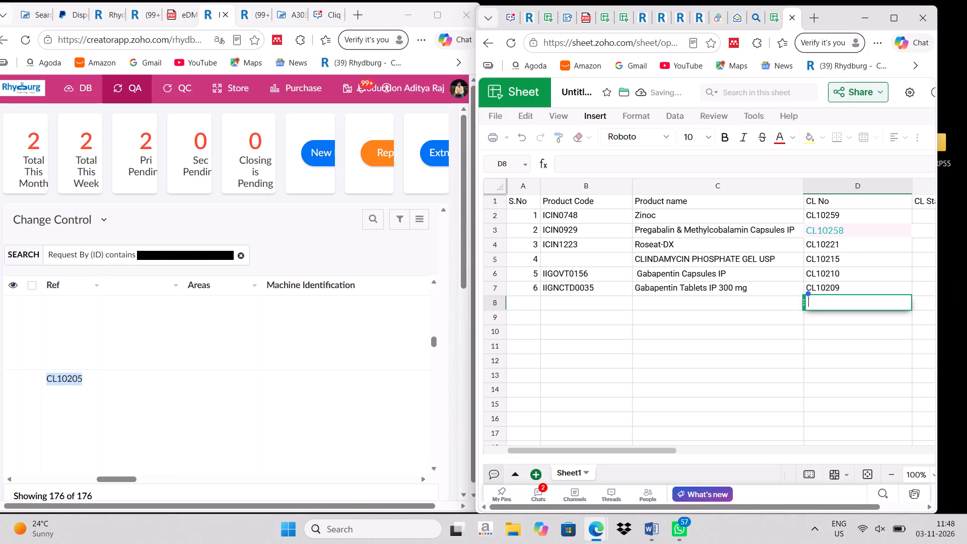
key(ctrl+v)
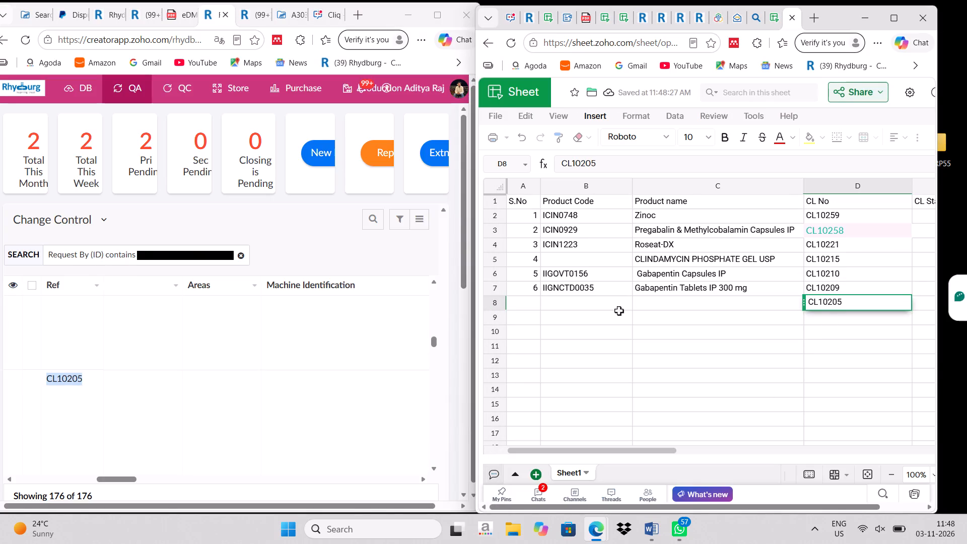
Copy the product name Pregabalin Capsules IP from CL10205's Current / Previous State into cell C8 under Product name.
click(706, 303)
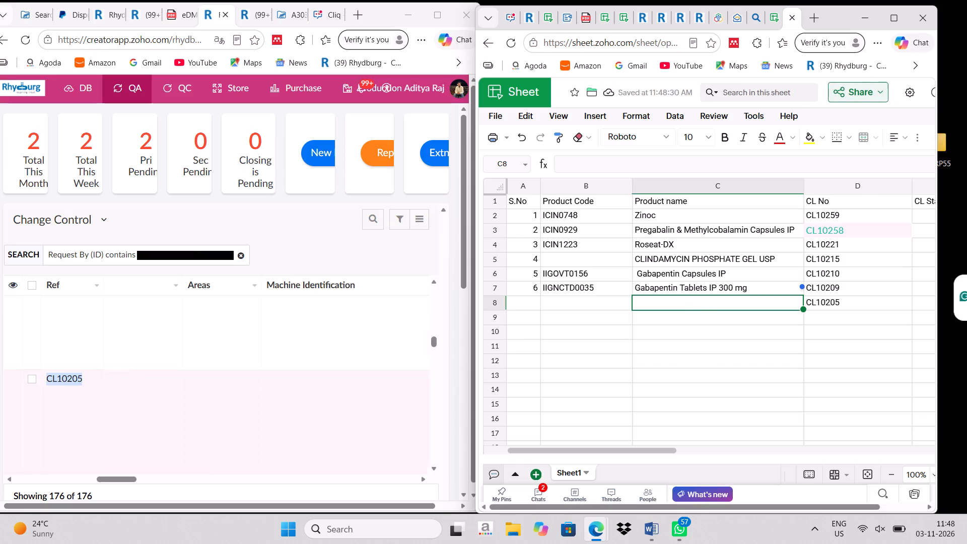
scroll(267, 382, left, 5)
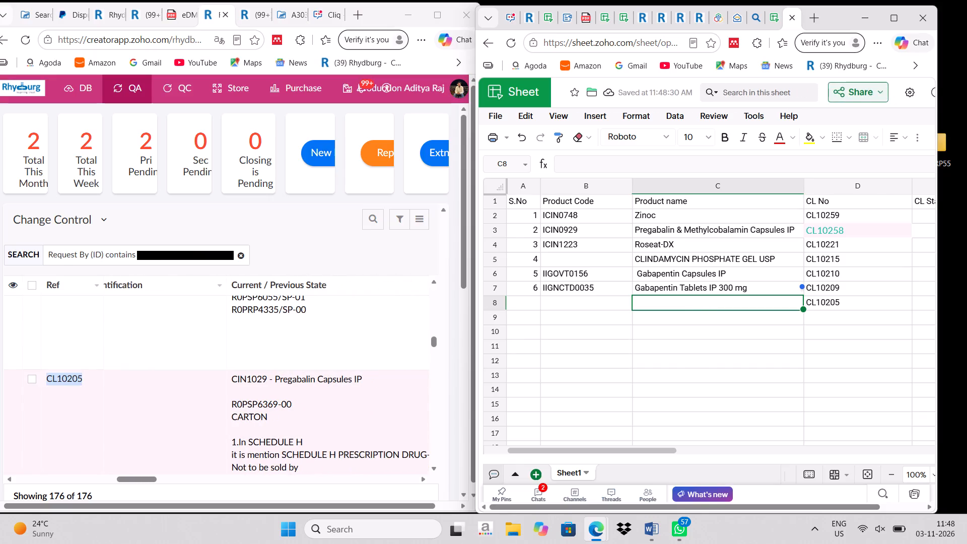
drag(273, 376, 372, 383)
click(399, 333)
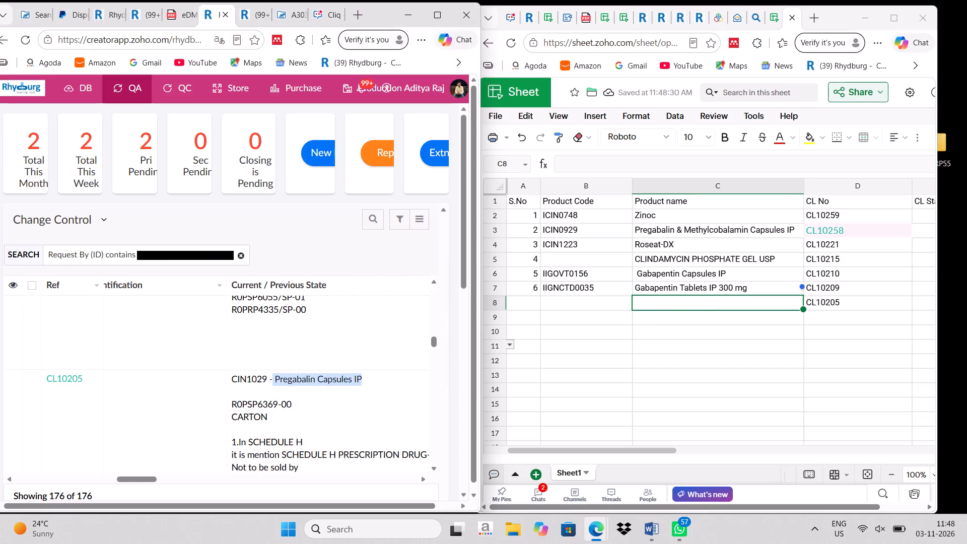
double_click(671, 306)
key(ctrl+v)
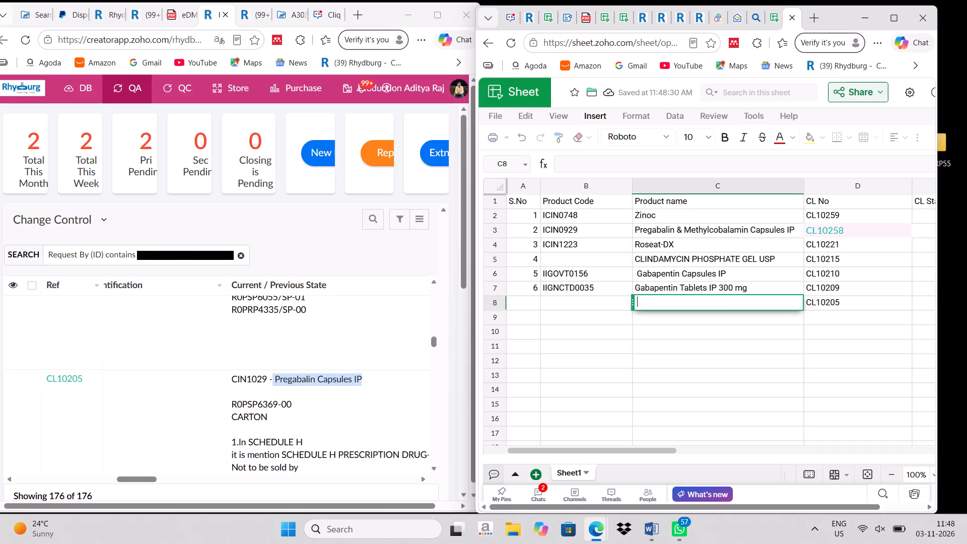
Enter serial number 7 in cell A8 under S.No.
click(562, 298)
double_click(562, 303)
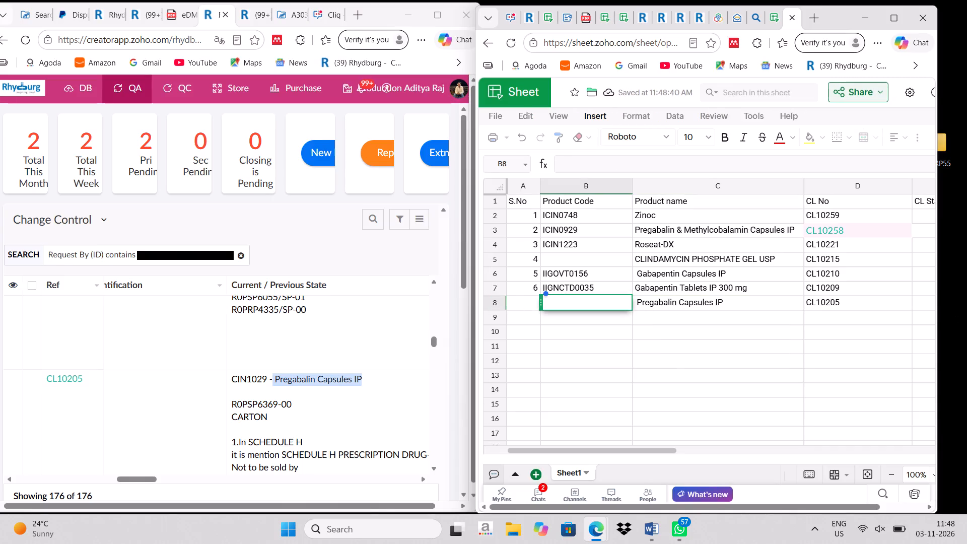
click(533, 306)
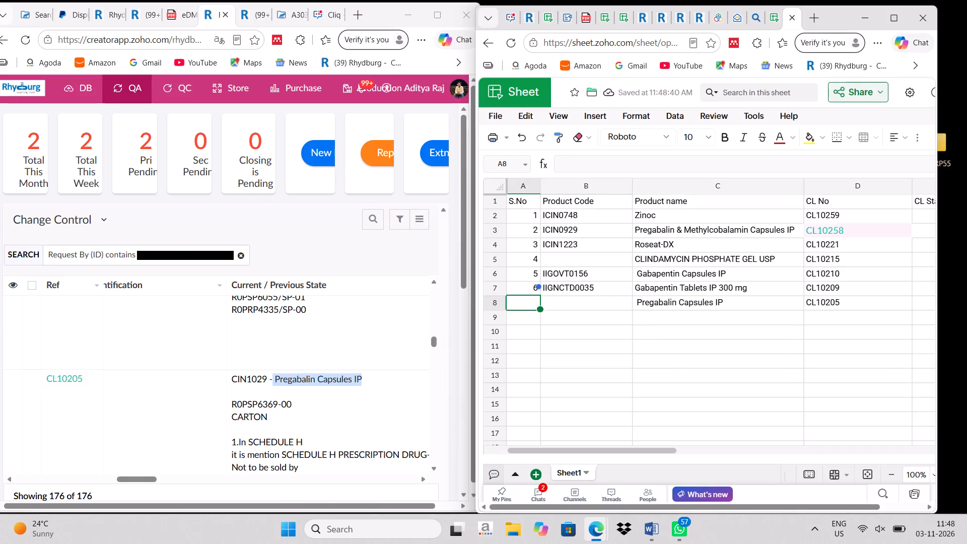
key(7)
Copy the product code ICIN1029 from CL10205's New Suggested State into cell B8 under Product Code.
click(550, 306)
scroll(405, 357, left, 2)
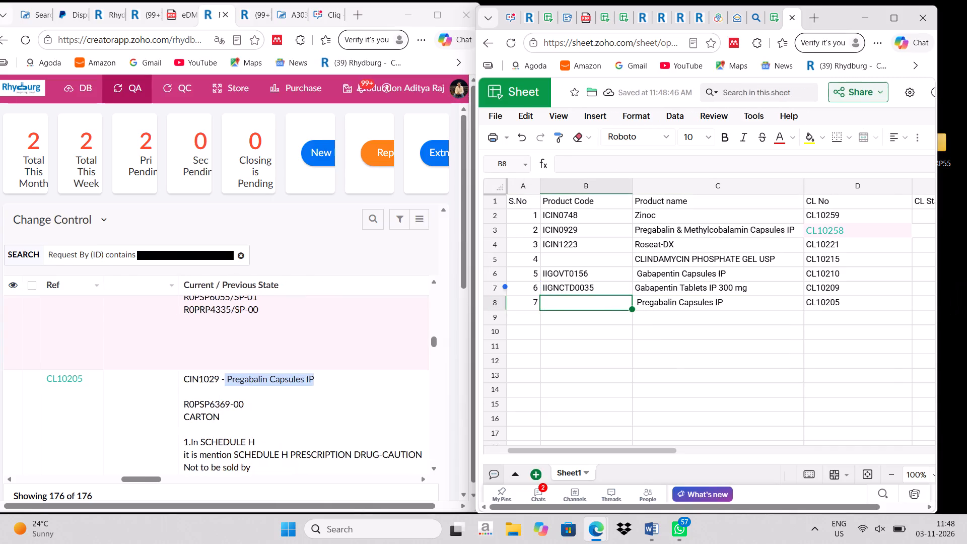
scroll(405, 357, left, 2)
scroll(357, 369, right, 3)
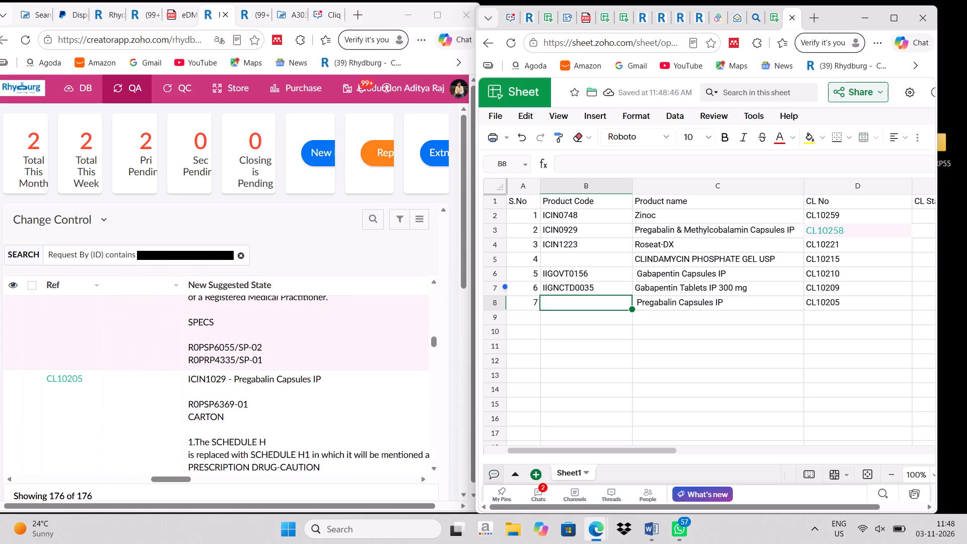
drag(184, 374, 230, 382)
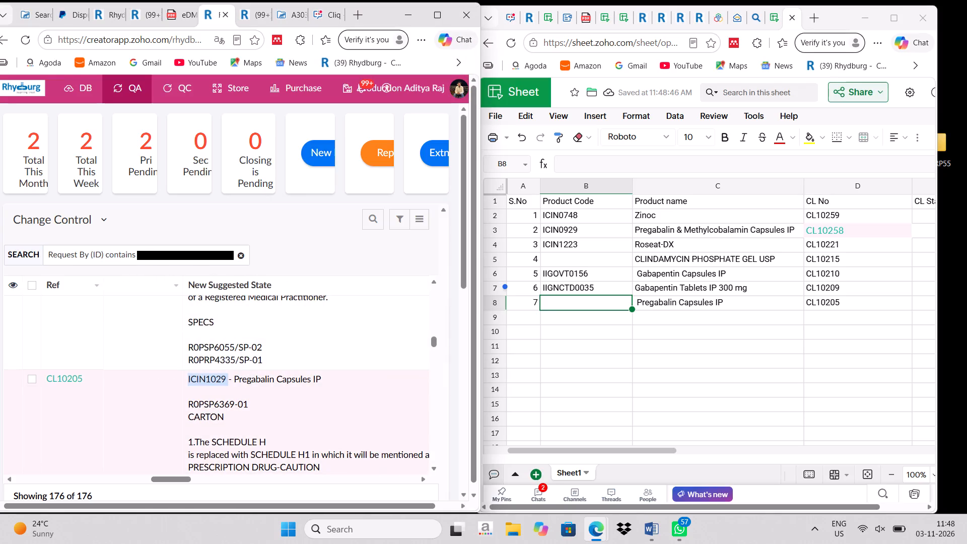
drag(230, 382, 225, 383)
click(250, 335)
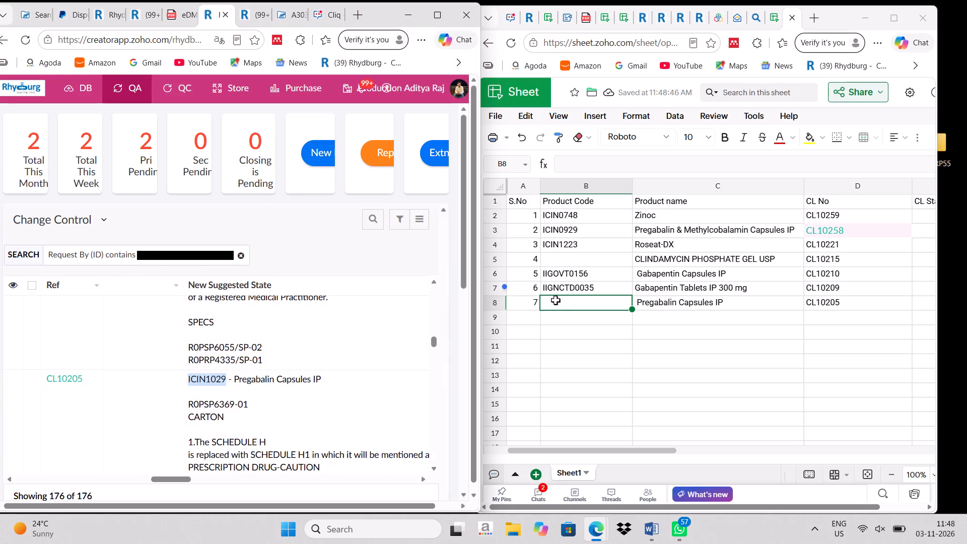
double_click(559, 304)
key(ctrl+v)
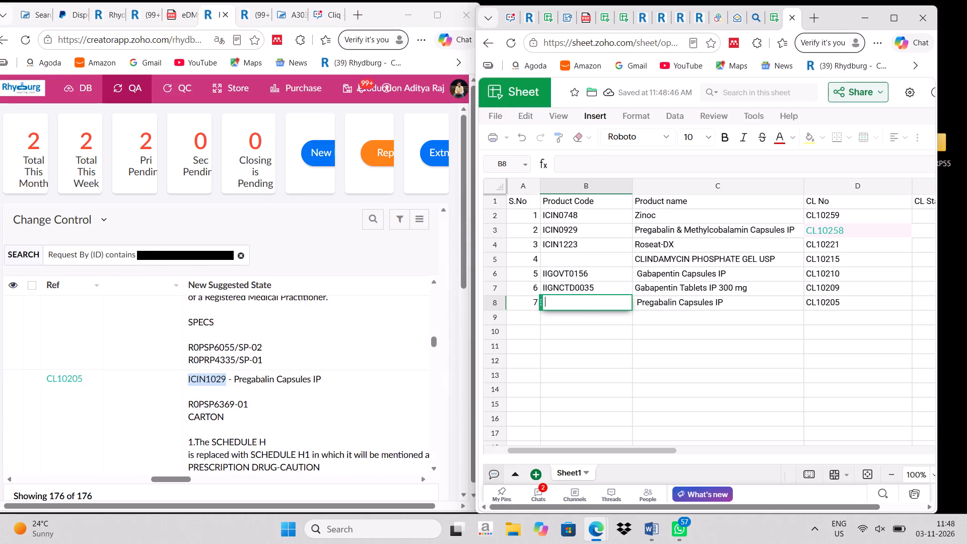
Enter serial number 8 in cell A9 under S.No.
click(529, 317)
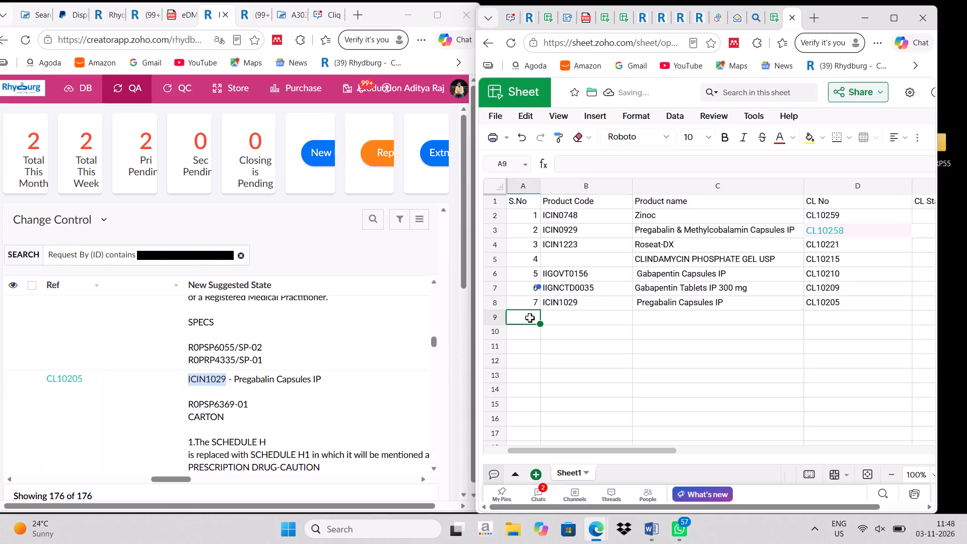
text(8.)
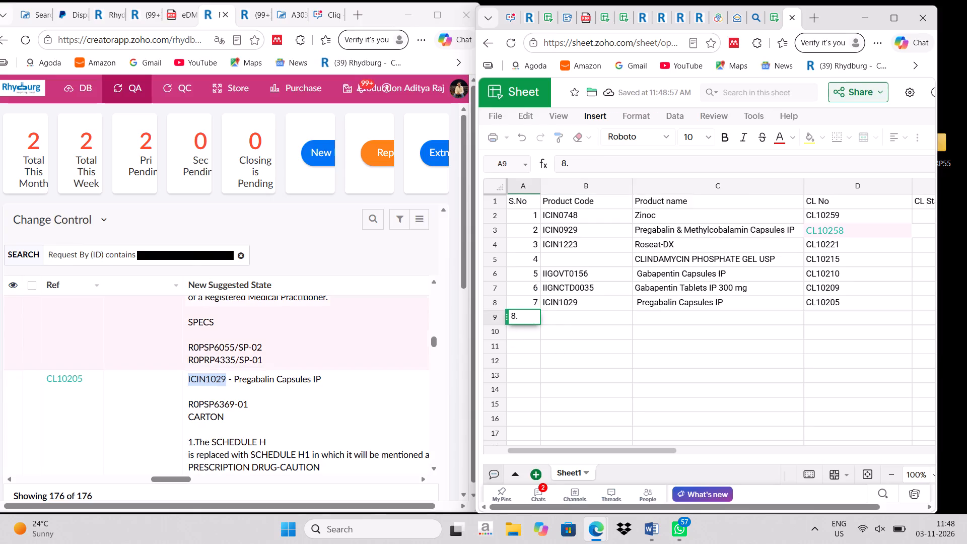
Go to record CL10204 and check its Current / Previous State, Closing Status and Document columns.
scroll(346, 381, down, 8)
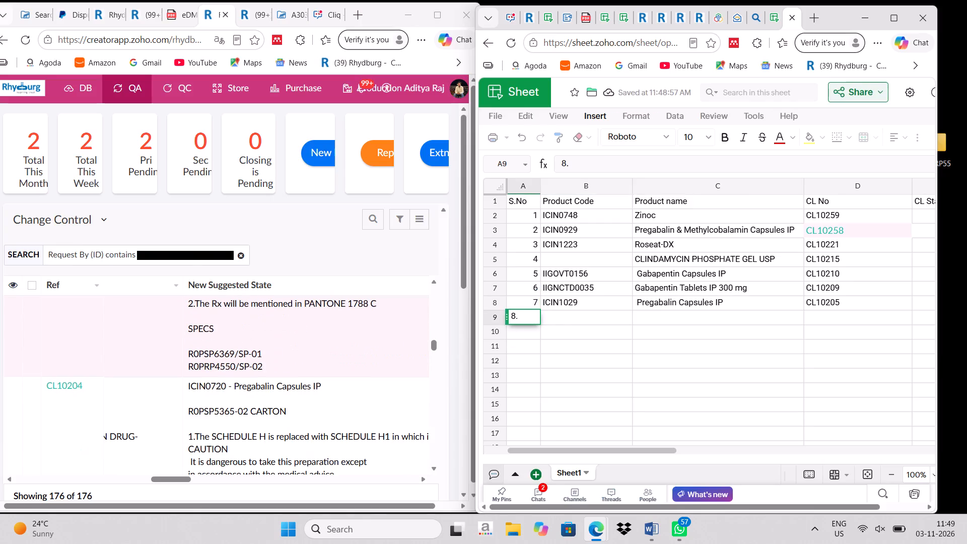
scroll(329, 372, right, 7)
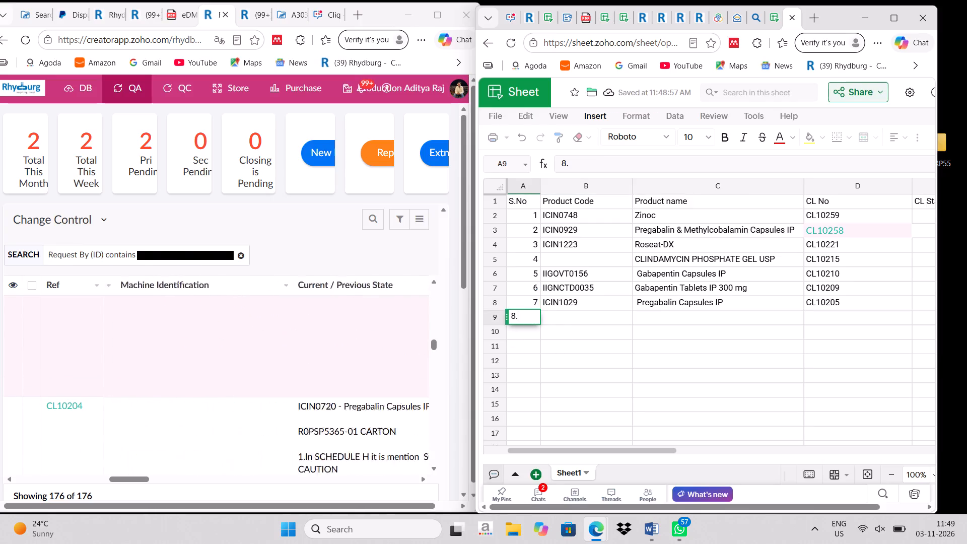
scroll(329, 372, right, 9)
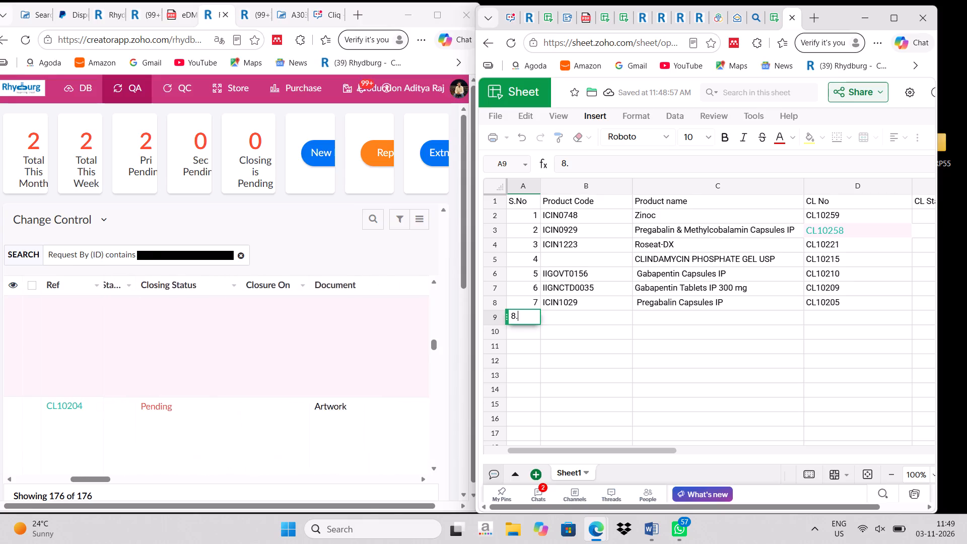
Copy the product code ICIN0720 from CL10204's Current / Previous State into cell B9 under Product Code.
scroll(329, 372, left, 2)
scroll(329, 372, down, 1)
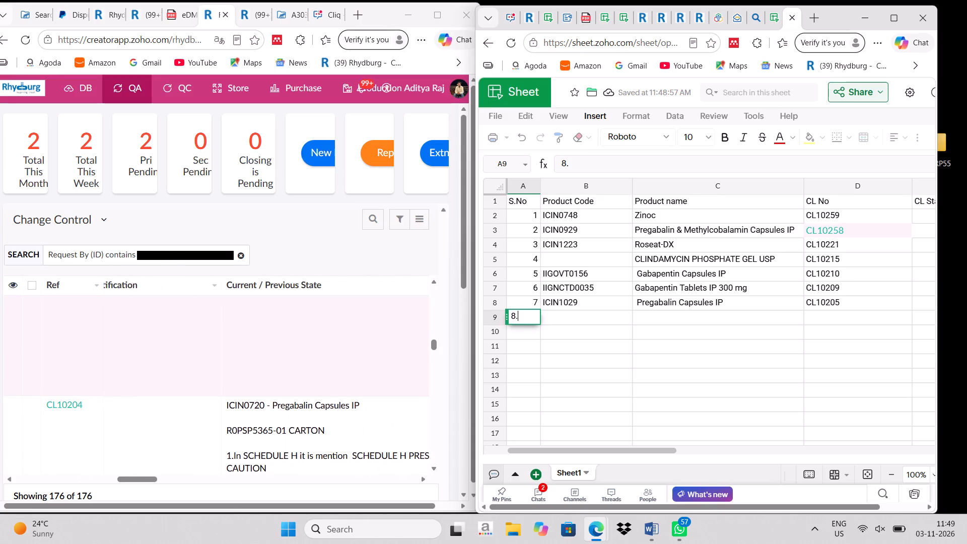
scroll(311, 377, down, 1)
click(560, 317)
double_click(560, 317)
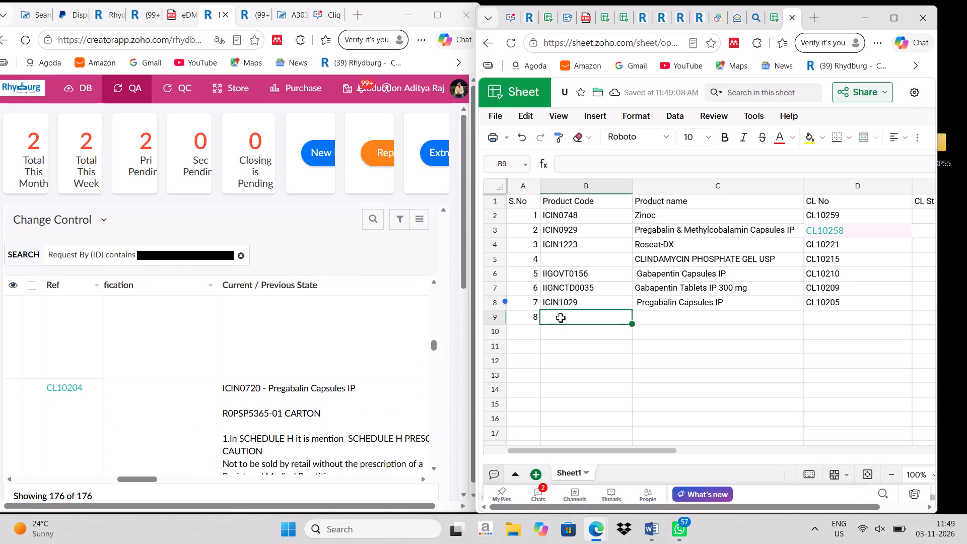
drag(221, 388, 250, 388)
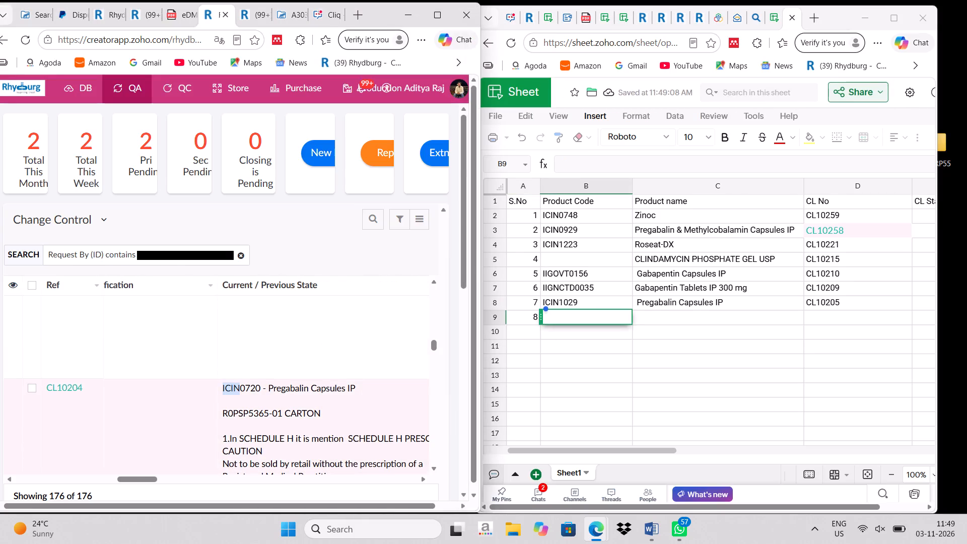
drag(250, 388, 259, 388)
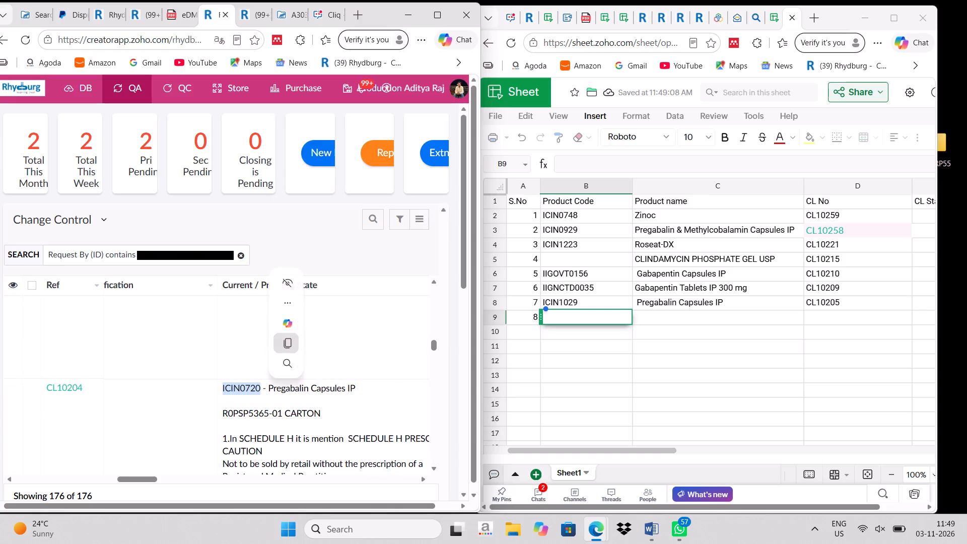
click(290, 336)
double_click(561, 320)
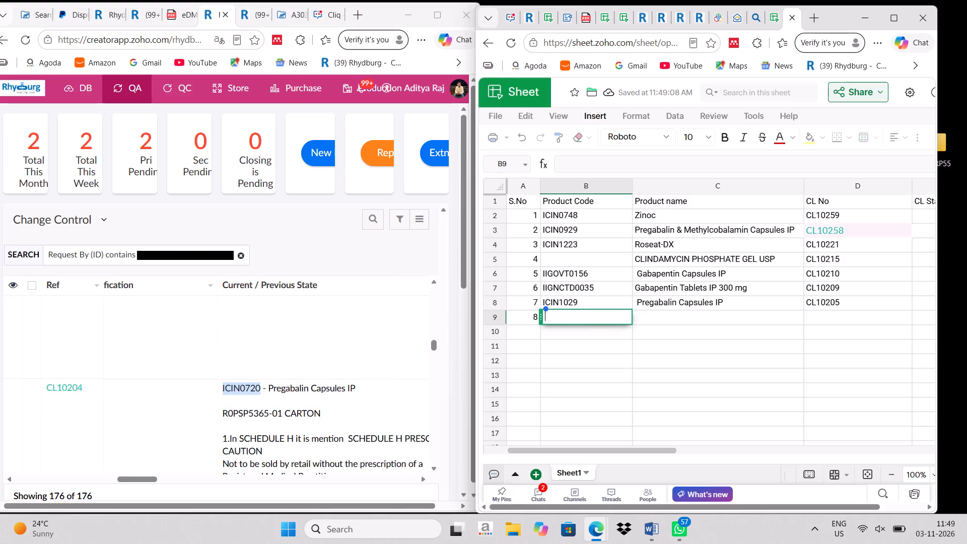
key(ctrl+v)
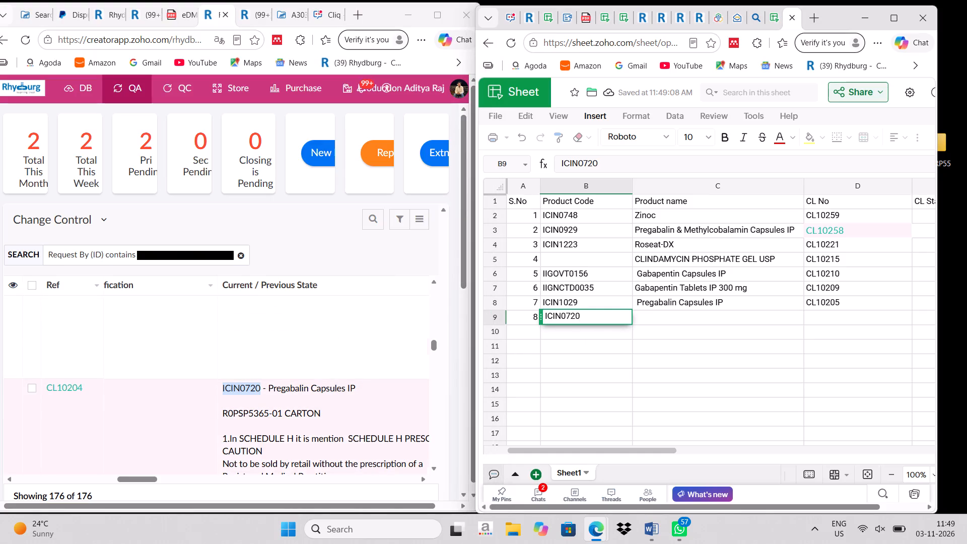
Copy the product name Pregabalin Capsules IP from CL10204's Current / Previous State into cell C9 under Product name.
drag(265, 386, 351, 391)
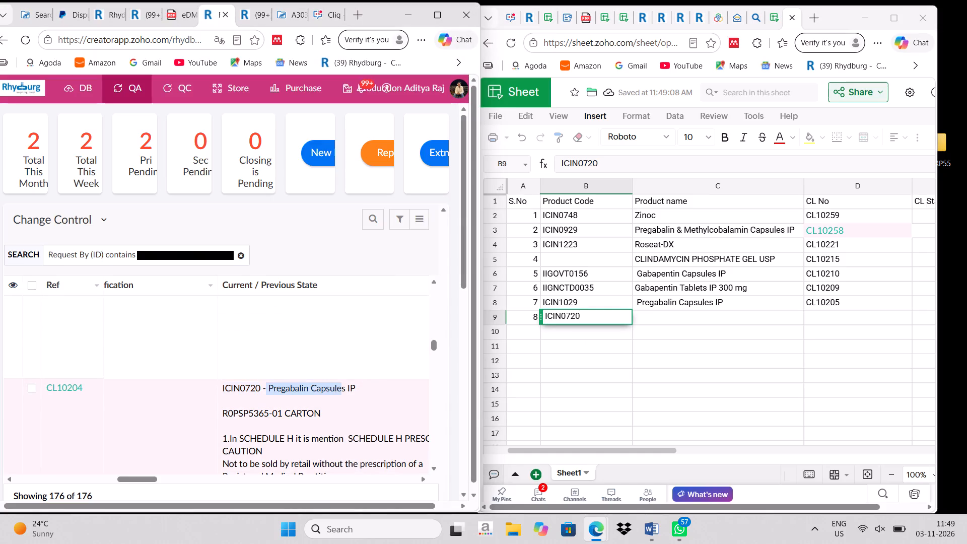
drag(351, 391, 355, 391)
click(382, 338)
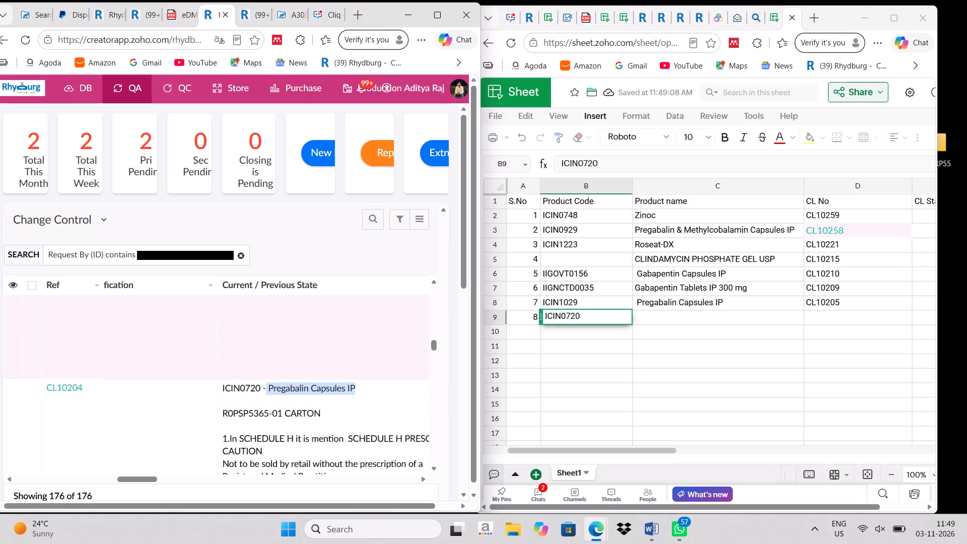
double_click(659, 320)
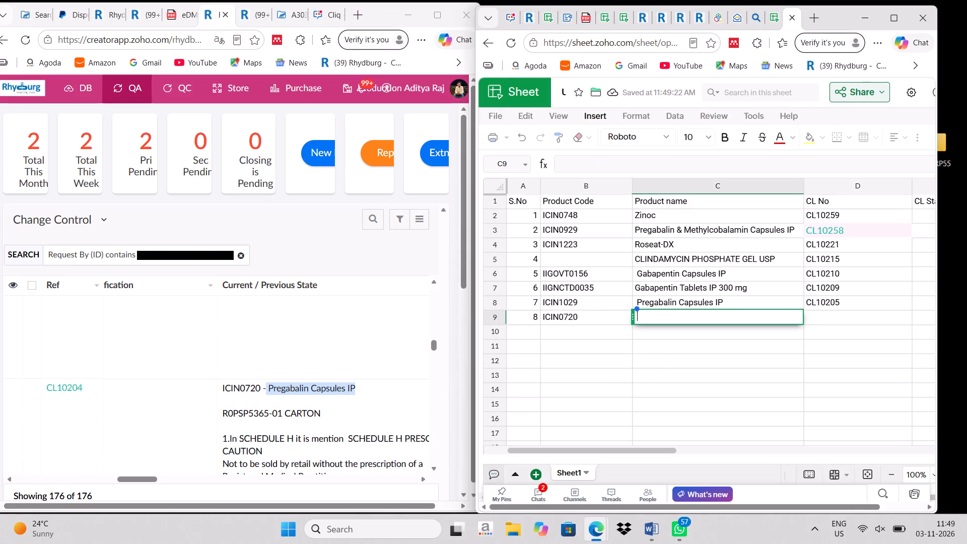
key(ctrl+v)
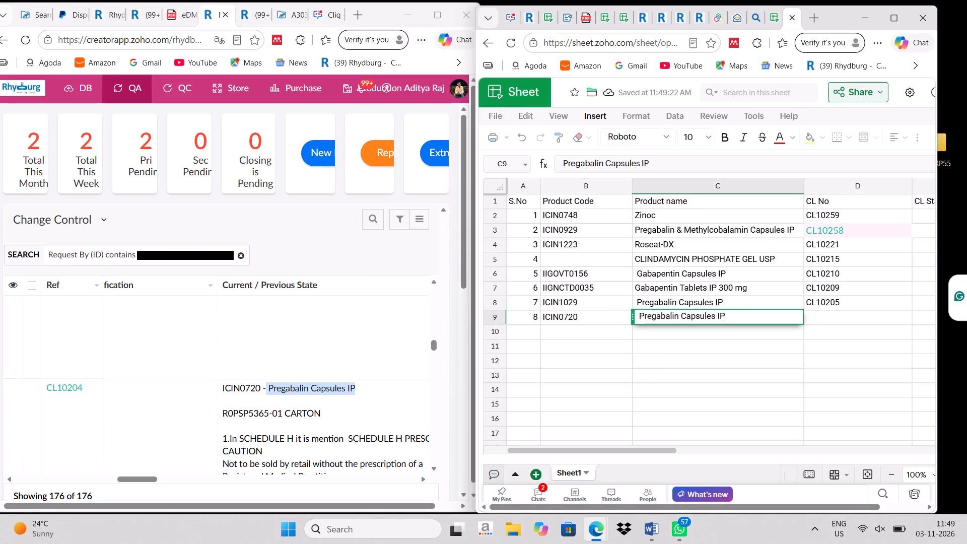
Copy the reference CL10204 from the change control list into cell D9 under CL No.
click(821, 318)
drag(47, 385, 85, 391)
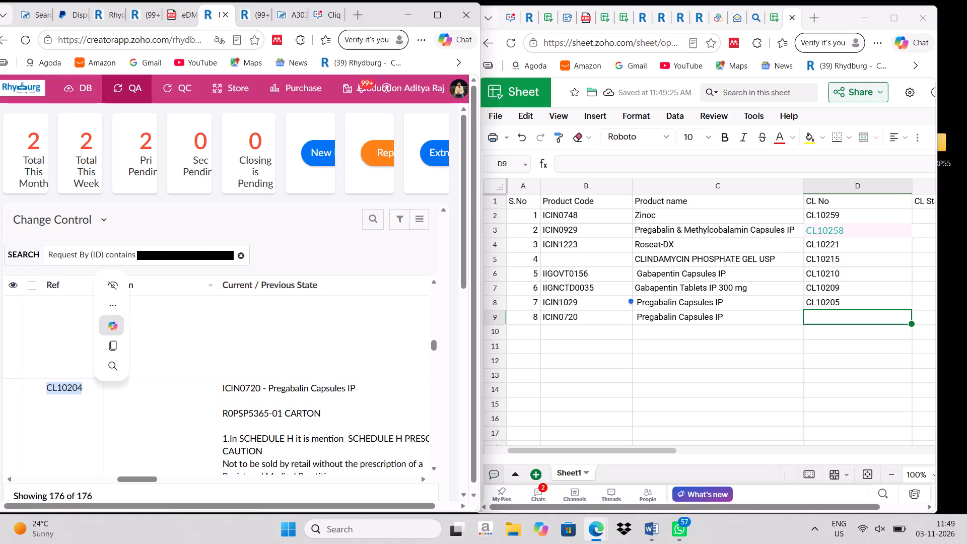
click(109, 345)
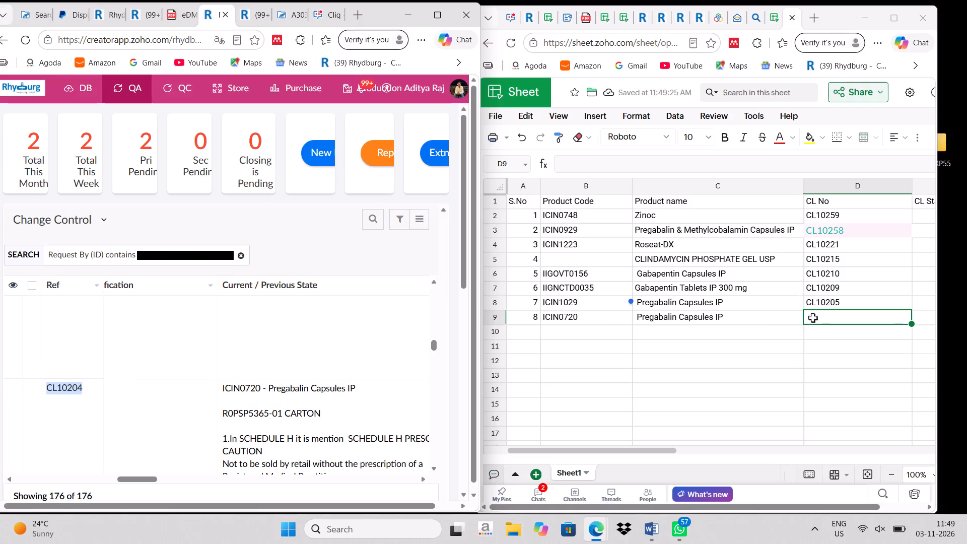
double_click(812, 317)
key(ctrl+v)
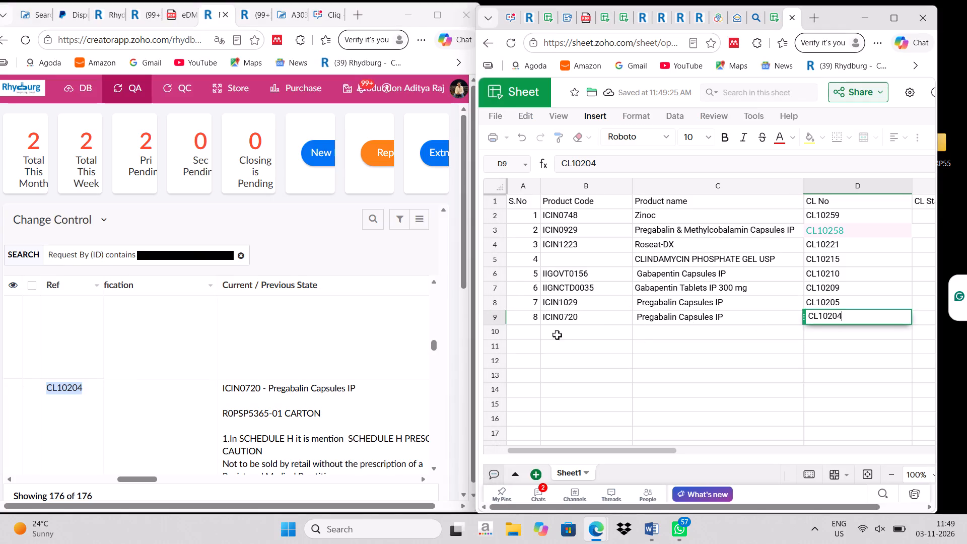
click(526, 332)
Go to record CL10203 in the change control list and check its Document and Current / Previous State columns.
scroll(284, 347, down, 3)
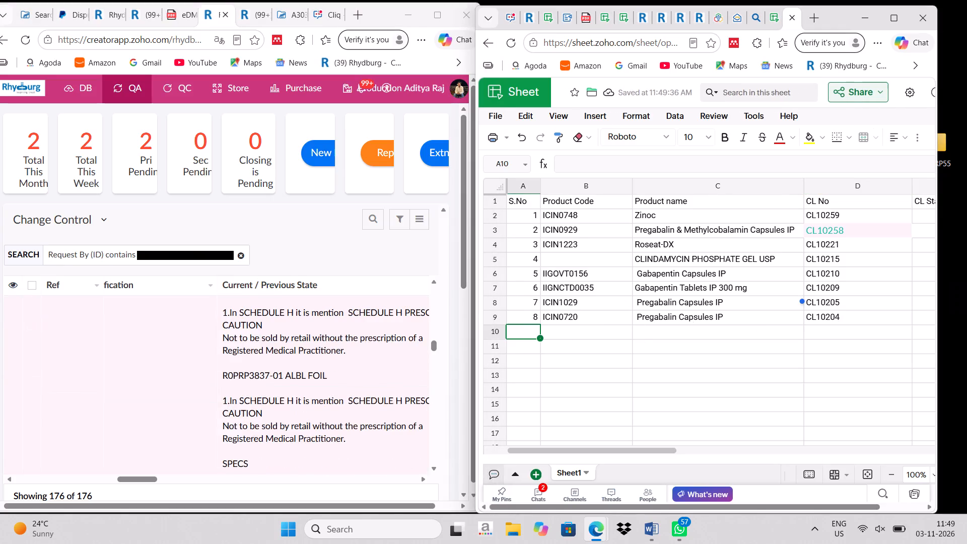
scroll(284, 347, down, 2)
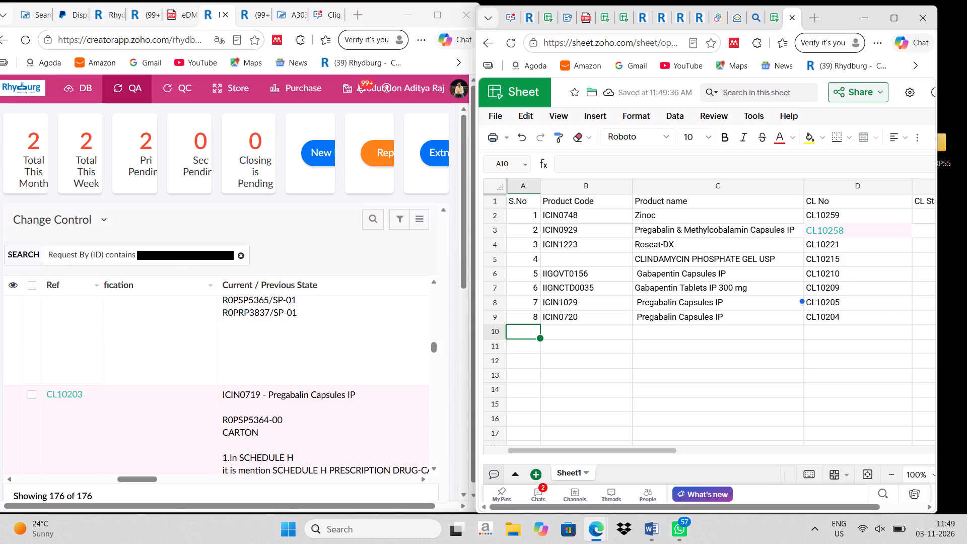
scroll(240, 396, right, 5)
scroll(240, 396, left, 1)
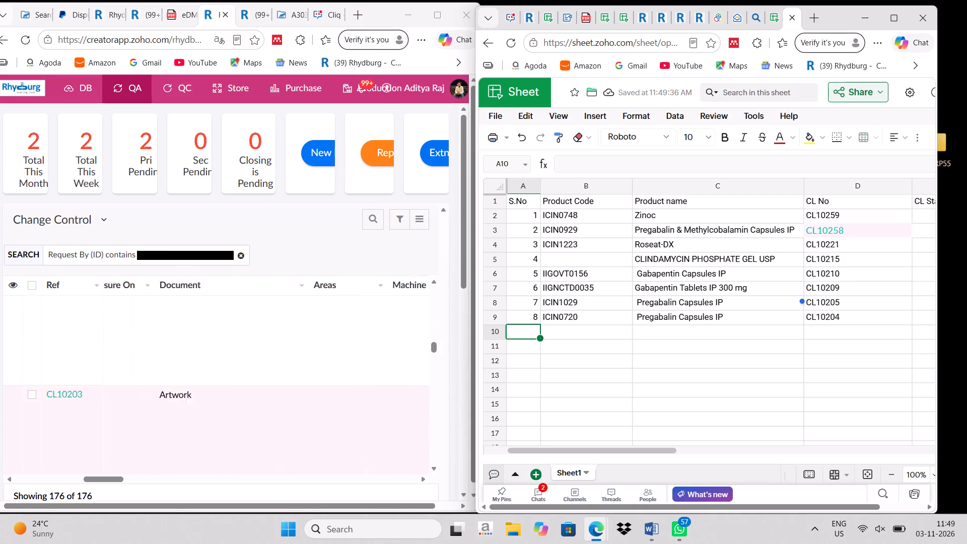
scroll(240, 396, left, 1)
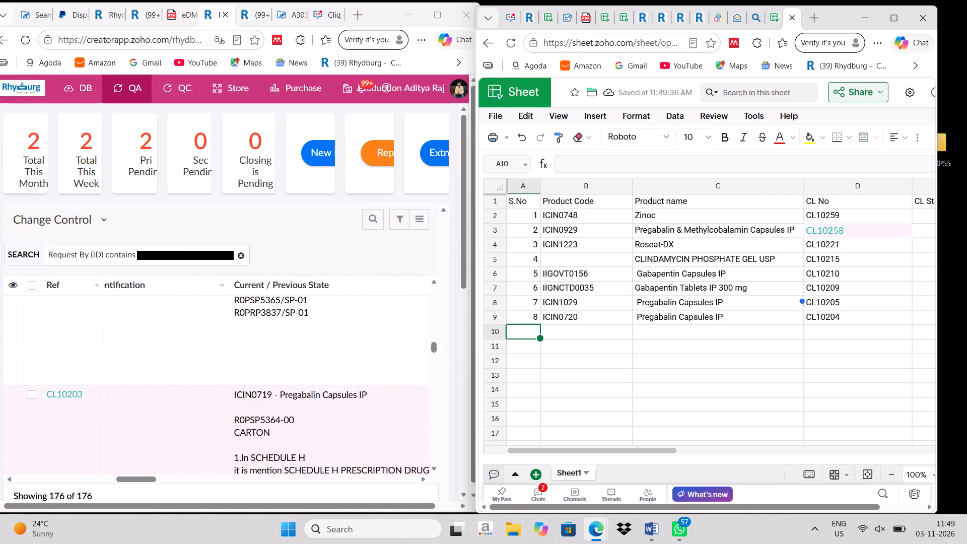
scroll(240, 396, left, 1)
scroll(240, 396, down, 1)
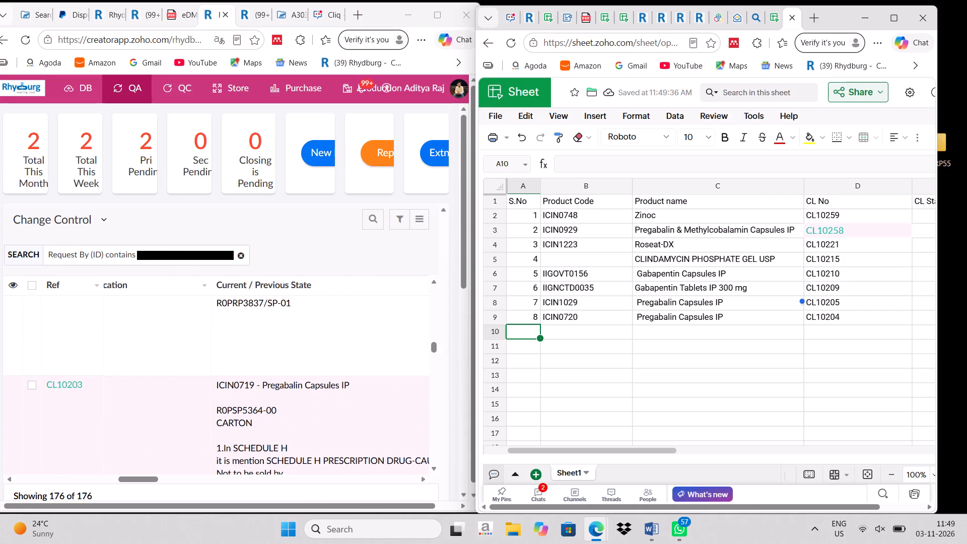
Enter serial number 9 in cell A10 and copy CL10203's product code ICIN0719 into cell B10 under Product Code.
text(9.0)
key(BackSpace)
key(Right)
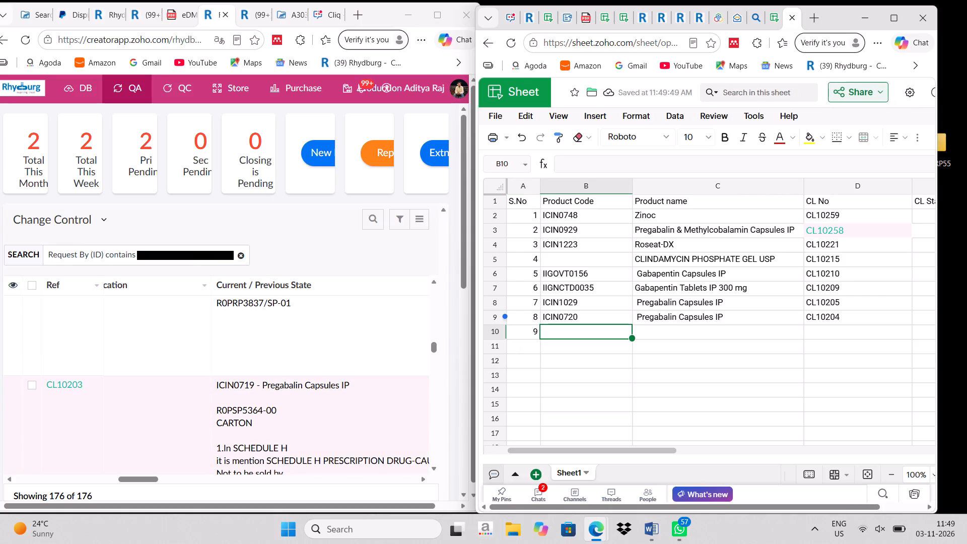
drag(217, 382, 252, 385)
click(284, 344)
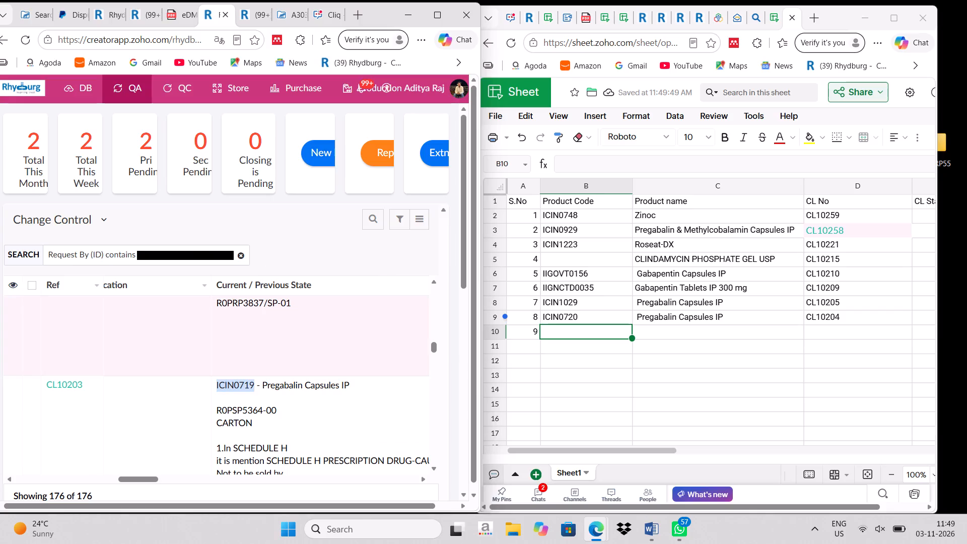
double_click(565, 336)
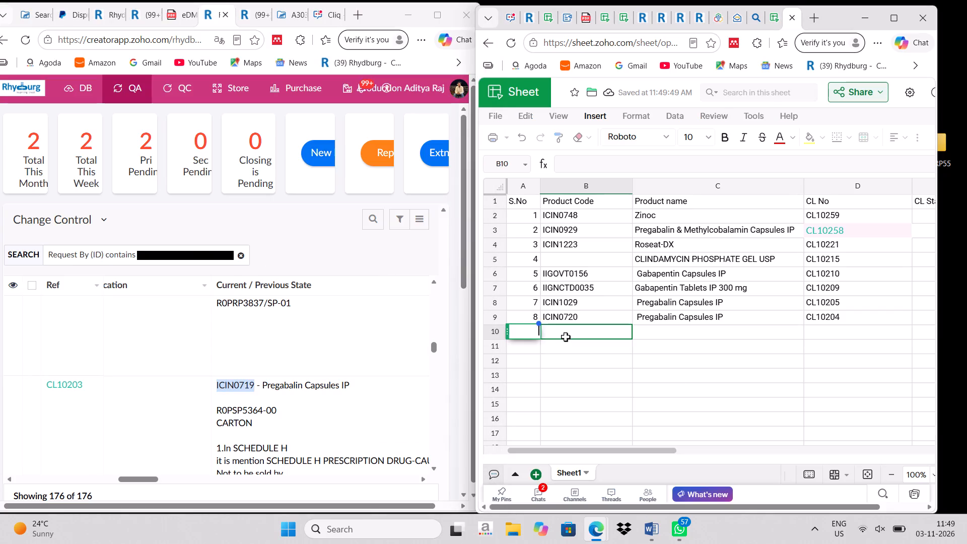
click(561, 334)
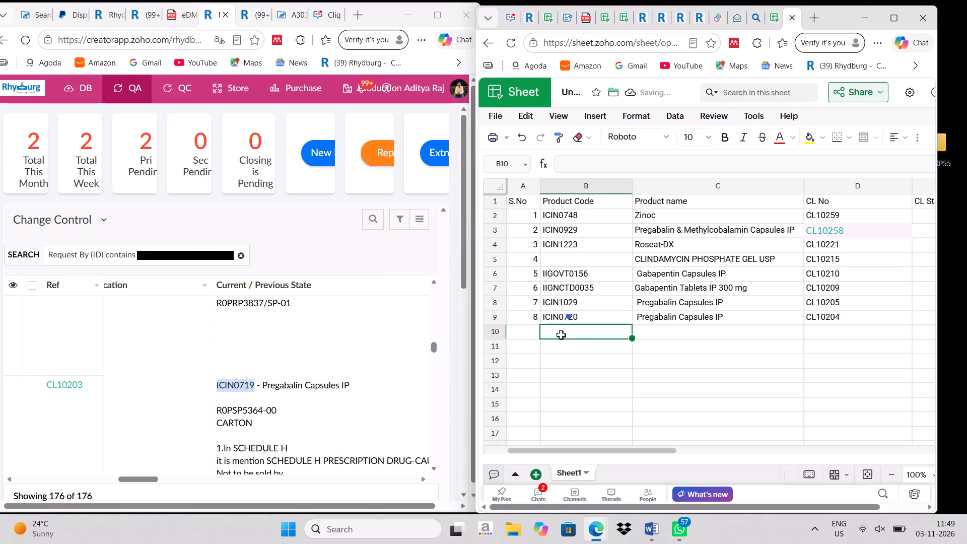
click(522, 333)
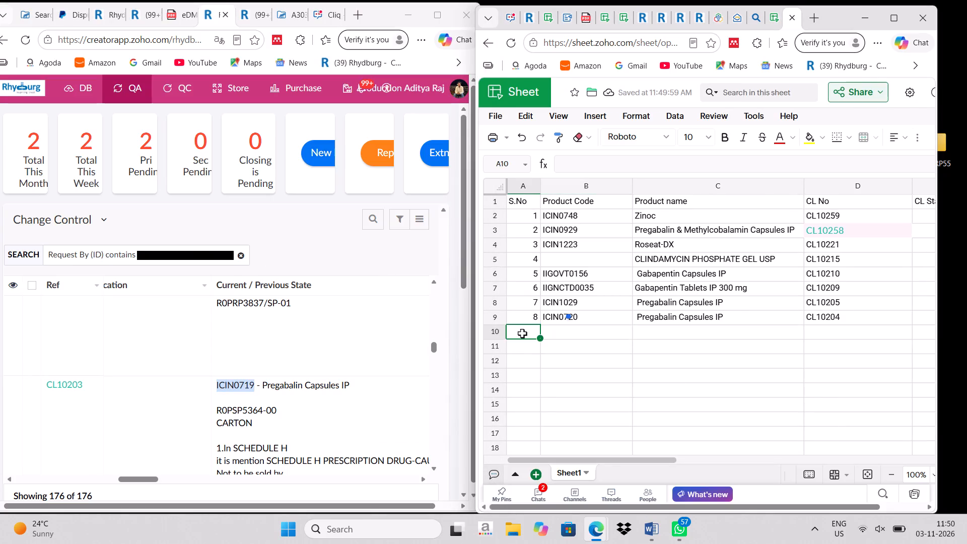
key(9)
click(578, 330)
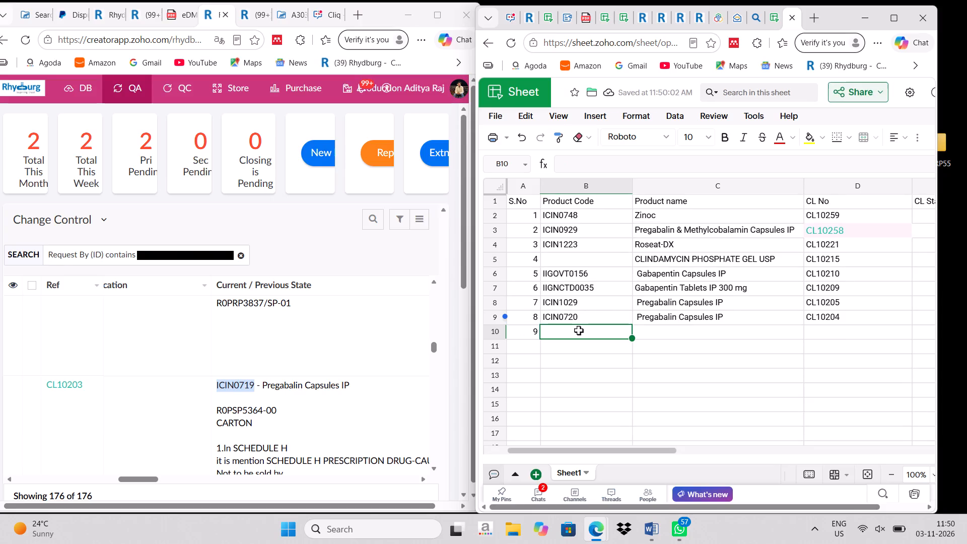
key(ctrl+v)
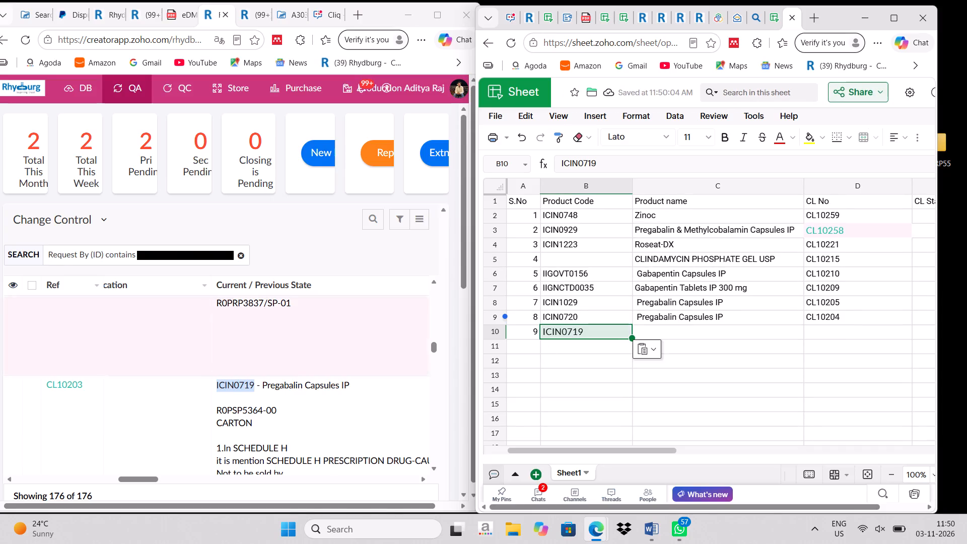
Copy the product name Pregabalin Capsules IP from CL10203's Current / Previous State into cell C10 under Product name.
click(678, 332)
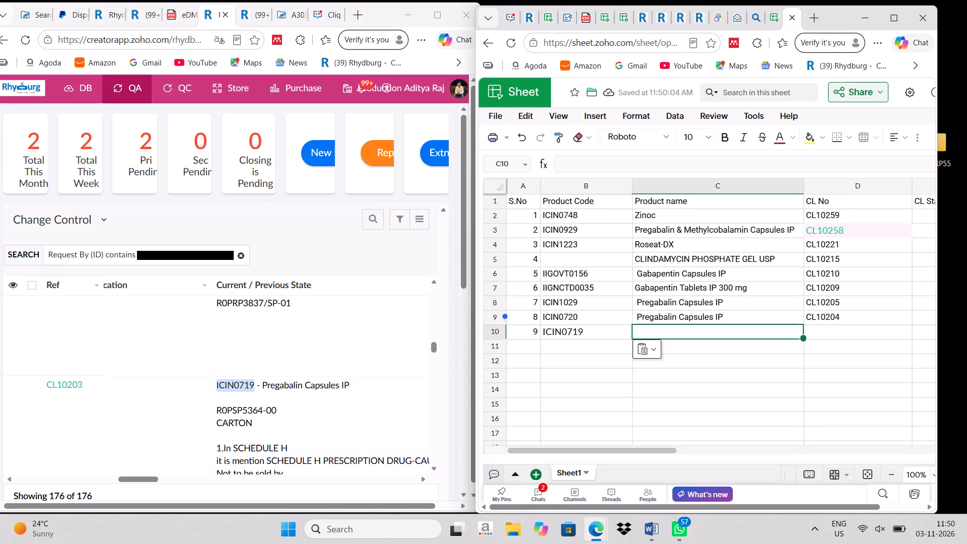
drag(262, 385, 351, 396)
click(381, 348)
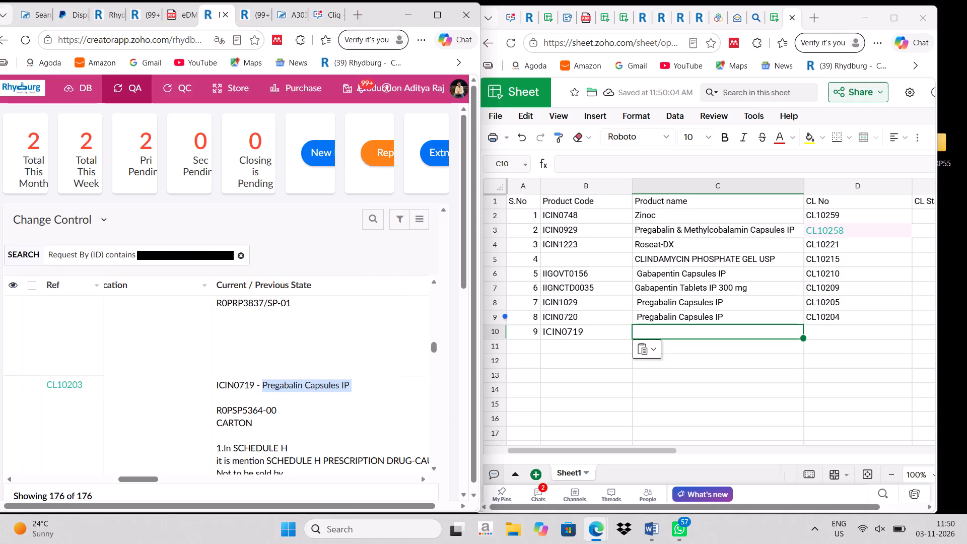
double_click(670, 338)
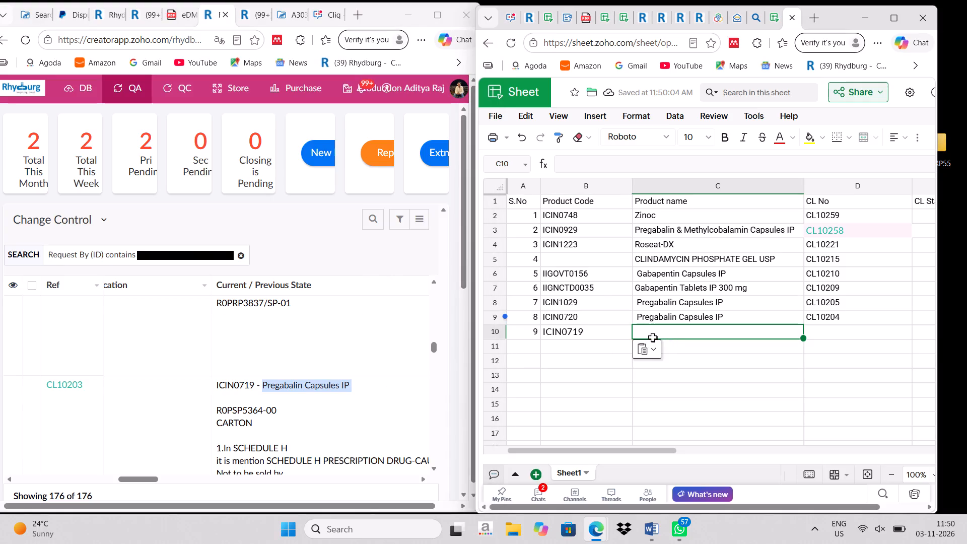
double_click(652, 336)
key(ctrl+v)
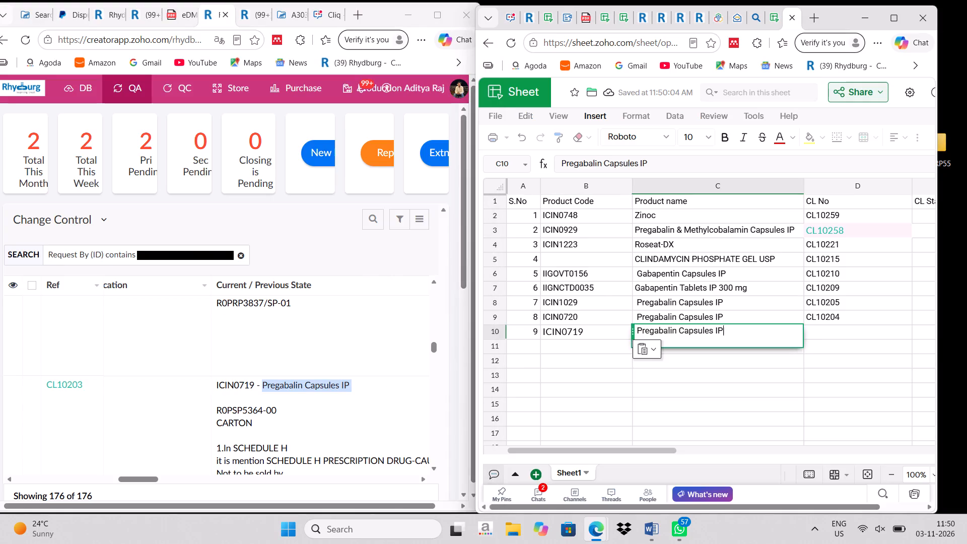
Enter the reference CL10203 in cell D10 under CL No.
double_click(822, 333)
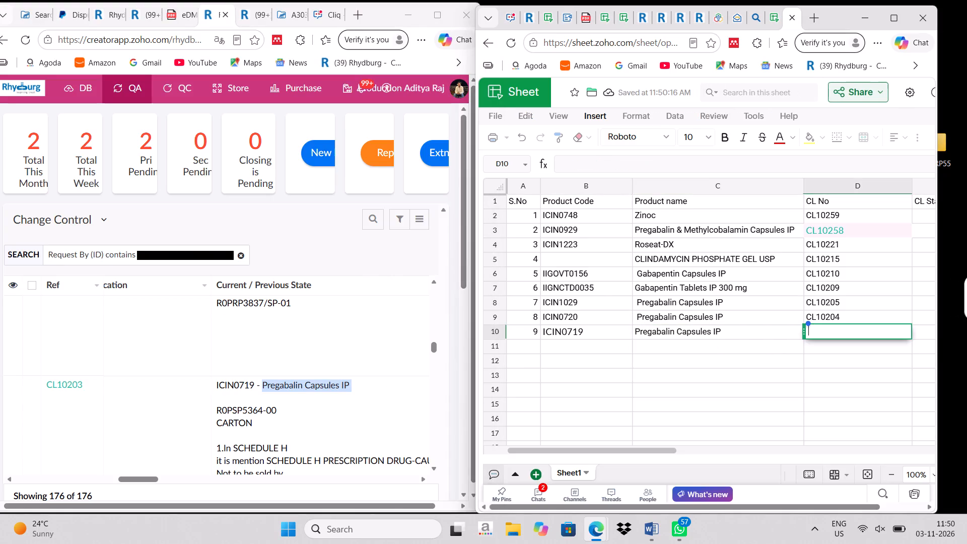
key(shift+c)
key(shift+l)
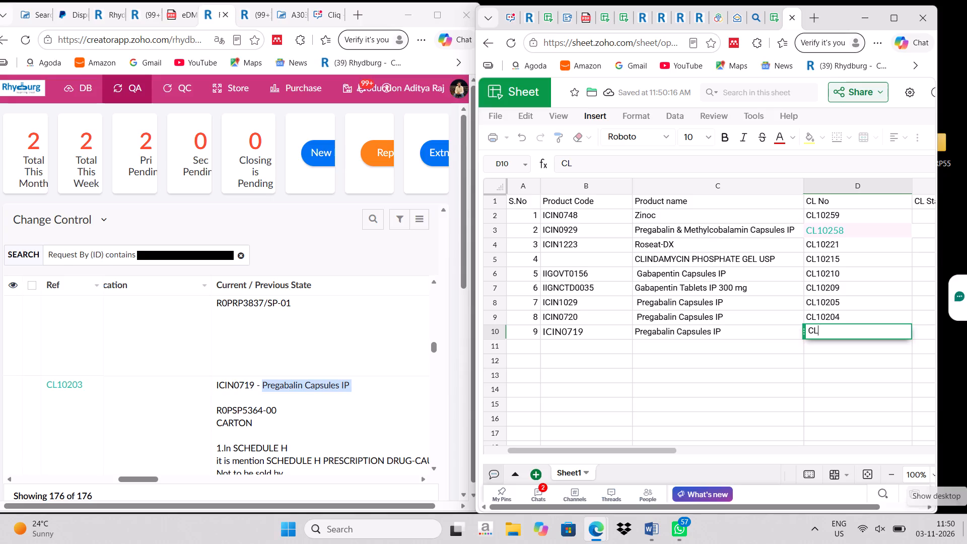
text(10203)
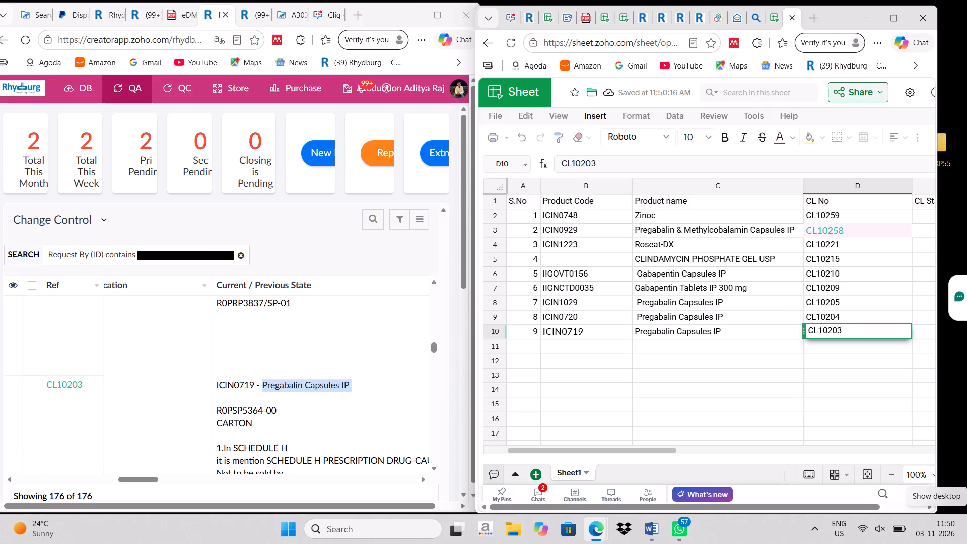
Go to record CL10202 and check its Closing Status, Document and Current / Previous State columns.
scroll(262, 391, down, 2)
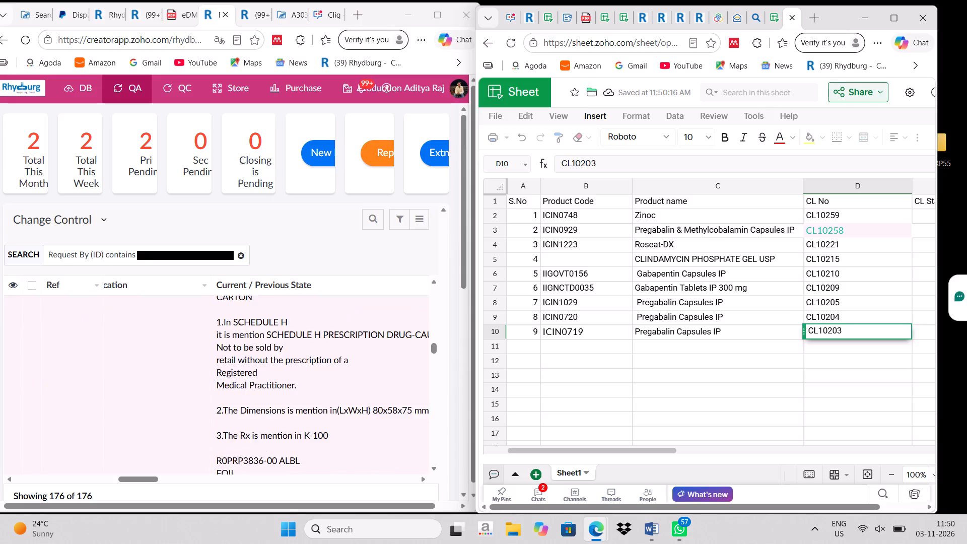
scroll(262, 391, down, 7)
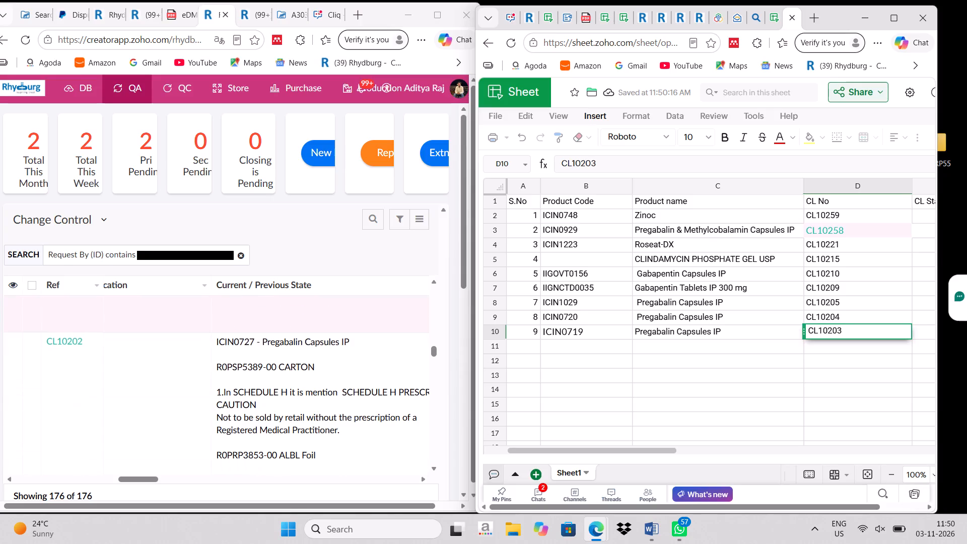
scroll(262, 391, right, 6)
scroll(262, 391, left, 1)
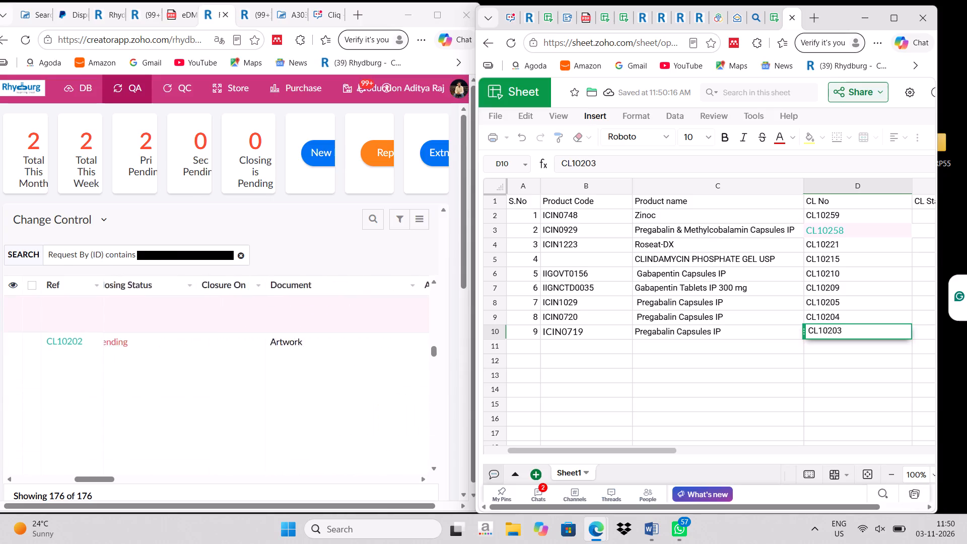
scroll(262, 391, left, 1)
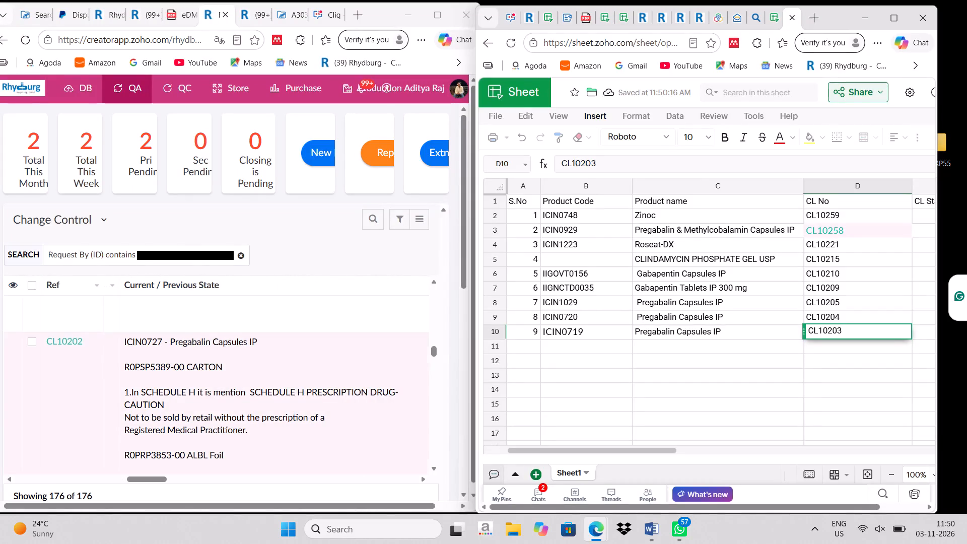
Enter serial number 10 in cell A11 and copy CL10202's product code ICIN0727 into cell B11 under Product Code.
drag(122, 339, 157, 344)
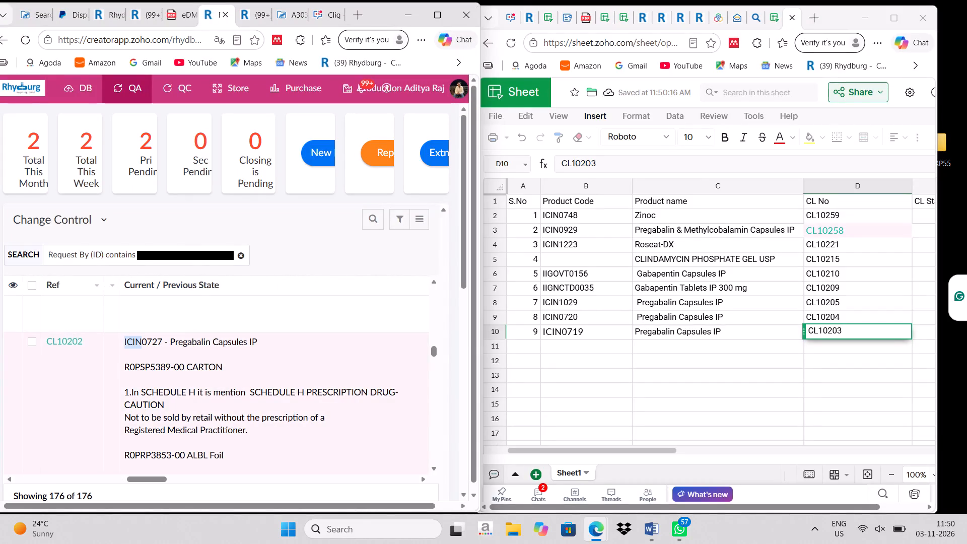
drag(157, 344, 163, 344)
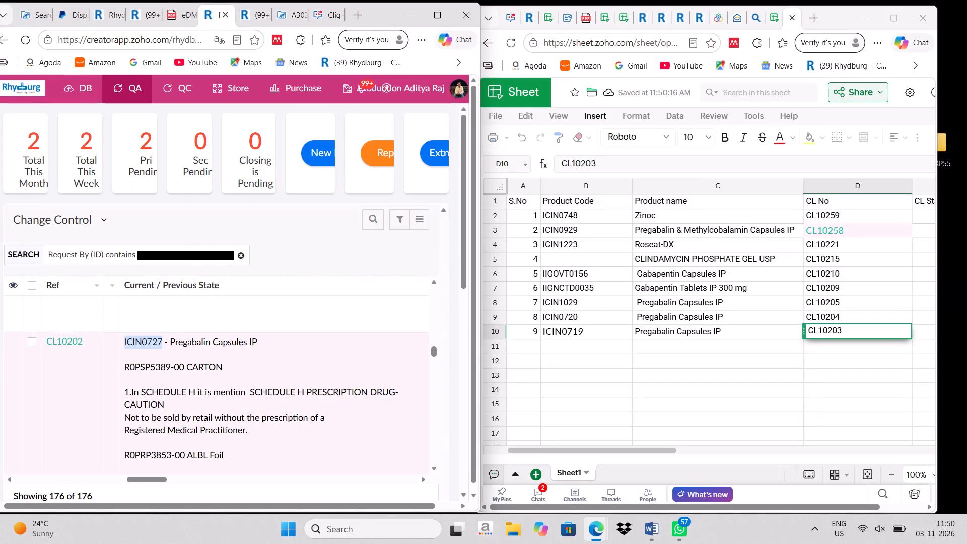
click(198, 298)
double_click(537, 347)
text(10)
key(Right)
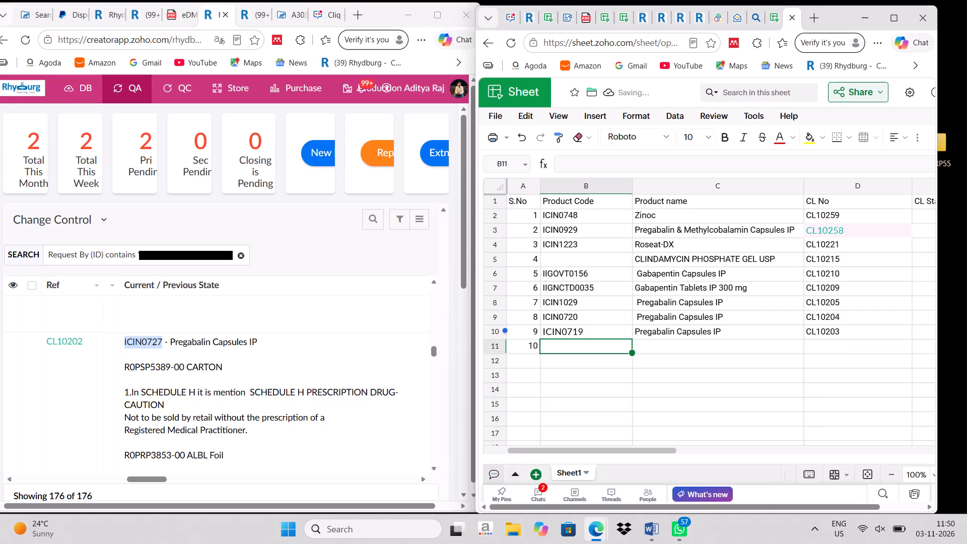
key(ctrl+v)
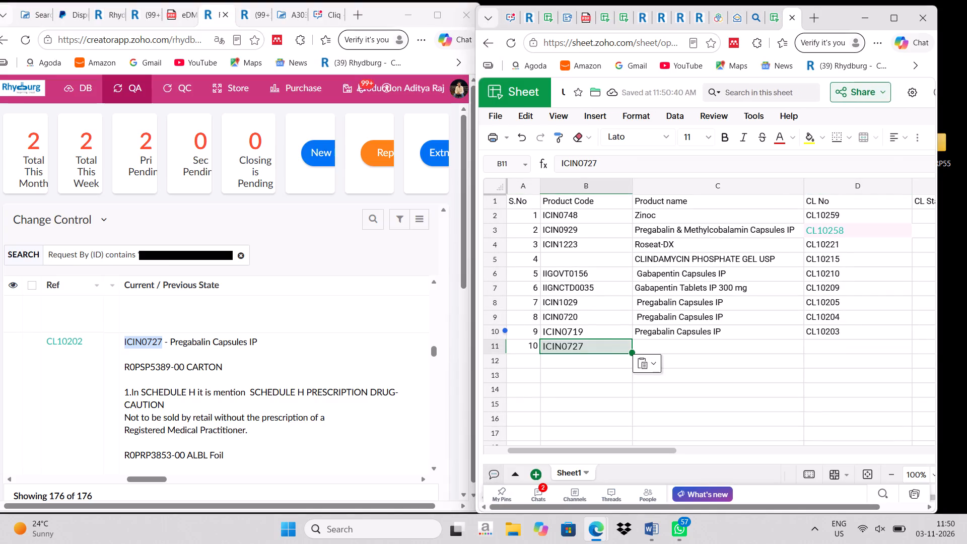
Copy the product name Pregabalin Capsules IP from CL10202's Current / Previous State into cell C11 under Product name.
click(672, 342)
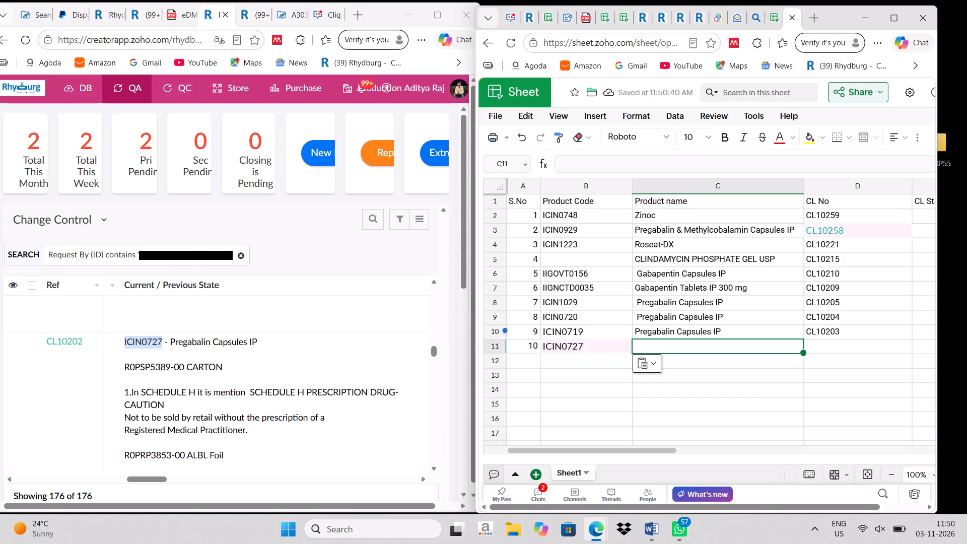
drag(171, 342, 189, 342)
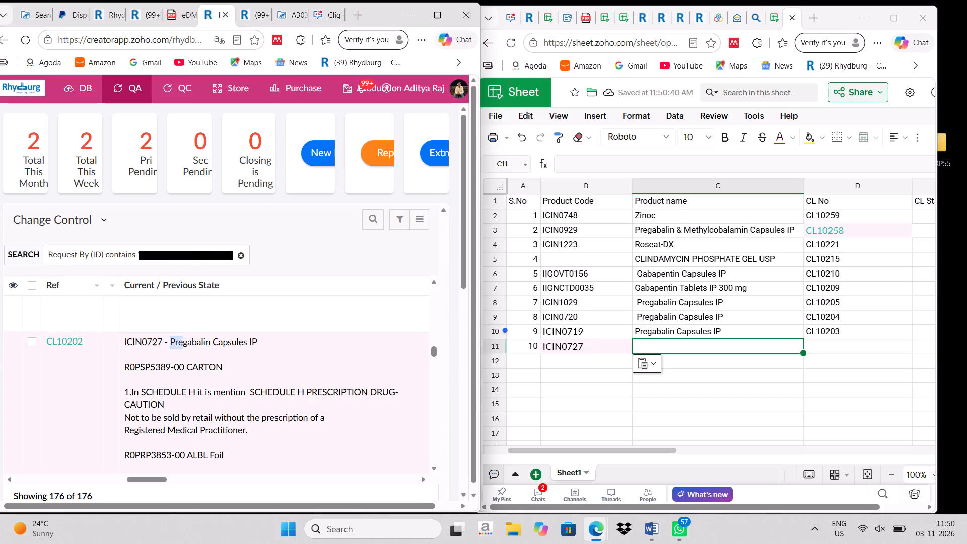
drag(189, 342, 258, 347)
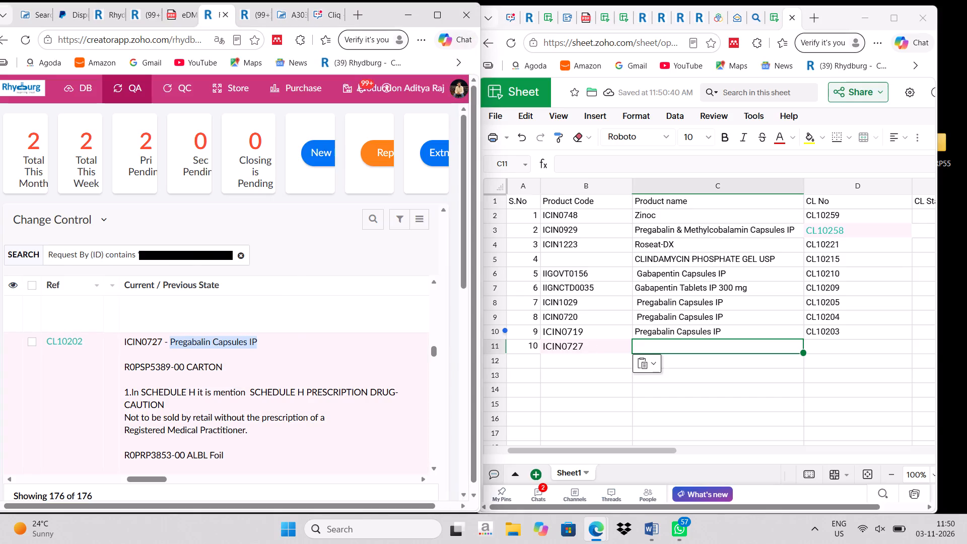
drag(258, 347, 255, 346)
click(285, 301)
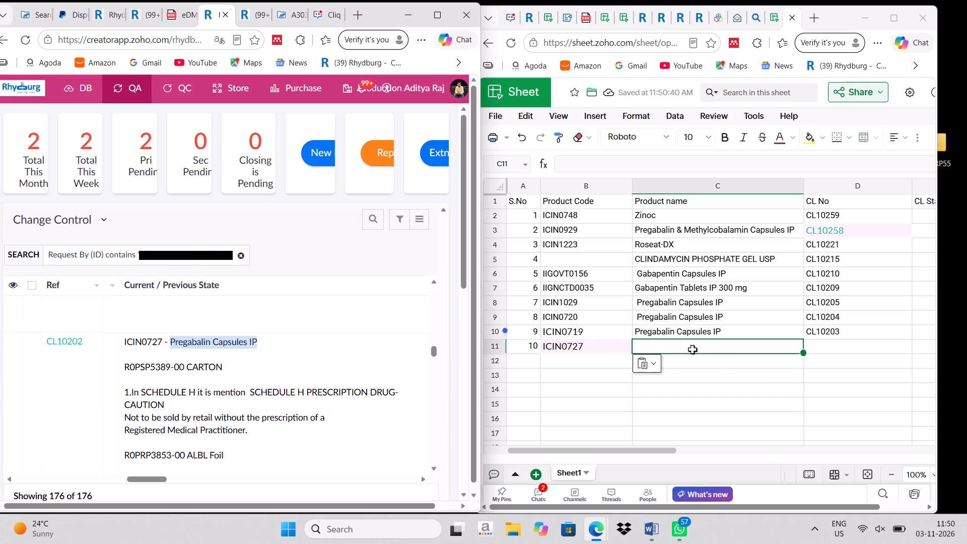
double_click(691, 349)
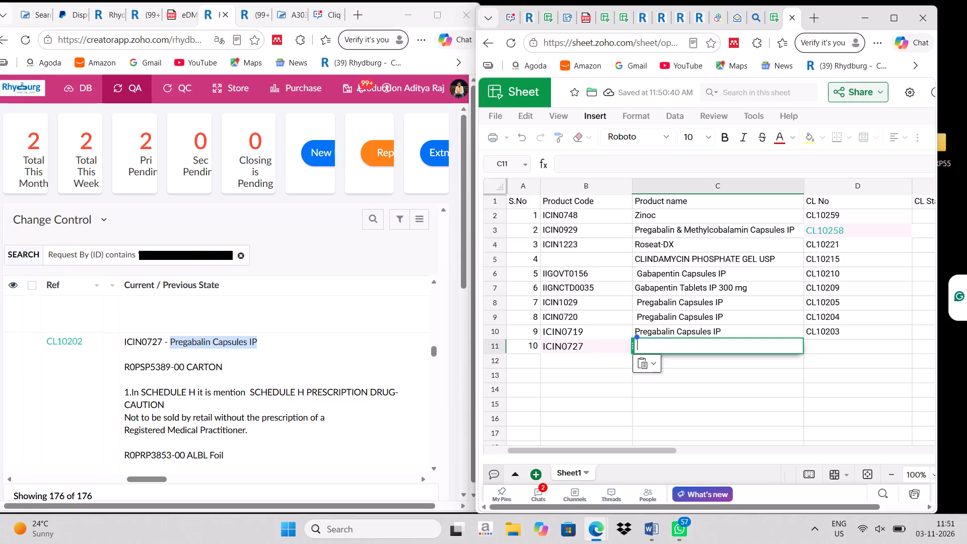
key(ctrl+v)
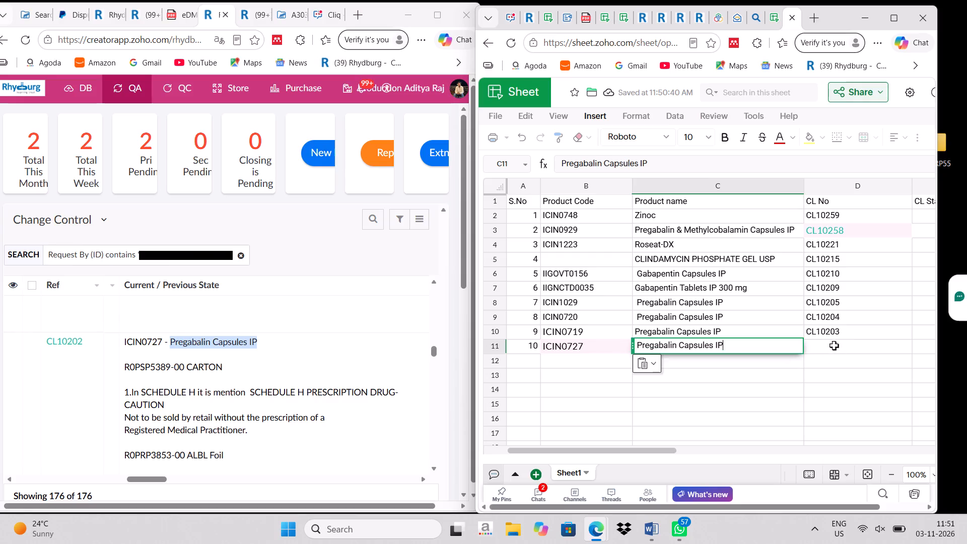
click(834, 345)
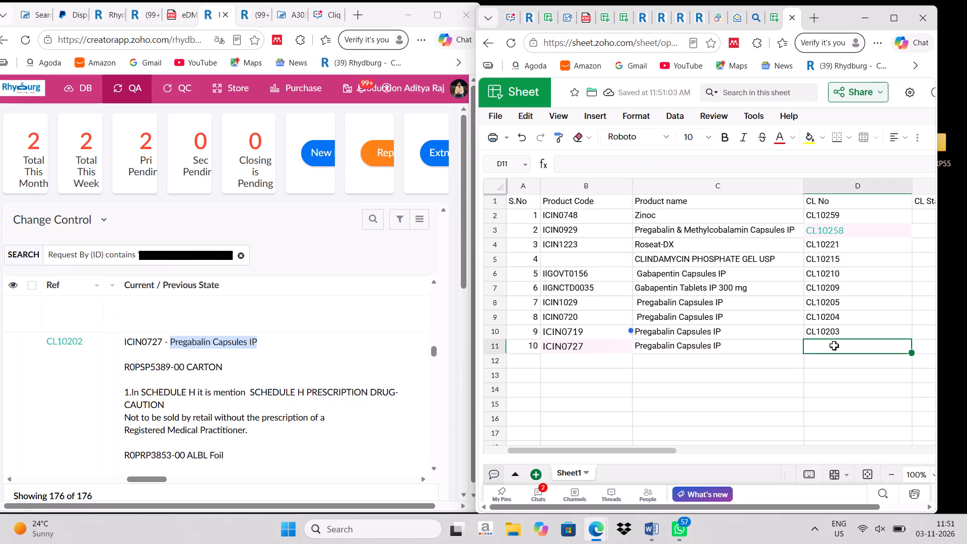
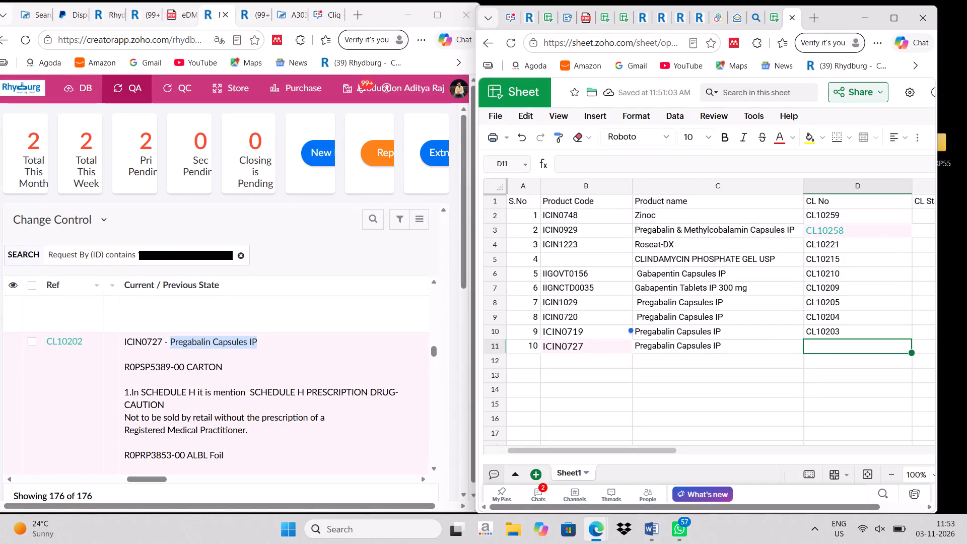
Copy the reference CL10202 from the Change Control record's Ref column into cell D11 under CL No.
drag(44, 339, 82, 344)
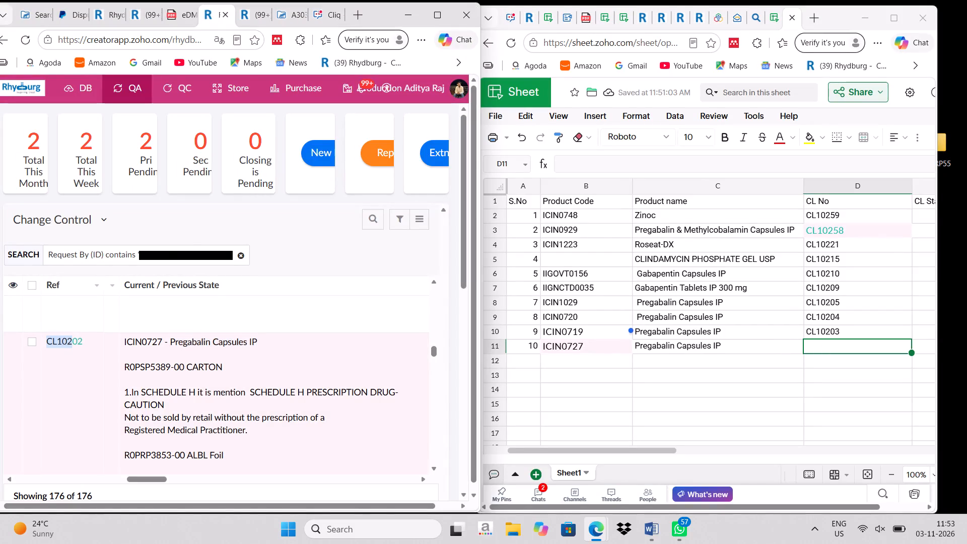
drag(82, 344, 82, 343)
click(105, 291)
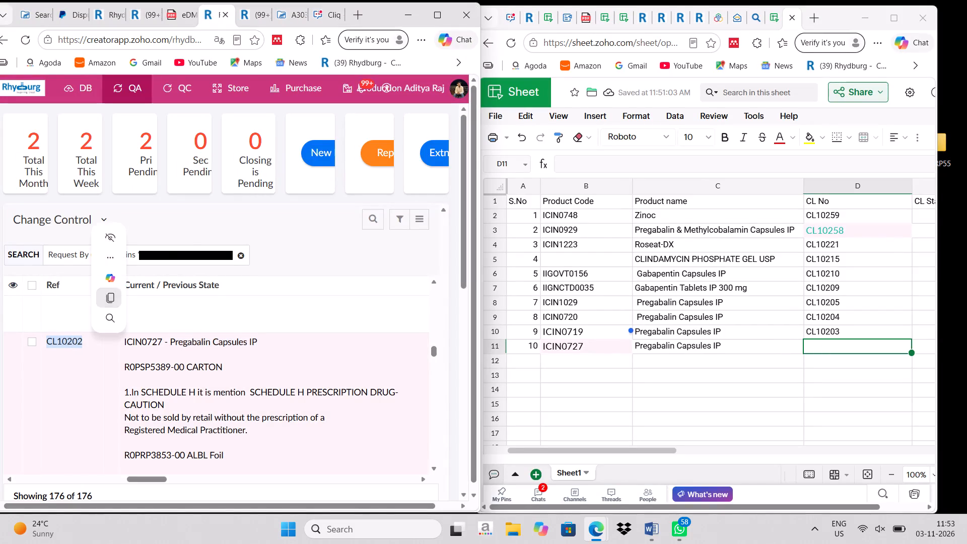
double_click(831, 347)
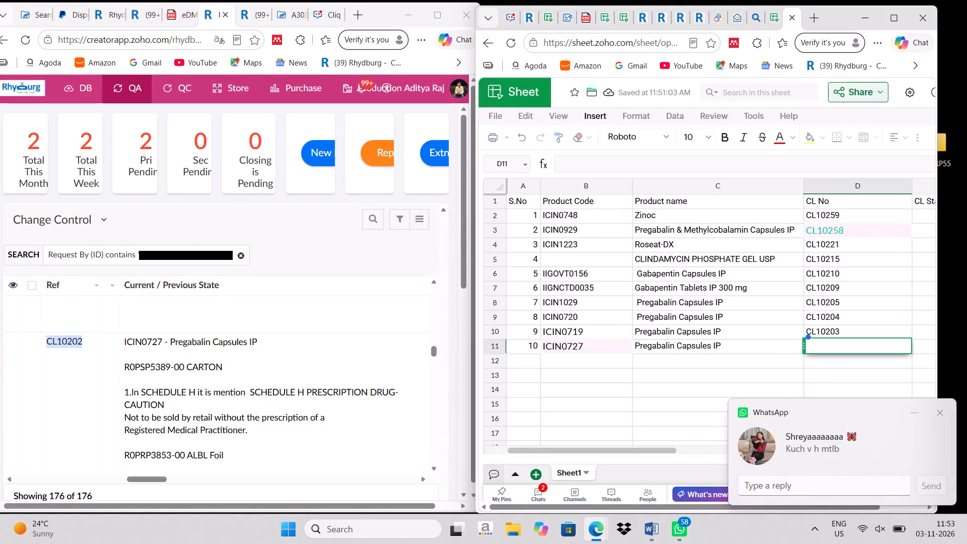
key(ctrl+v)
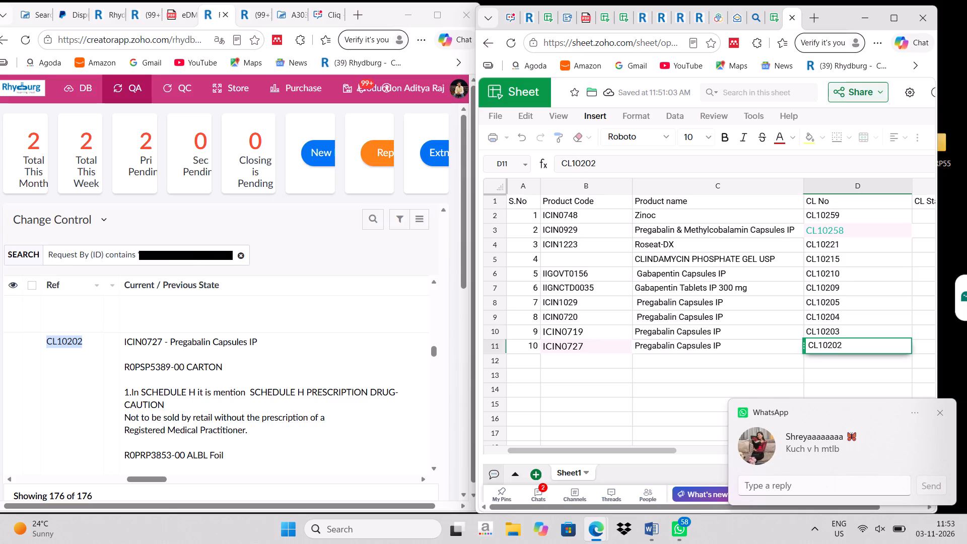
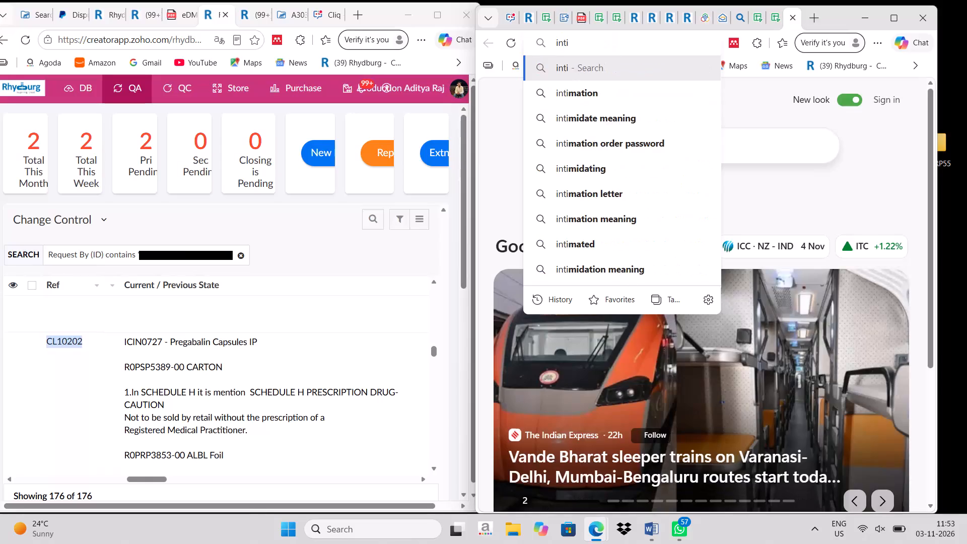
Search the web for "intuition" and look over the definition and results.
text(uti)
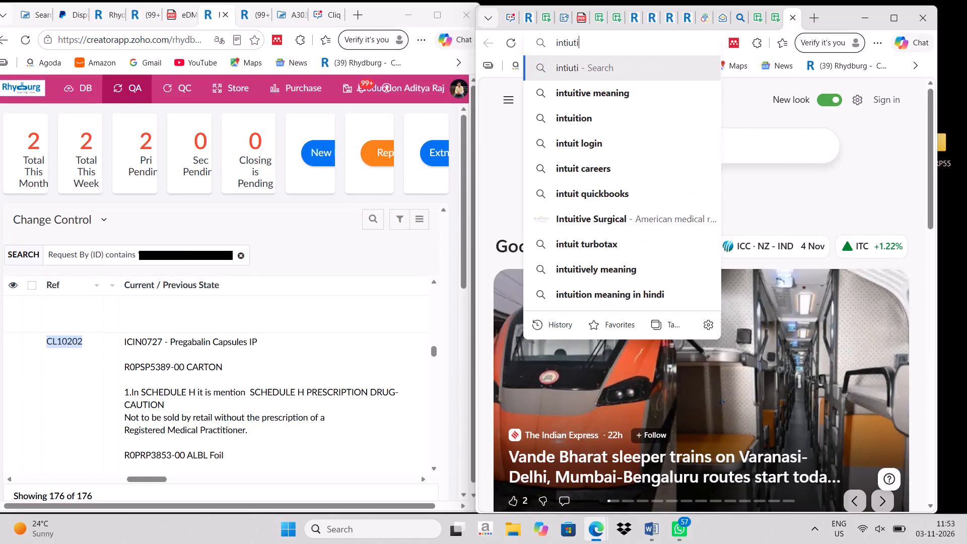
click(592, 111)
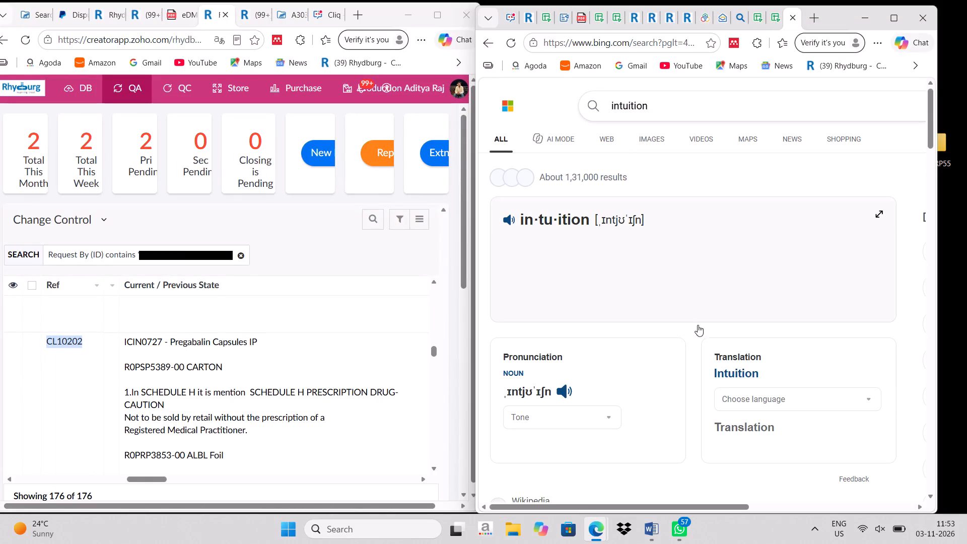
scroll(713, 341, down, 3)
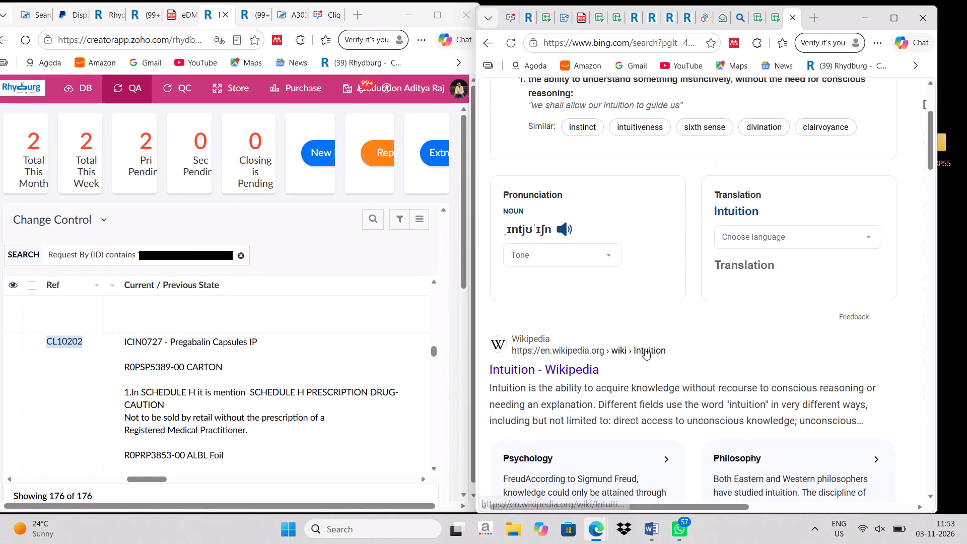
scroll(702, 239, up, 6)
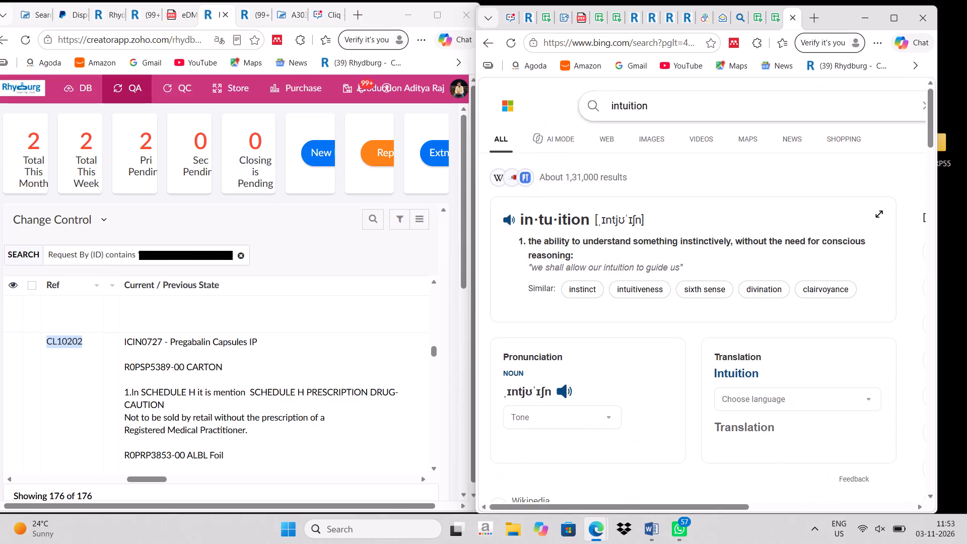
Refine the web search to "intuition meaning in hindi".
click(655, 110)
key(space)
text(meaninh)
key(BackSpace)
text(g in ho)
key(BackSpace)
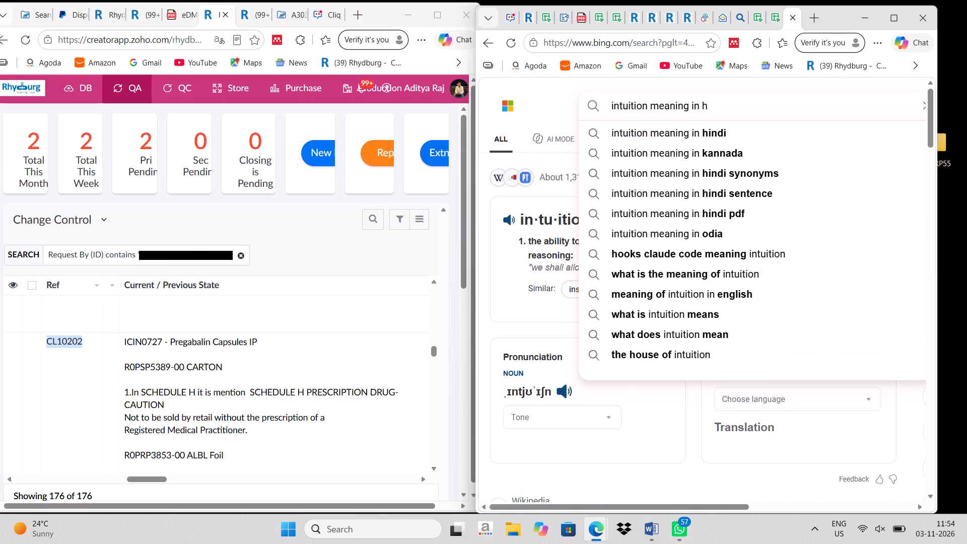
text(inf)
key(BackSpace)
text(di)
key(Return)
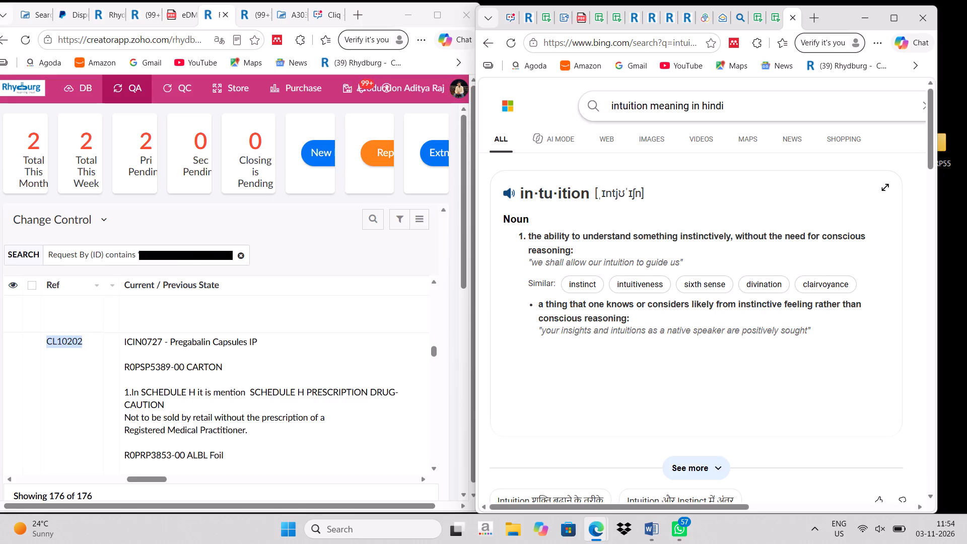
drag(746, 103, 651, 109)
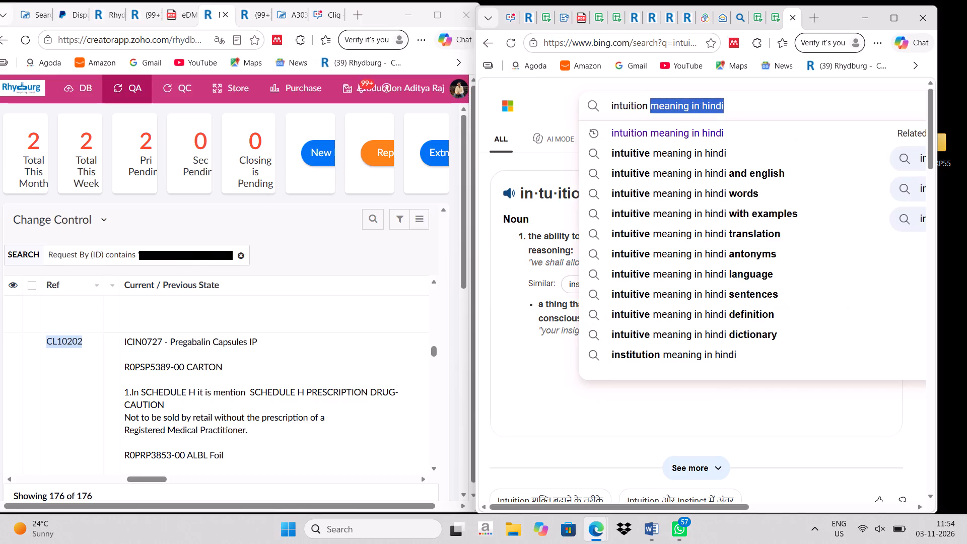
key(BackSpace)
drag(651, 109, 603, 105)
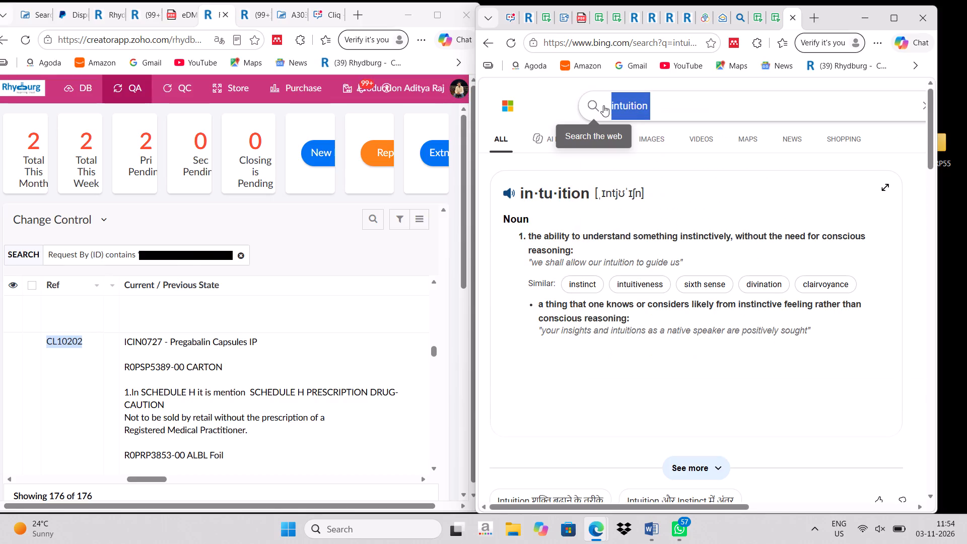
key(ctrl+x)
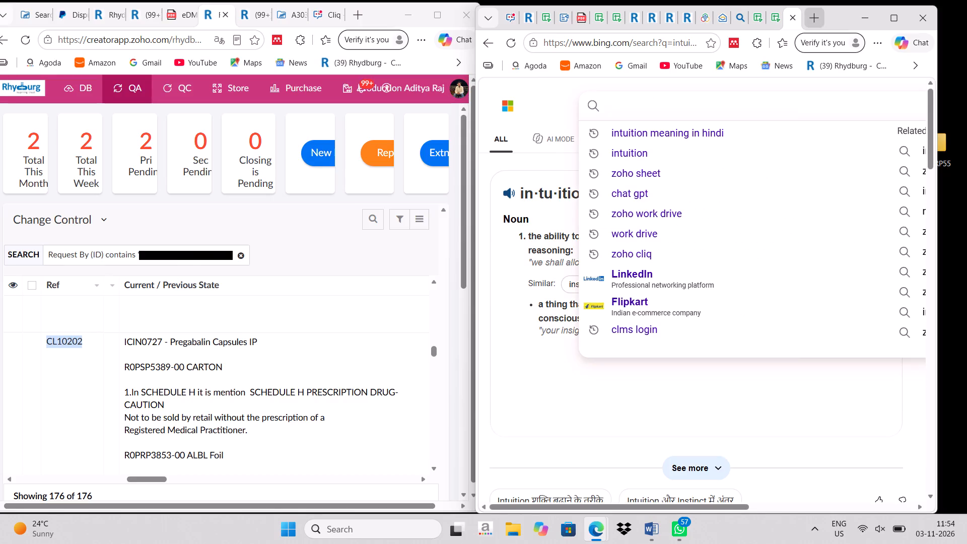
Close the Bing search tab for "intuition meaning in hindi" and return to the Zoho Sheet product table.
click(794, 12)
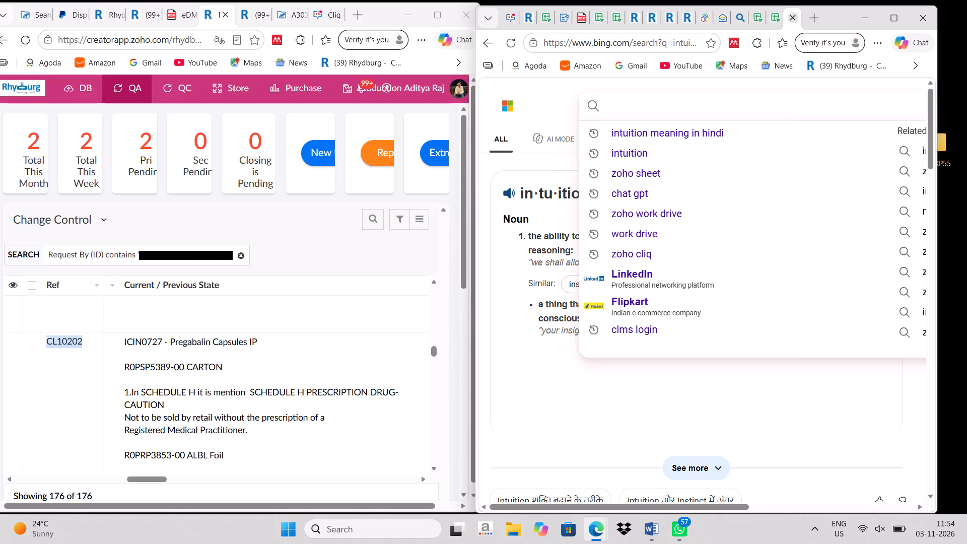
click(794, 15)
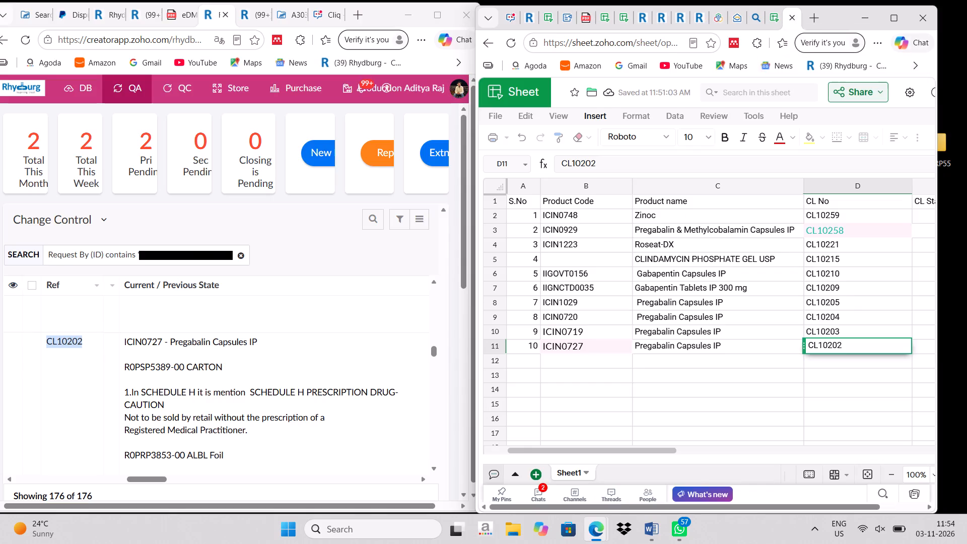
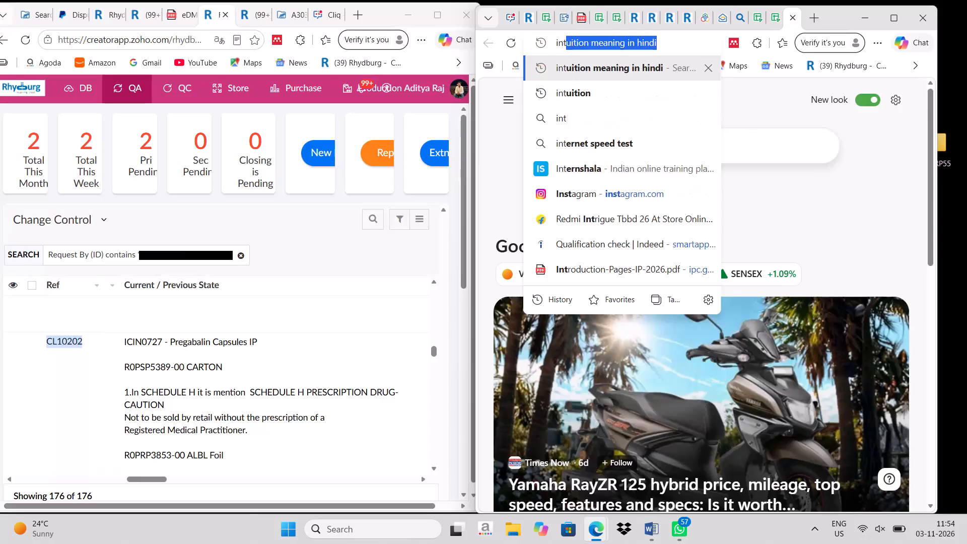
Look up "intuition meaning in hindi" on the web, read the definition, and close that search tab.
text(utio)
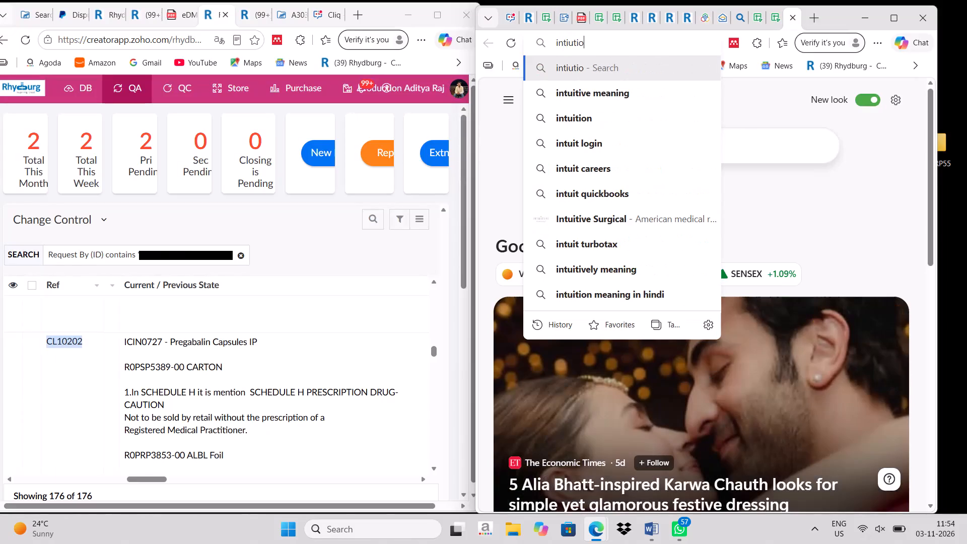
text(n mean)
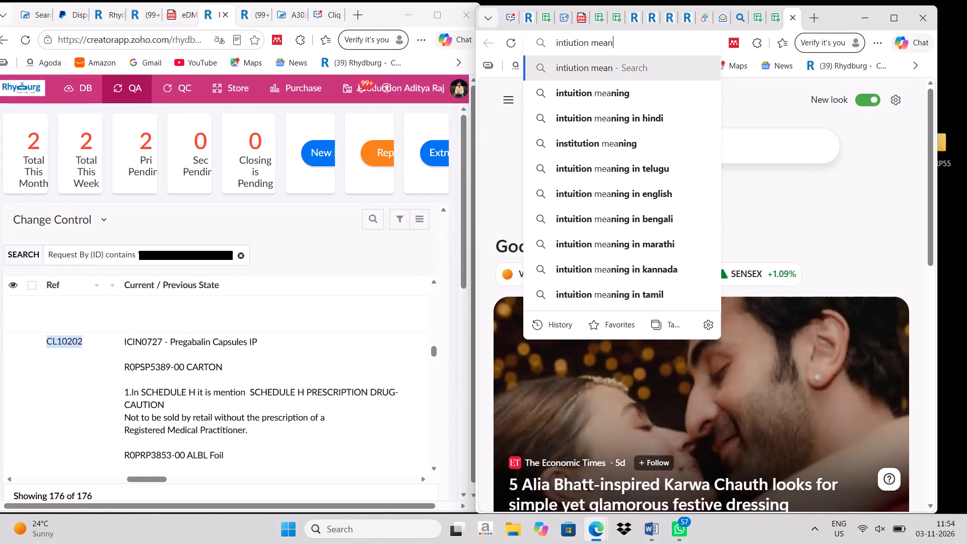
click(649, 117)
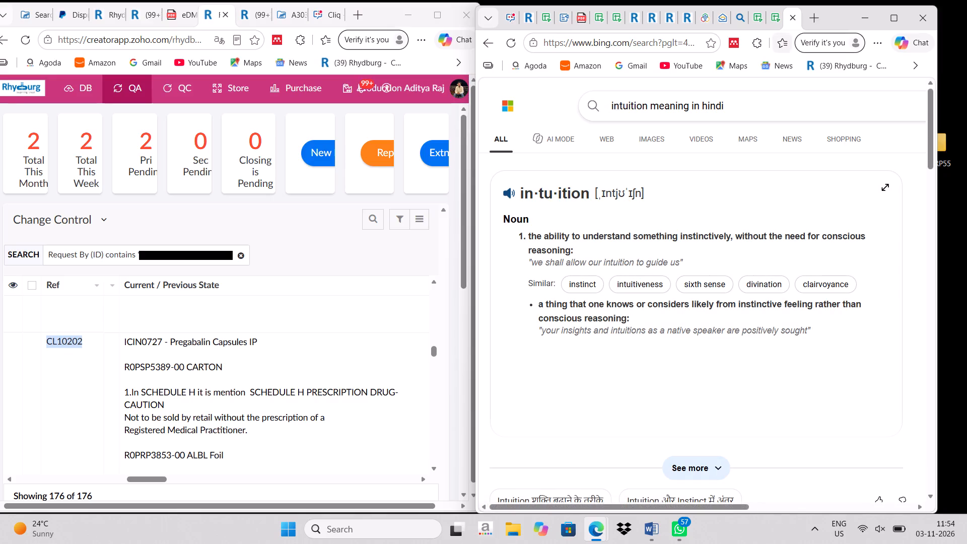
click(794, 18)
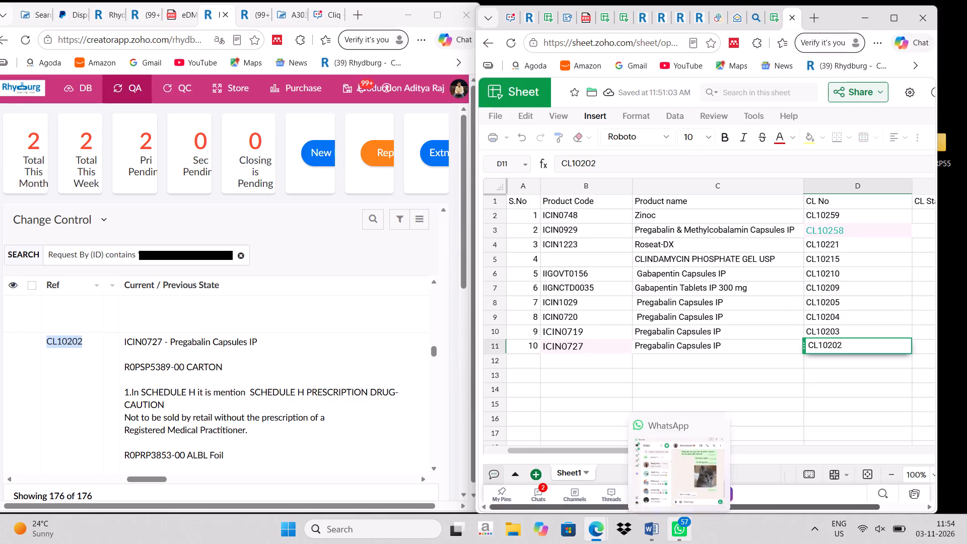
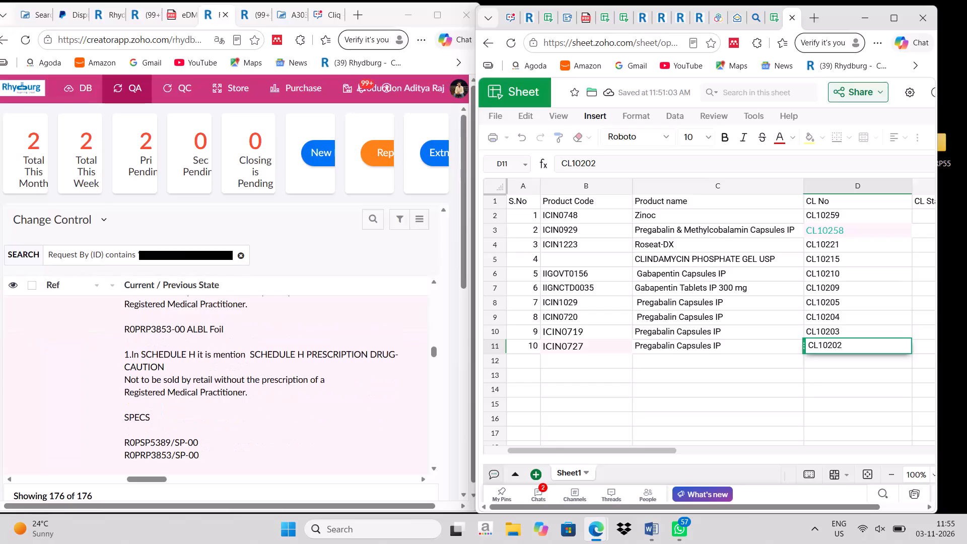
Check the change control records following CL10202 and finish the CL10202 entry in row 11 of the CL No column.
scroll(319, 375, down, 2)
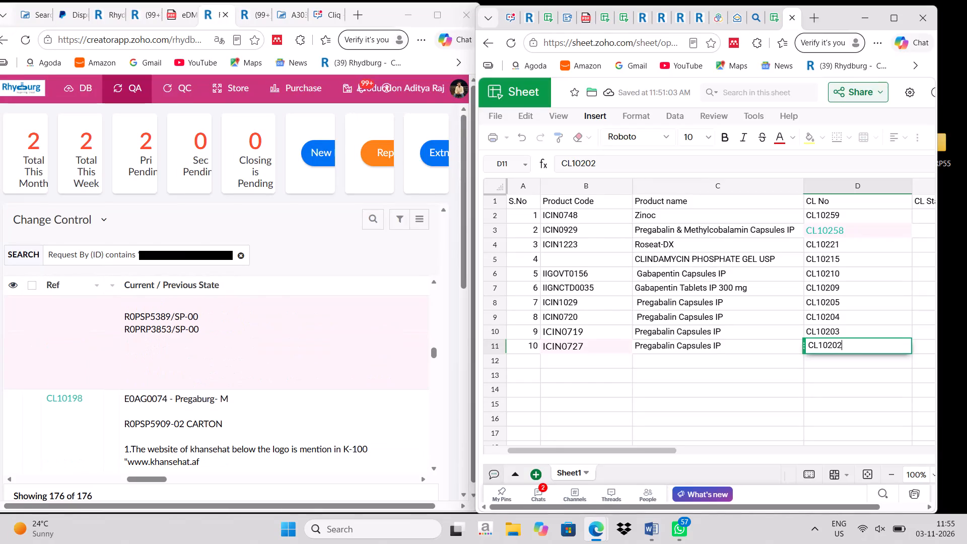
scroll(319, 375, down, 2)
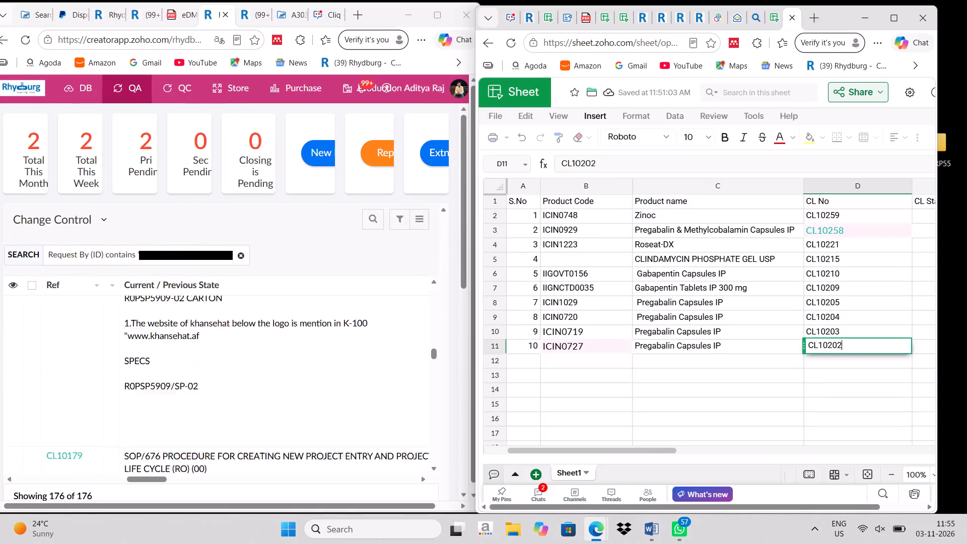
scroll(319, 375, down, 5)
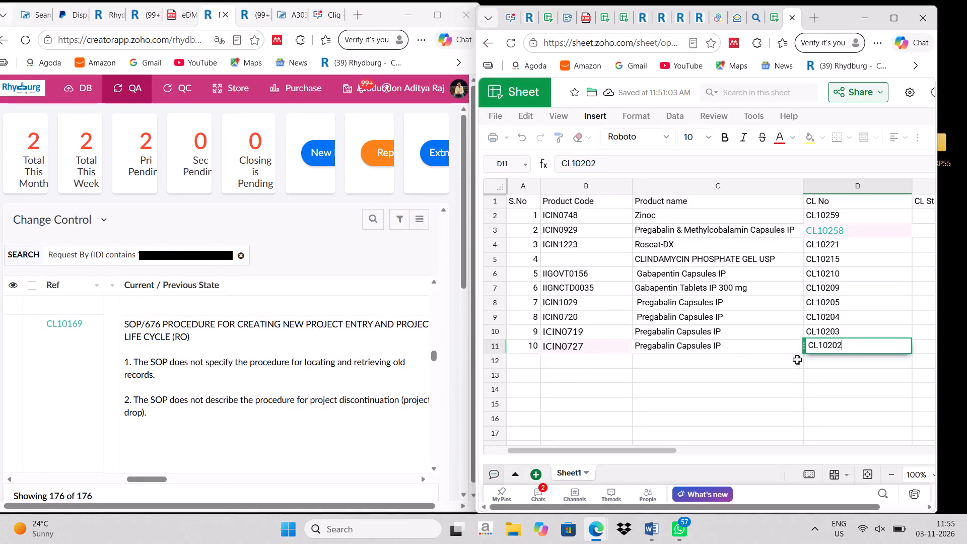
click(838, 367)
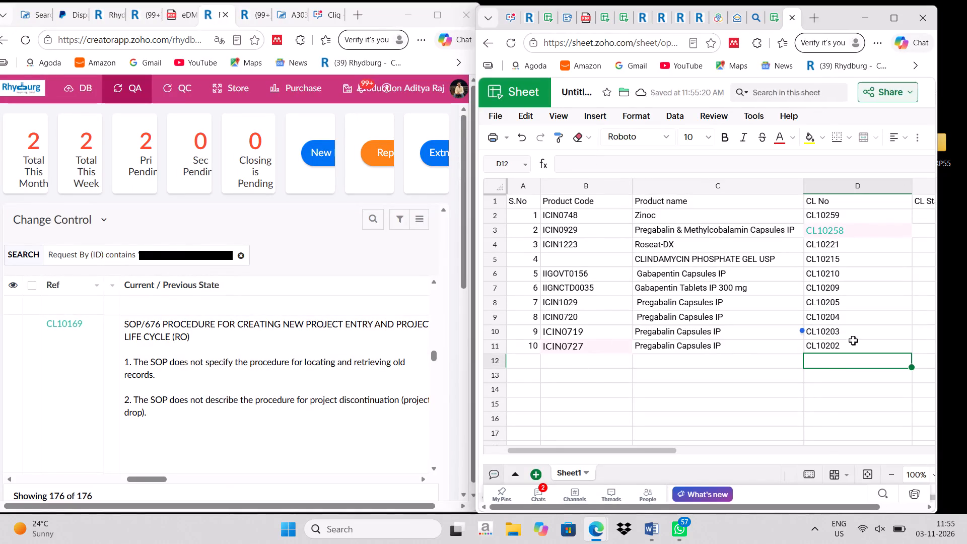
click(853, 345)
scroll(853, 345, left, 3)
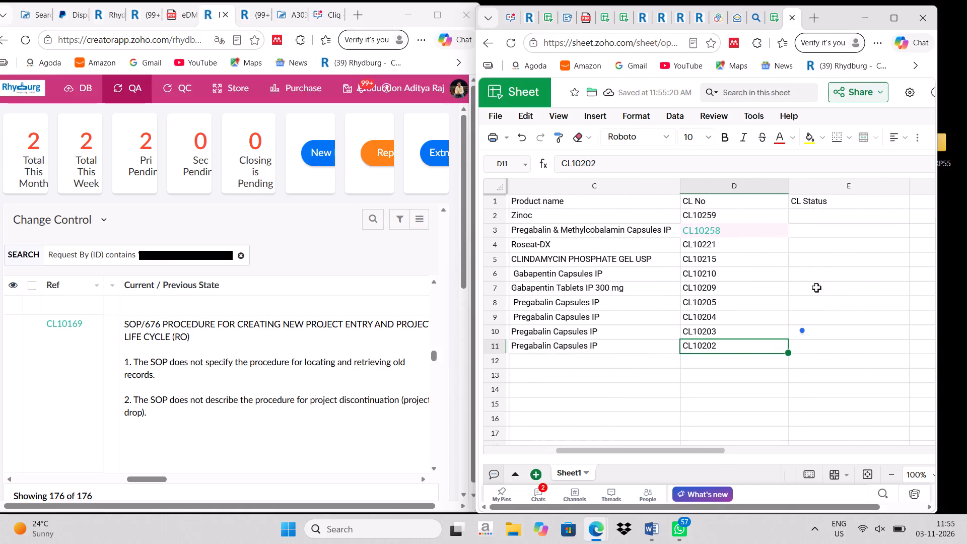
click(822, 343)
scroll(281, 364, up, 3)
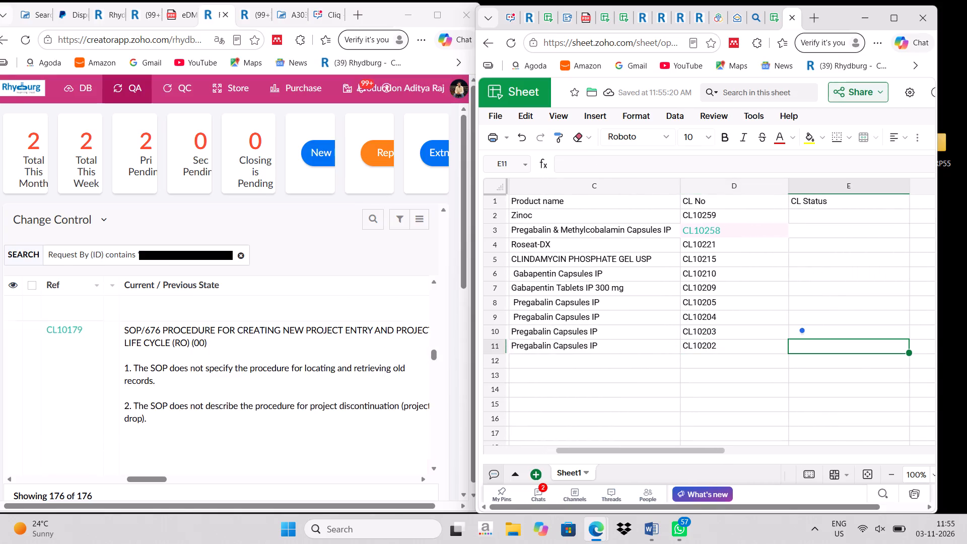
scroll(287, 367, up, 5)
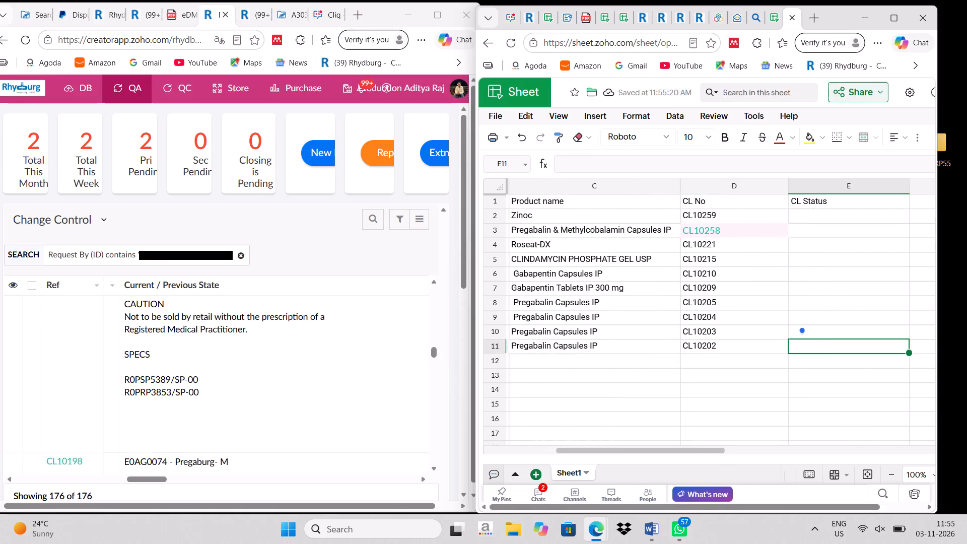
scroll(287, 367, up, 3)
scroll(287, 367, right, 9)
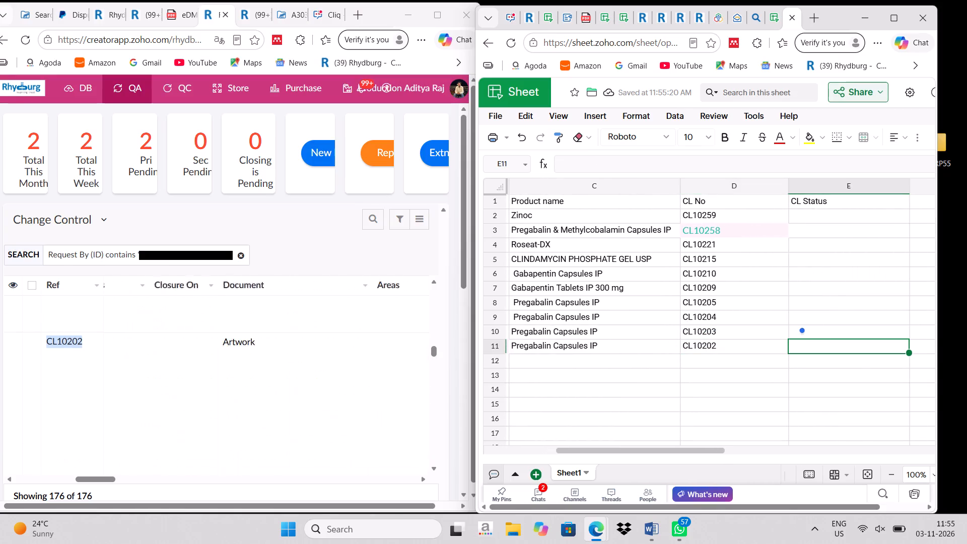
scroll(287, 367, right, 3)
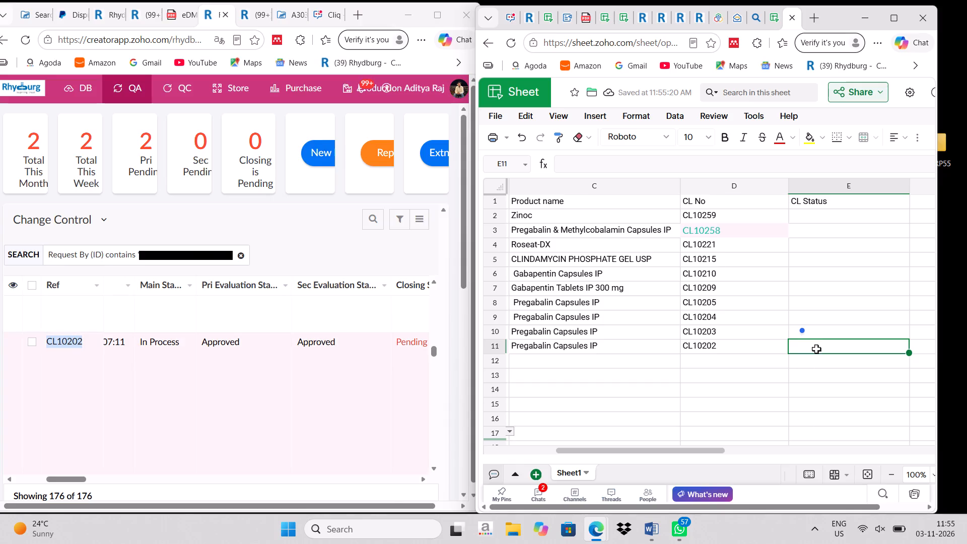
double_click(816, 349)
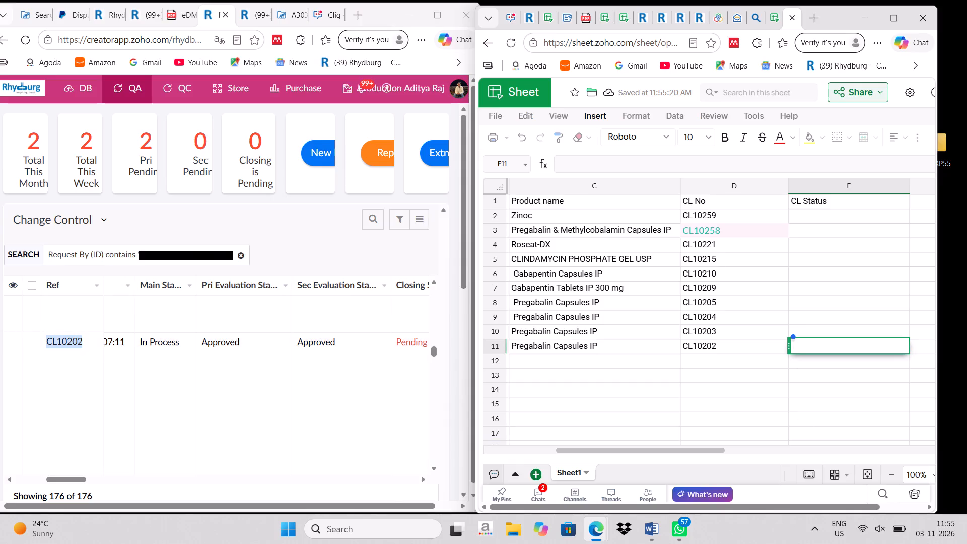
key(shift+a)
text(pproved from both stage)
click(824, 331)
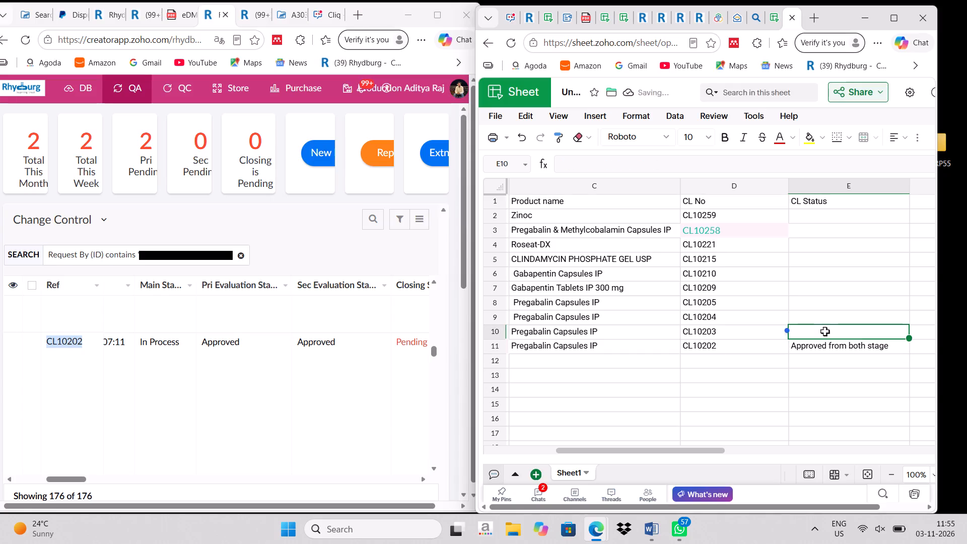
scroll(338, 383, up, 3)
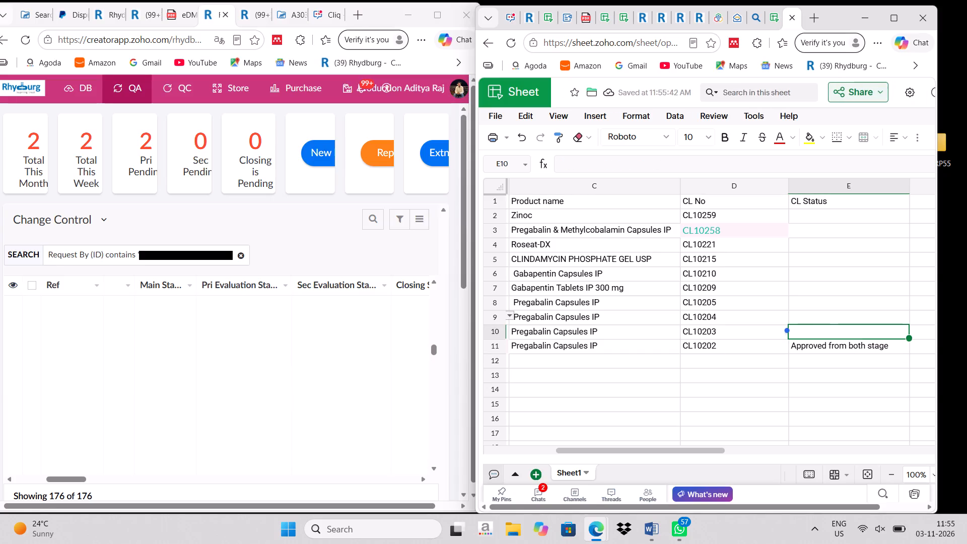
scroll(338, 383, up, 7)
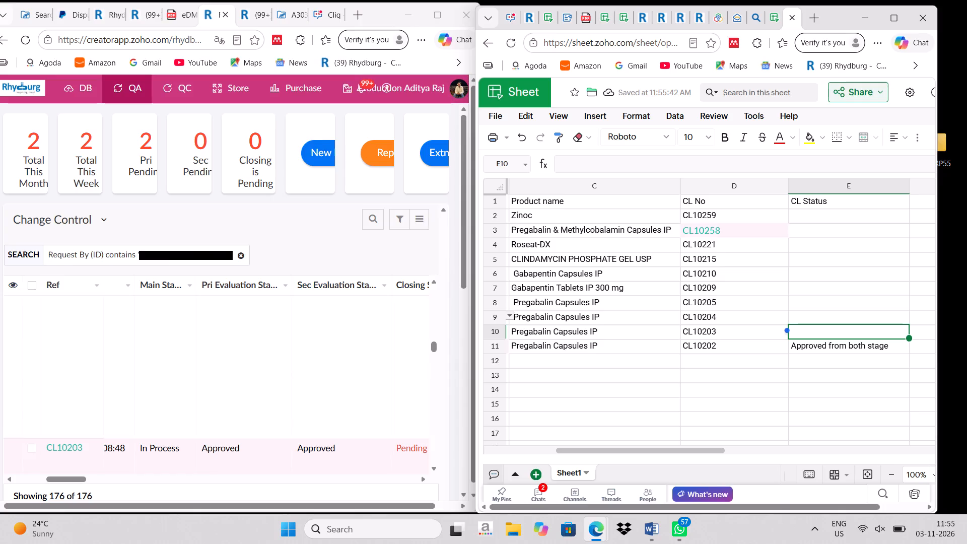
double_click(800, 329)
key(shift+a)
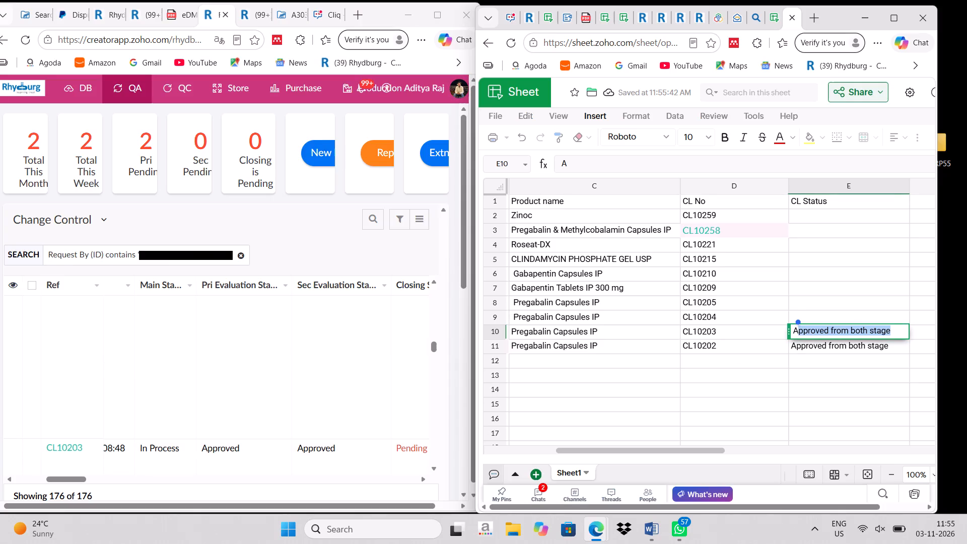
text(pproved fro)
key(Return)
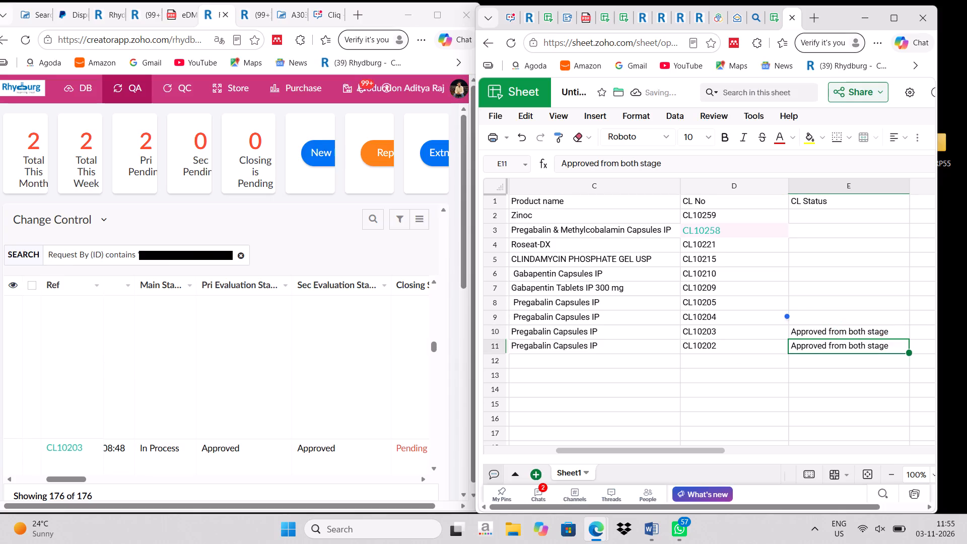
Check the evaluation statuses of record CL10204 and enter "Approved from both stage" as its CL Status in E9.
scroll(206, 406, up, 4)
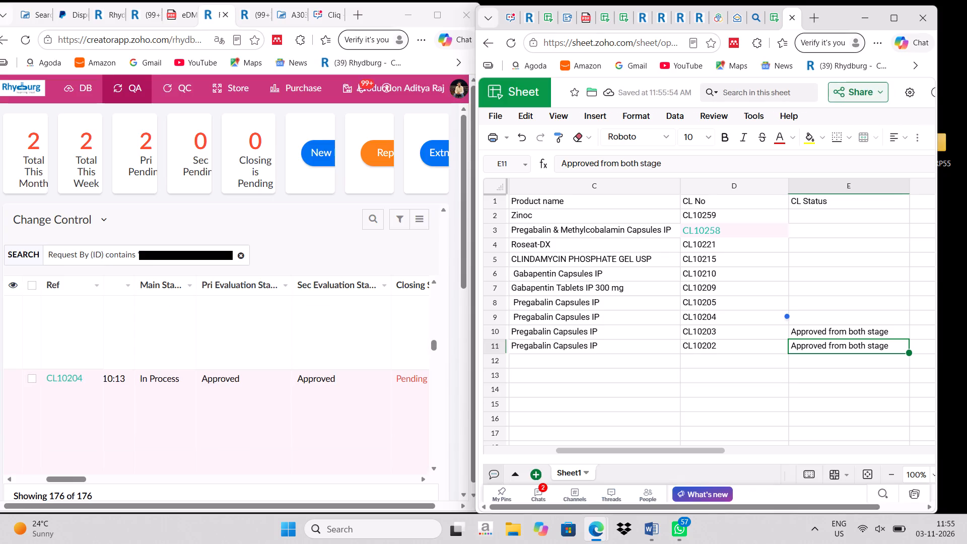
click(807, 320)
key(shift+a)
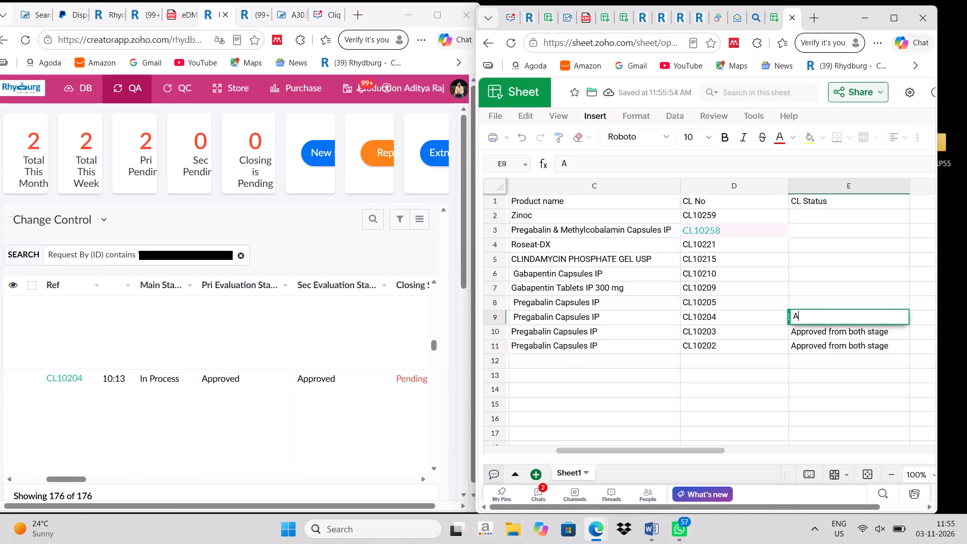
text(pp)
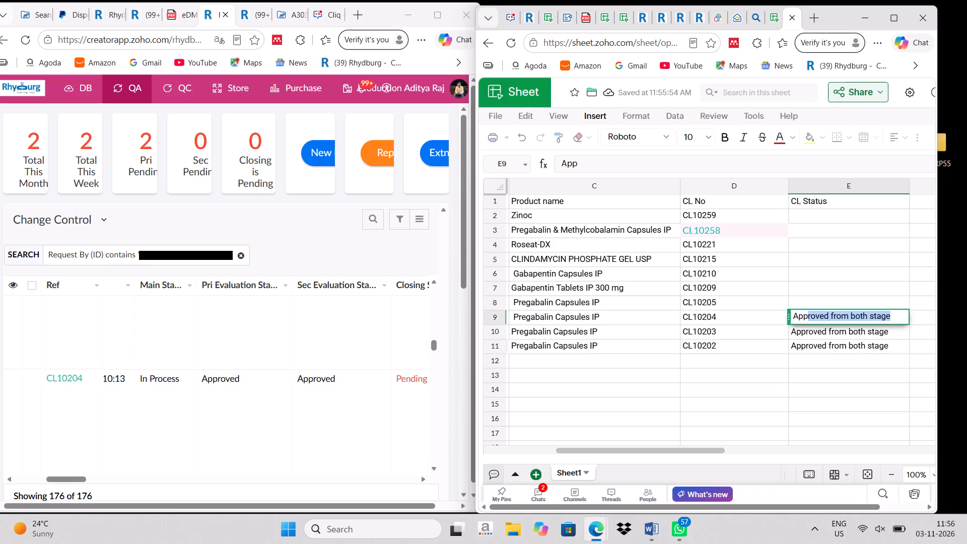
key(Return)
Check the evaluation statuses of record CL10205 and enter "Approved from both stage" as its CL Status in E8.
click(816, 305)
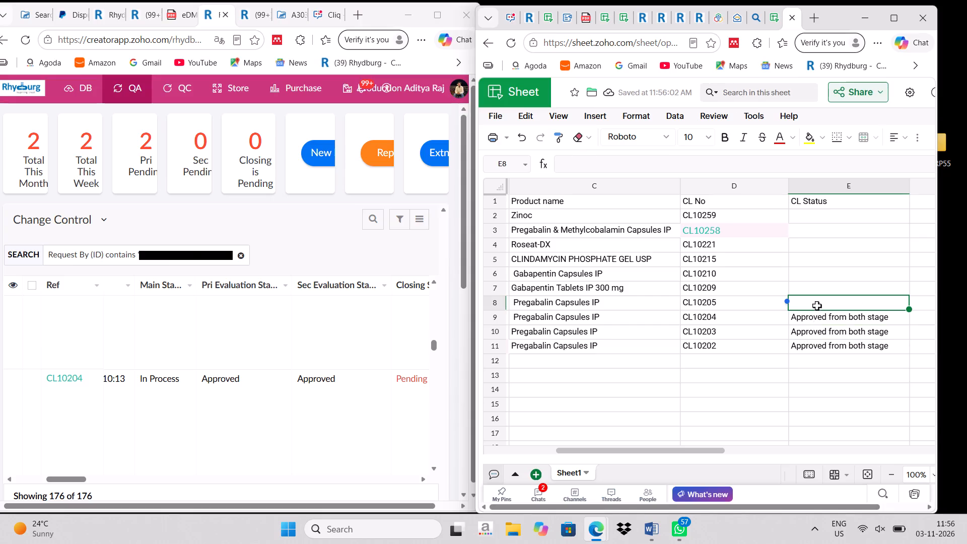
scroll(212, 338, up, 6)
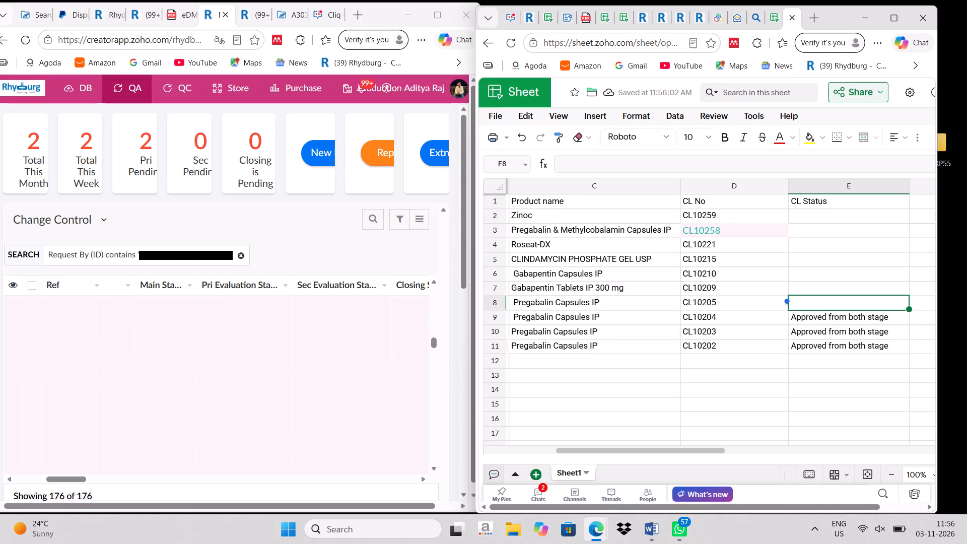
scroll(215, 339, up, 3)
scroll(287, 397, left, 1)
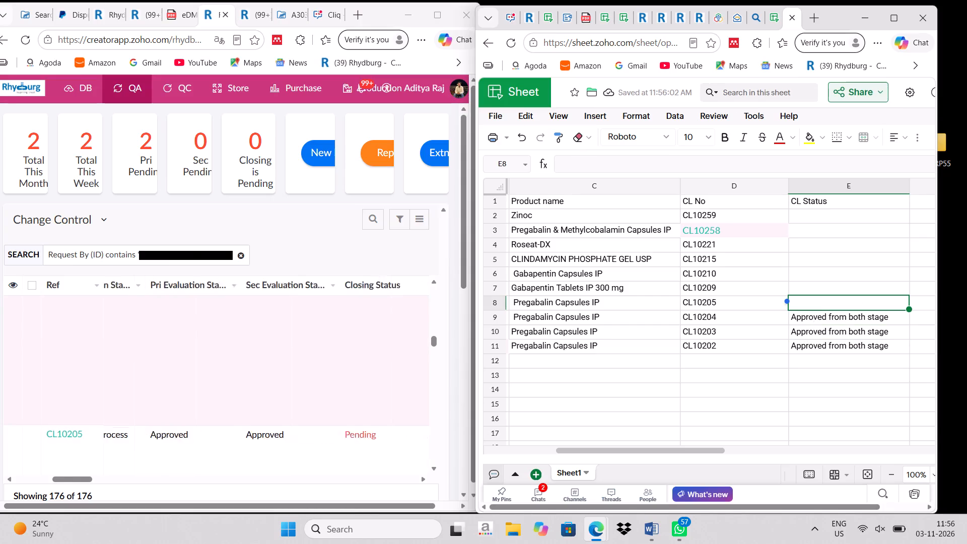
scroll(287, 397, left, 2)
scroll(435, 426, right, 3)
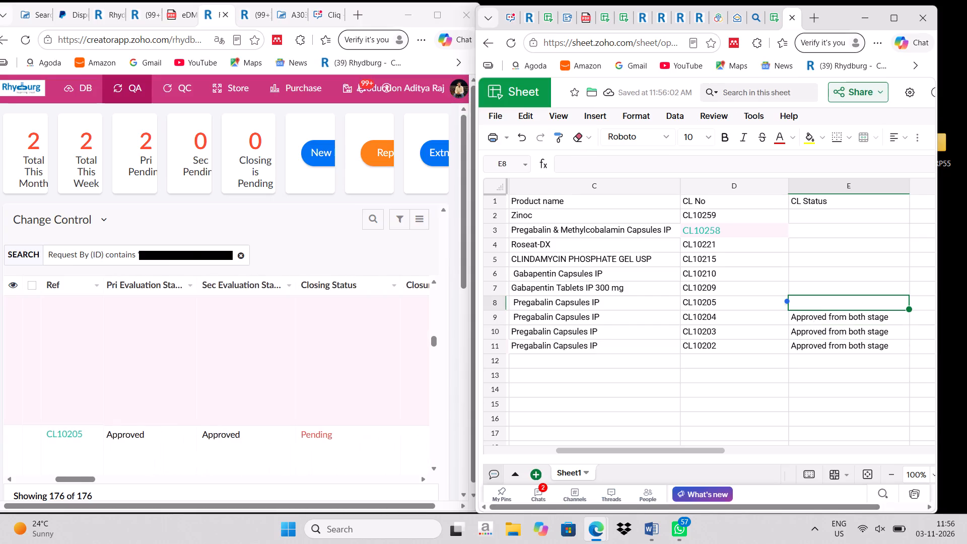
scroll(363, 397, right, 1)
click(817, 300)
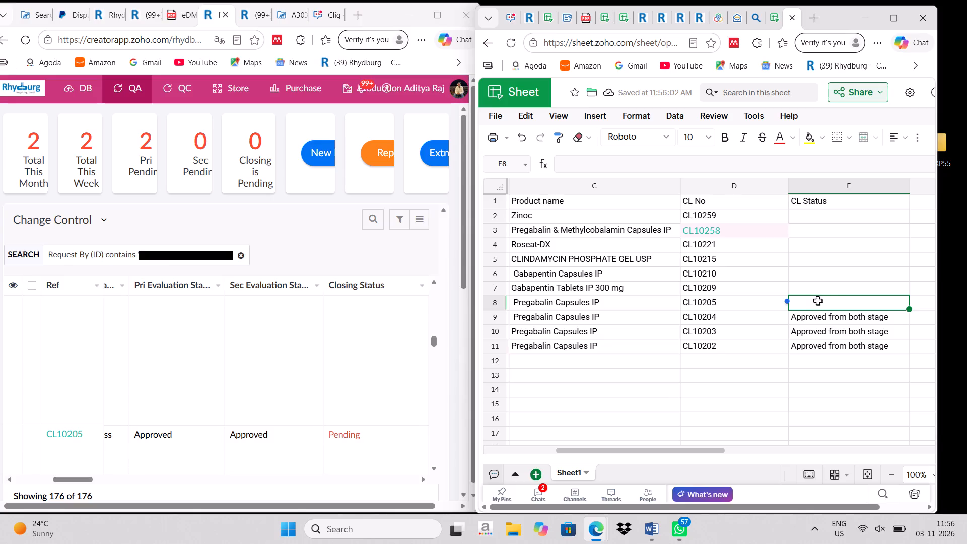
text(App)
key(Return)
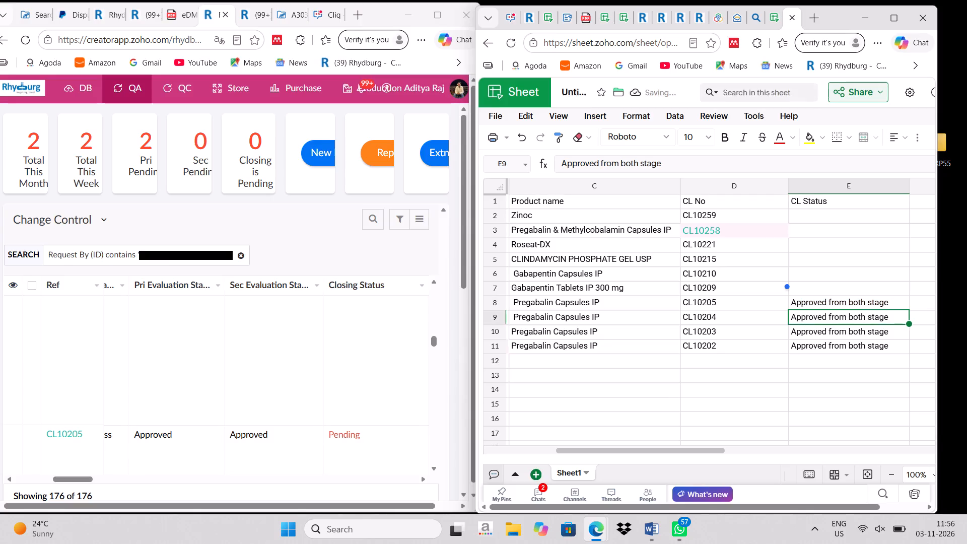
click(809, 283)
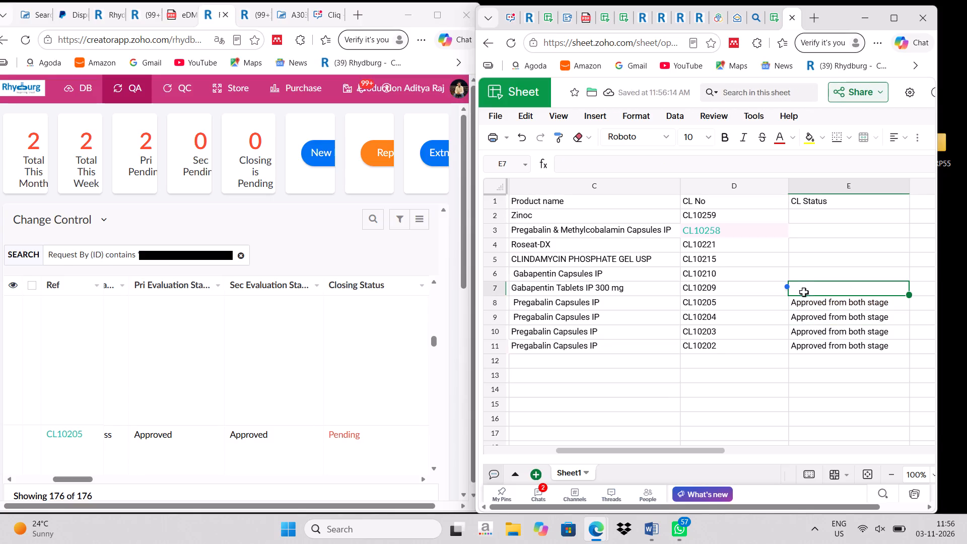
click(800, 293)
scroll(298, 374, up, 2)
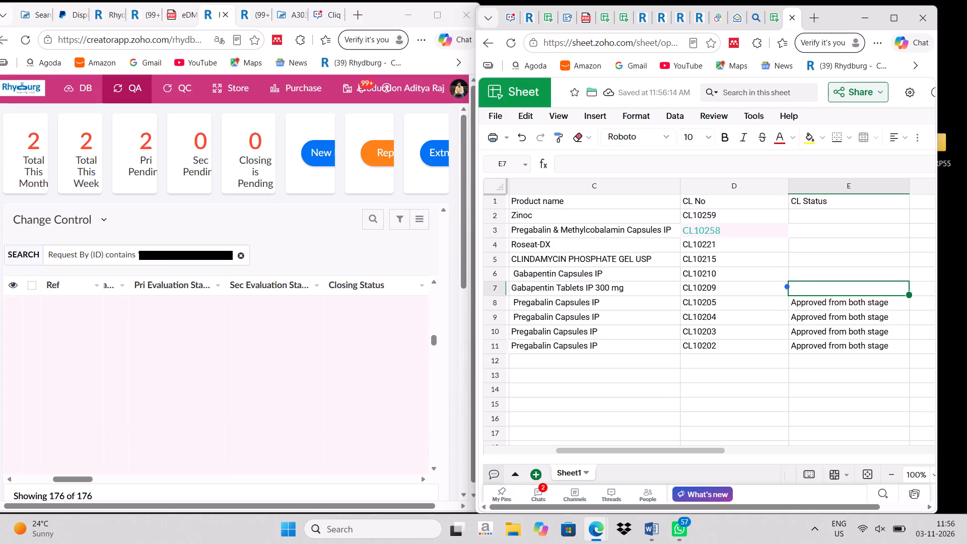
scroll(301, 378, up, 6)
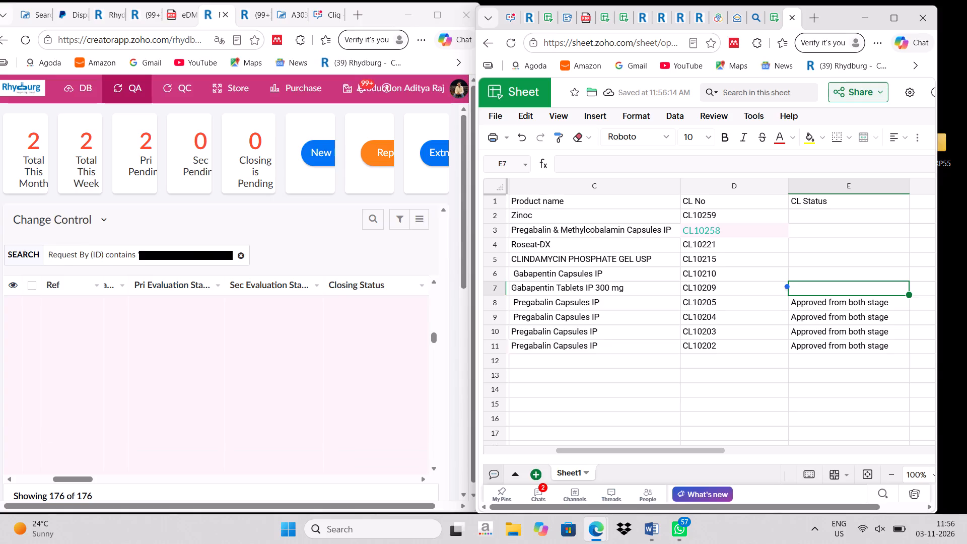
scroll(304, 381, up, 3)
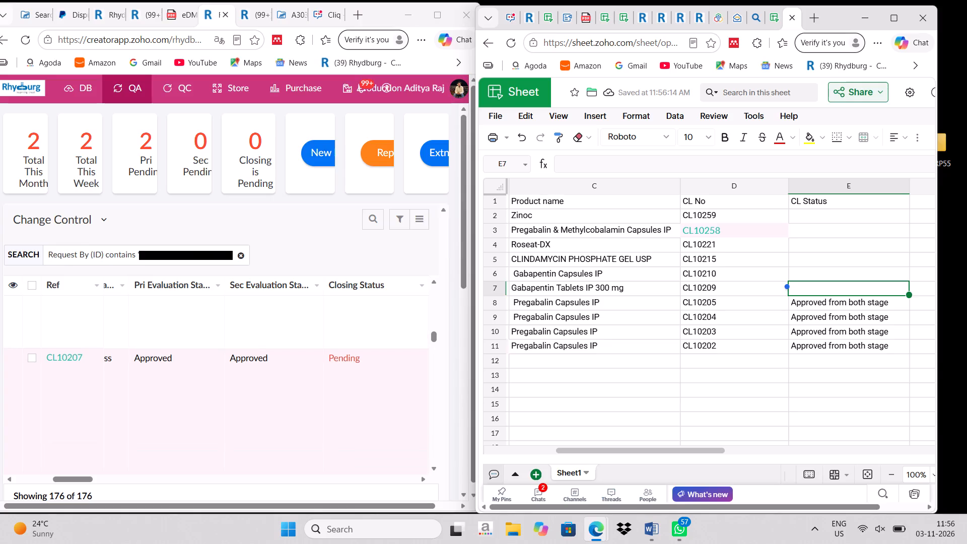
scroll(354, 389, up, 1)
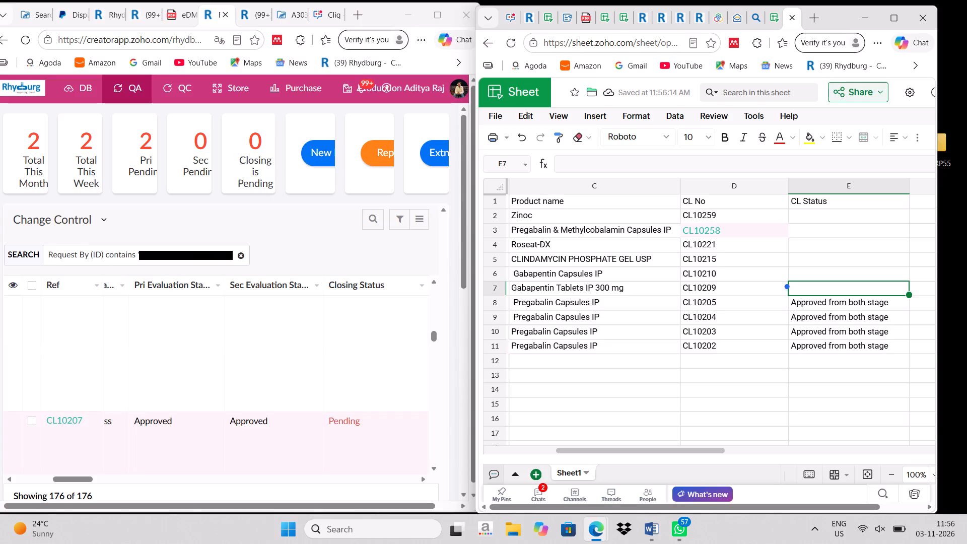
scroll(354, 389, up, 3)
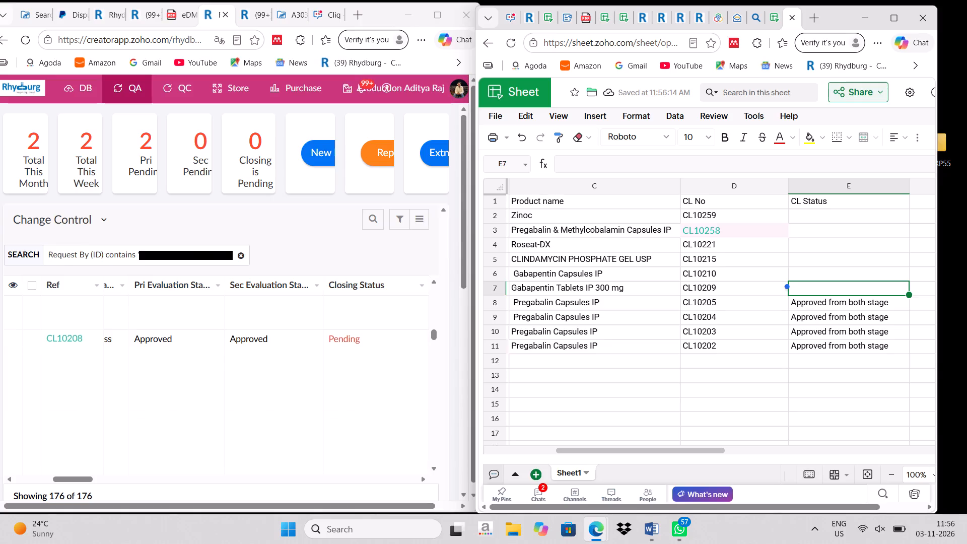
scroll(304, 394, left, 2)
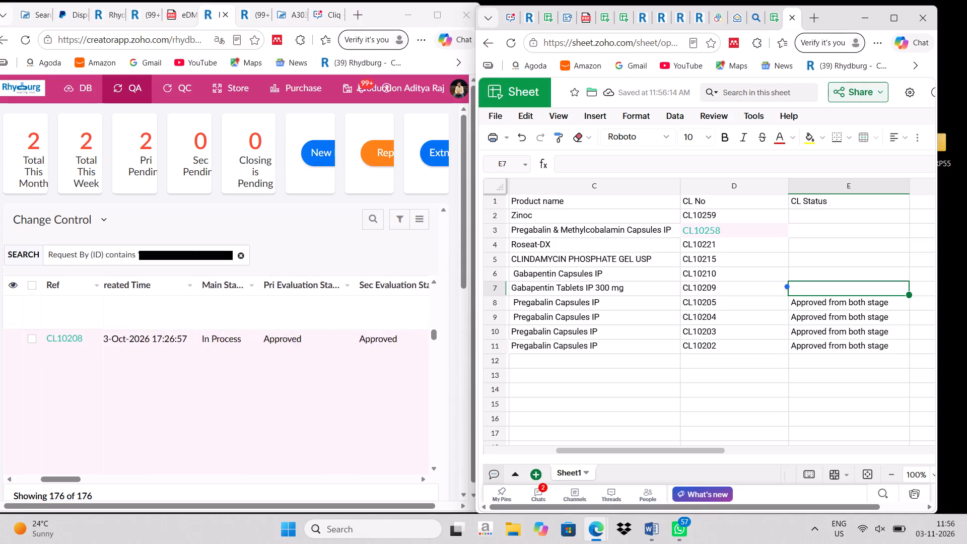
scroll(304, 394, left, 2)
scroll(304, 394, right, 1)
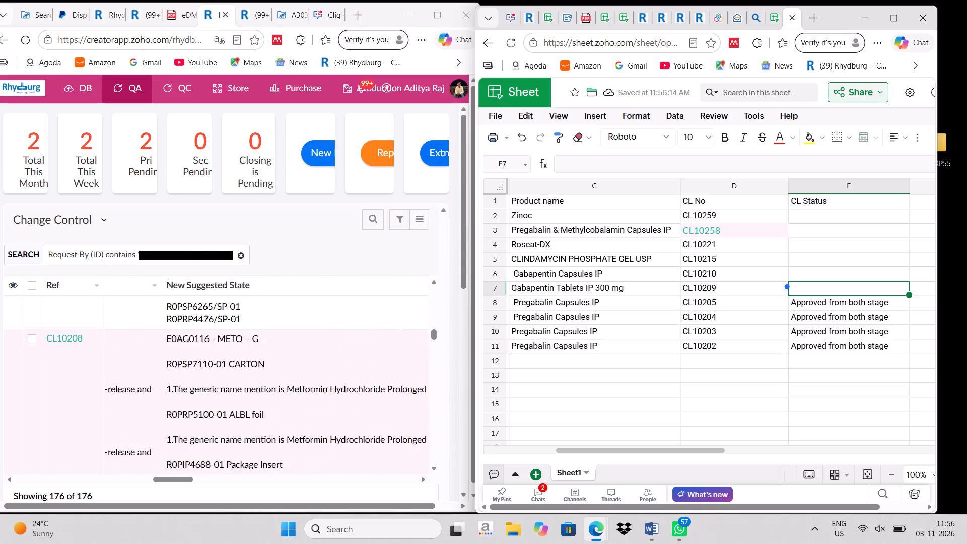
scroll(304, 394, right, 2)
scroll(304, 394, up, 2)
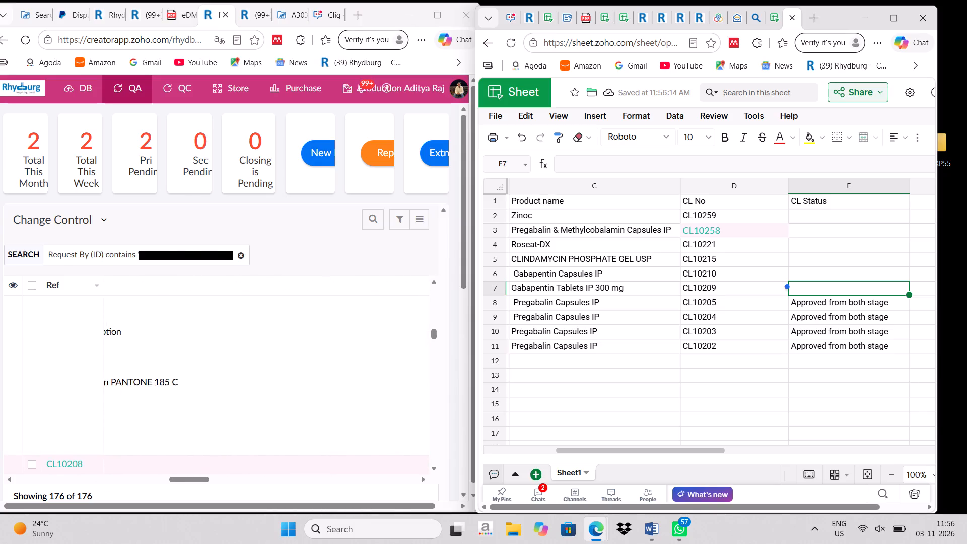
scroll(304, 394, up, 7)
scroll(304, 394, right, 3)
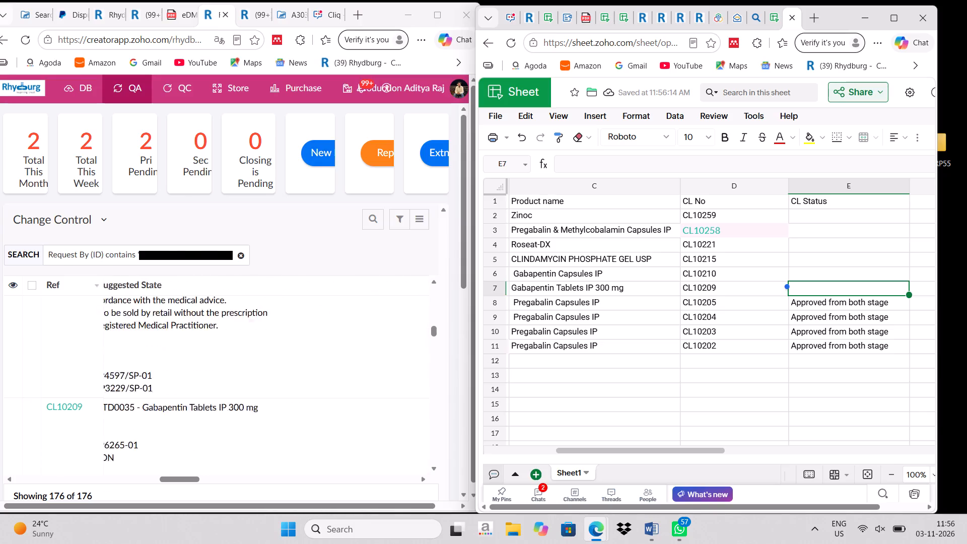
scroll(304, 394, right, 10)
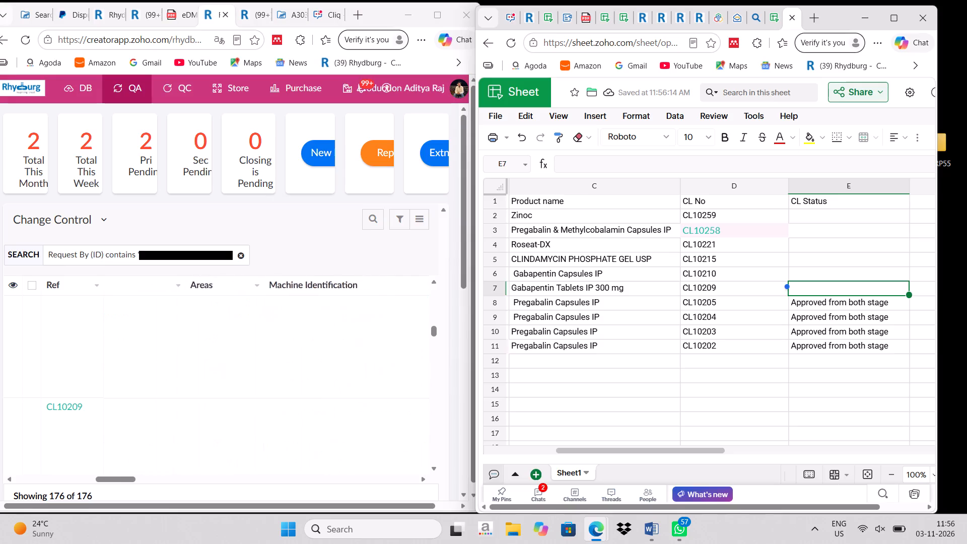
scroll(304, 394, right, 6)
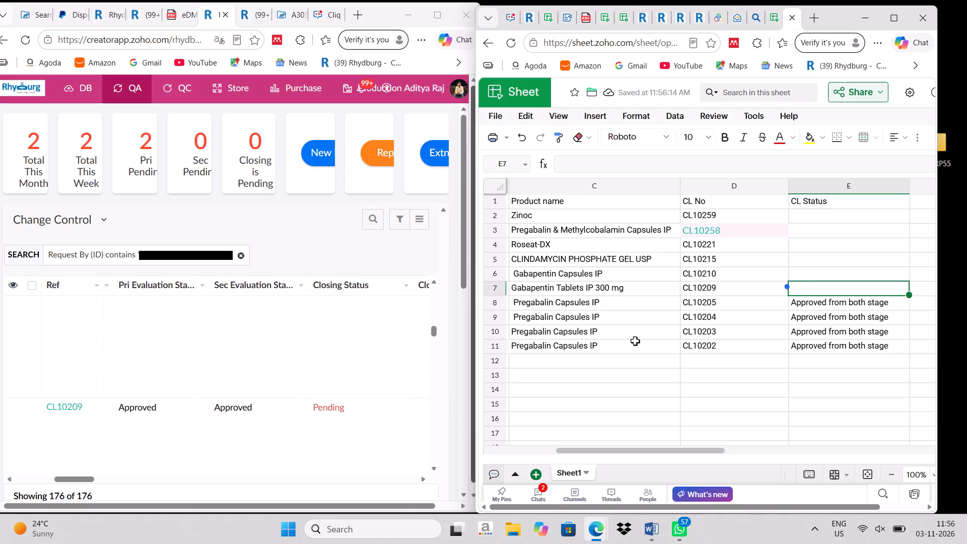
click(825, 292)
key(shift+a)
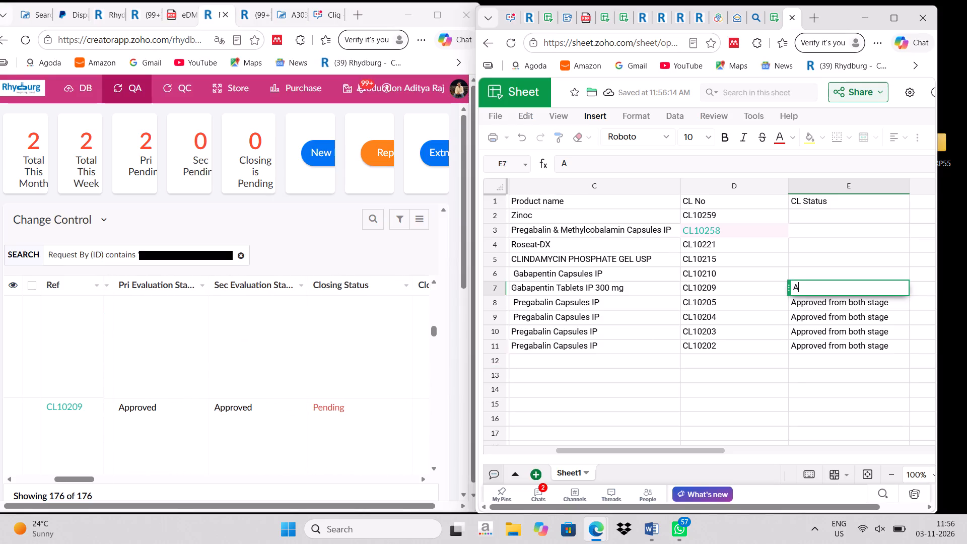
text(pp)
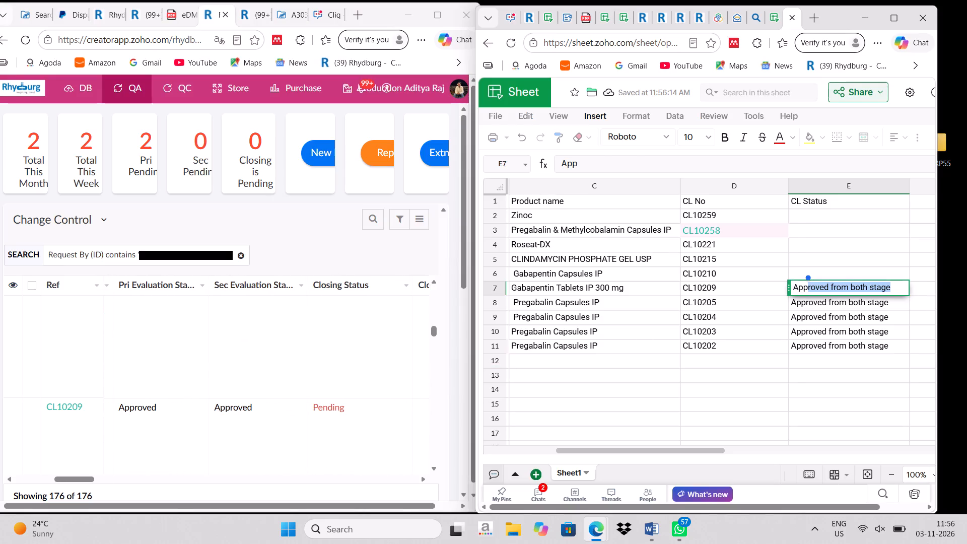
key(Return)
Enter "Approved from both stage" as the CL Status of record CL10210 in E6.
click(803, 276)
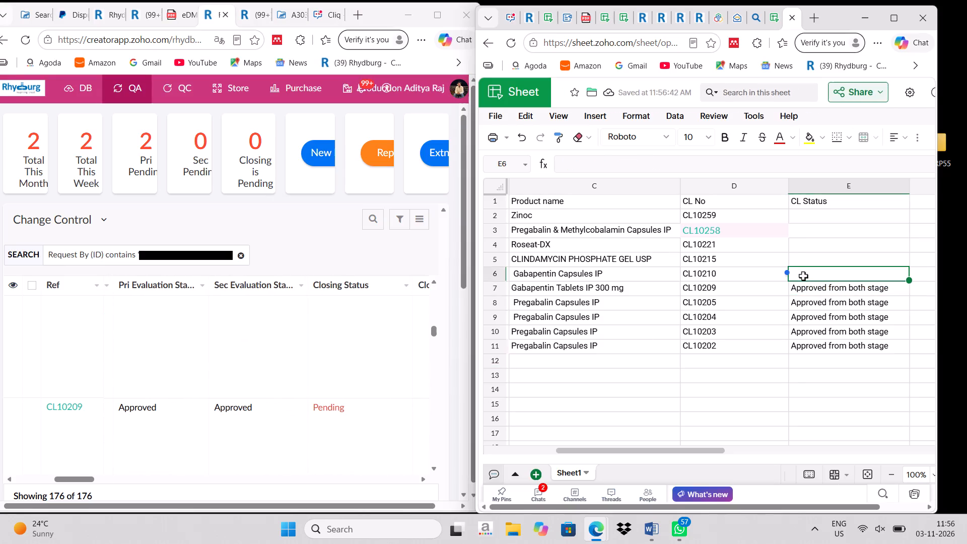
text(App)
key(Return)
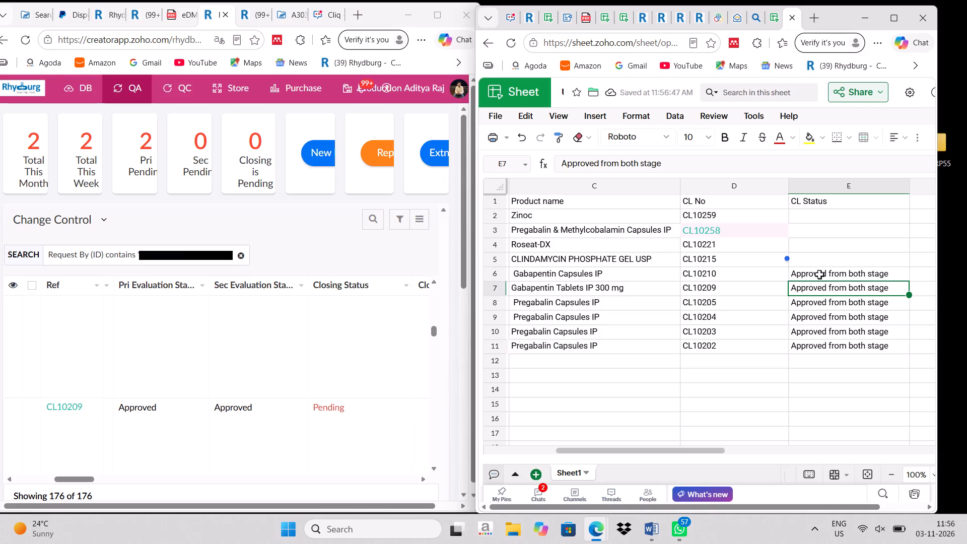
Find record CL10215 in the change control list and enter "Approved from both stage" as its CL Status in E5.
click(803, 264)
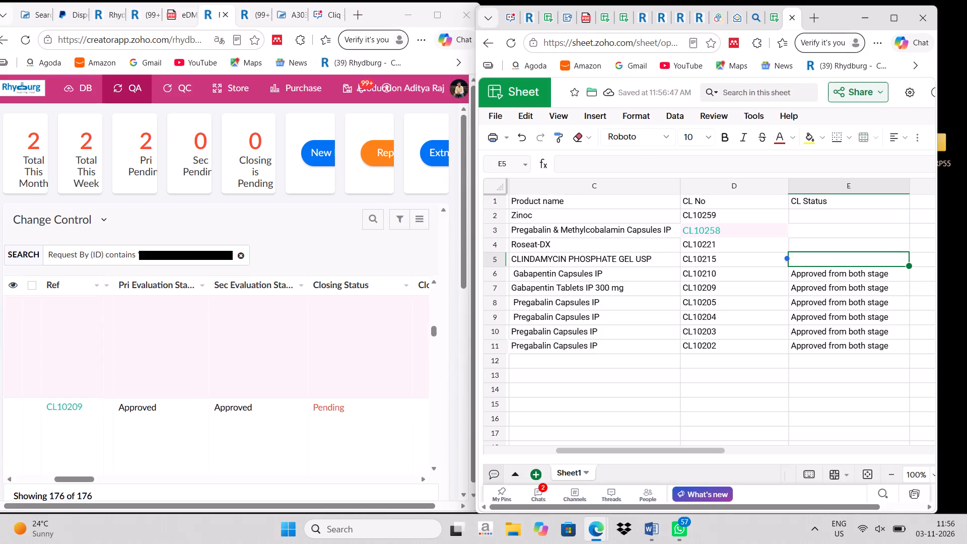
scroll(281, 349, up, 4)
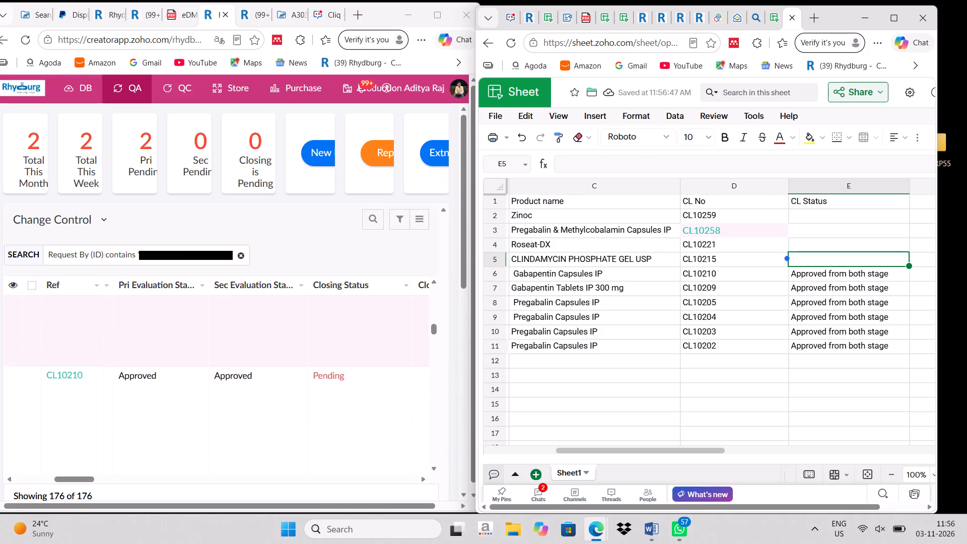
scroll(285, 351, up, 3)
scroll(285, 351, down, 2)
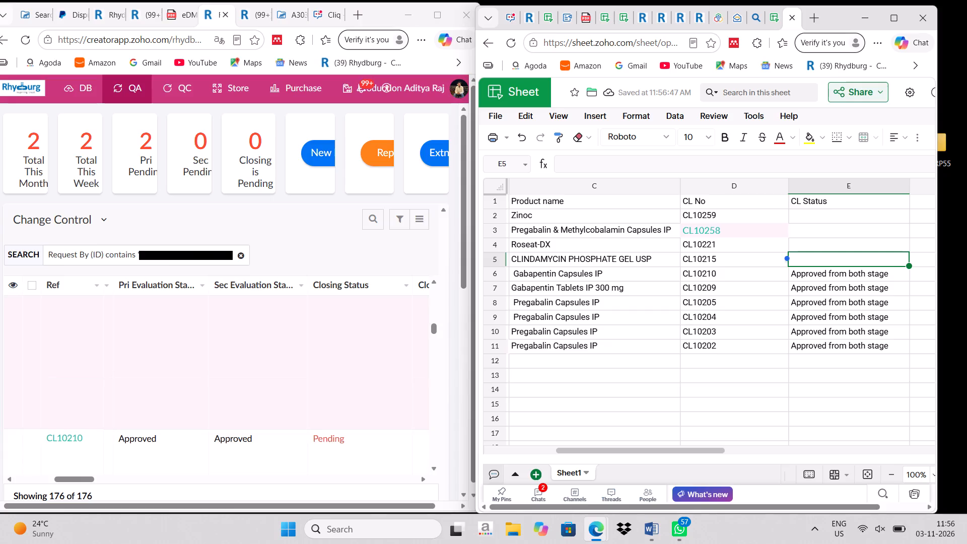
scroll(285, 352, up, 9)
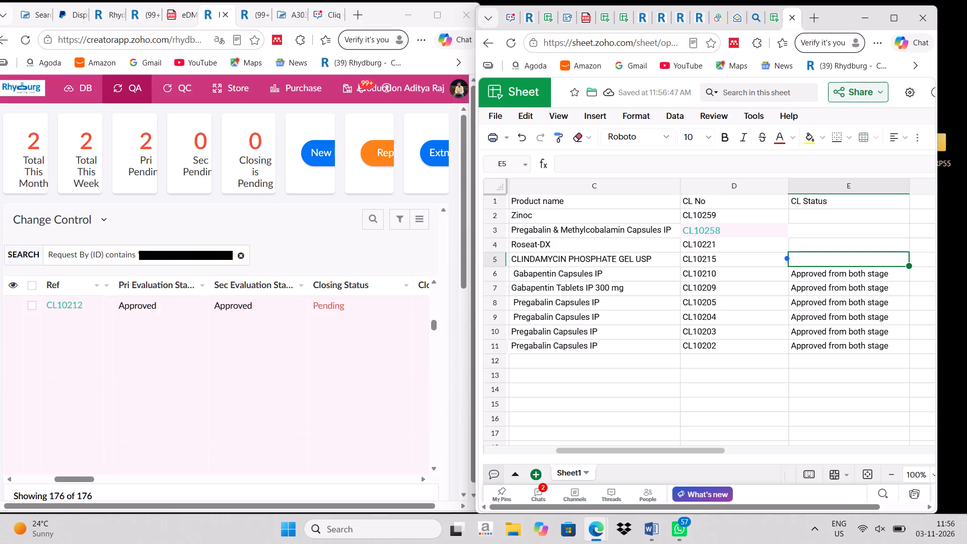
scroll(285, 352, left, 3)
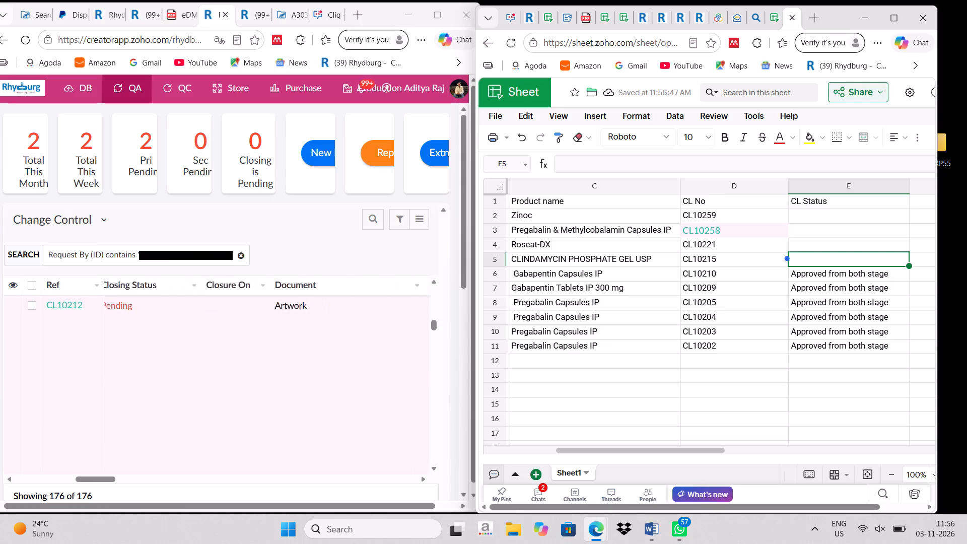
scroll(285, 352, left, 4)
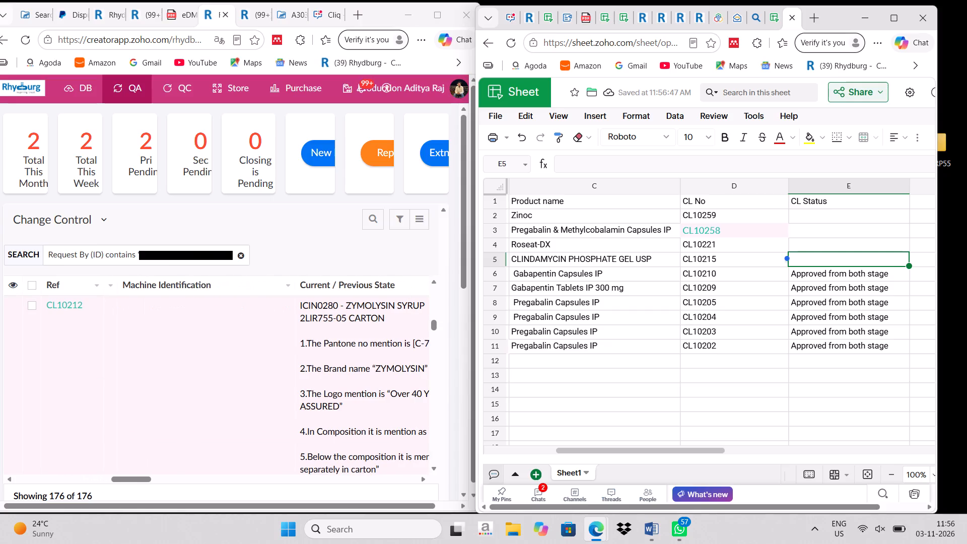
scroll(293, 354, up, 6)
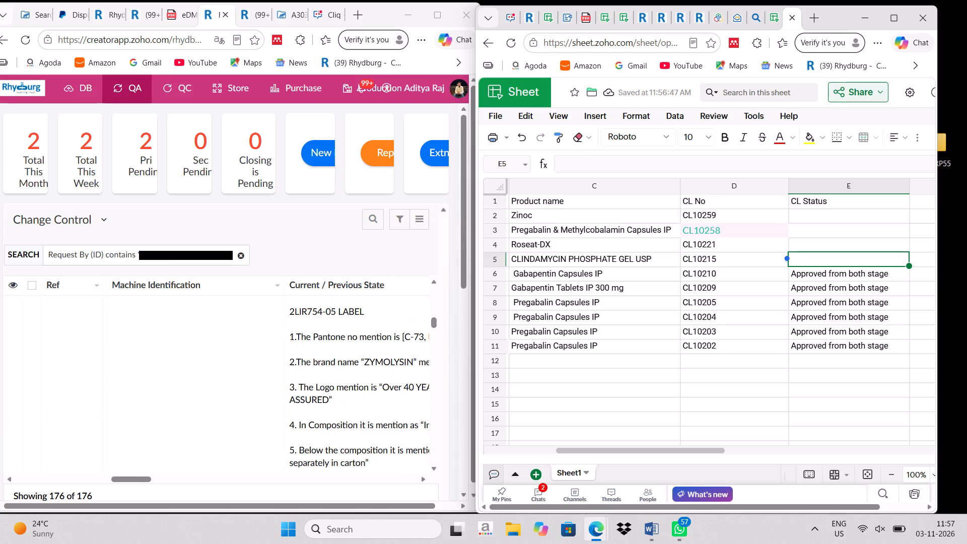
scroll(293, 354, up, 8)
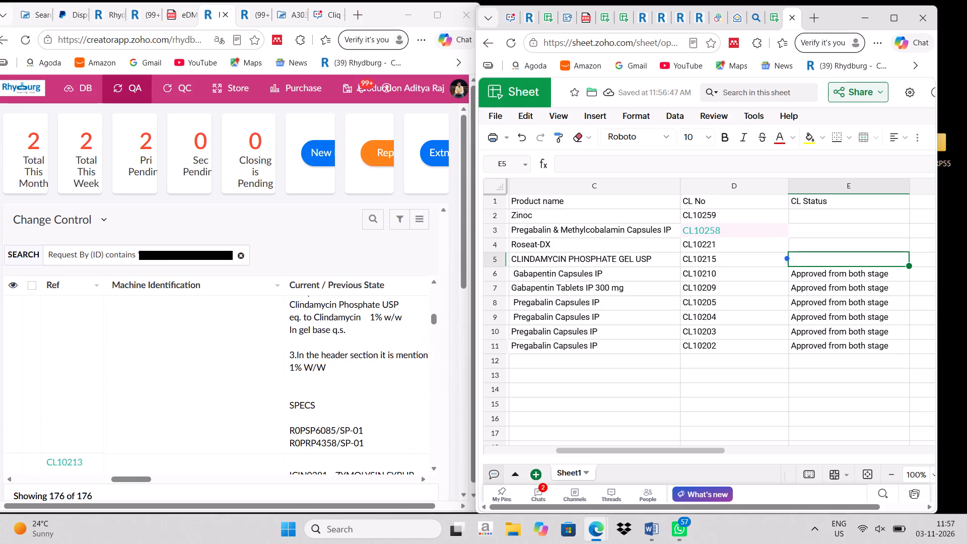
scroll(293, 354, up, 5)
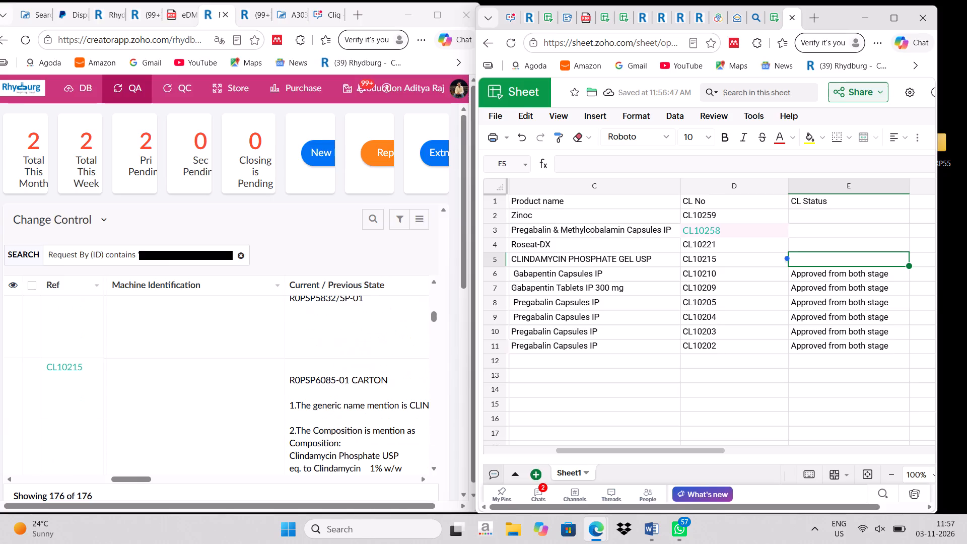
click(806, 259)
key(shift+a)
text(pproved from both s)
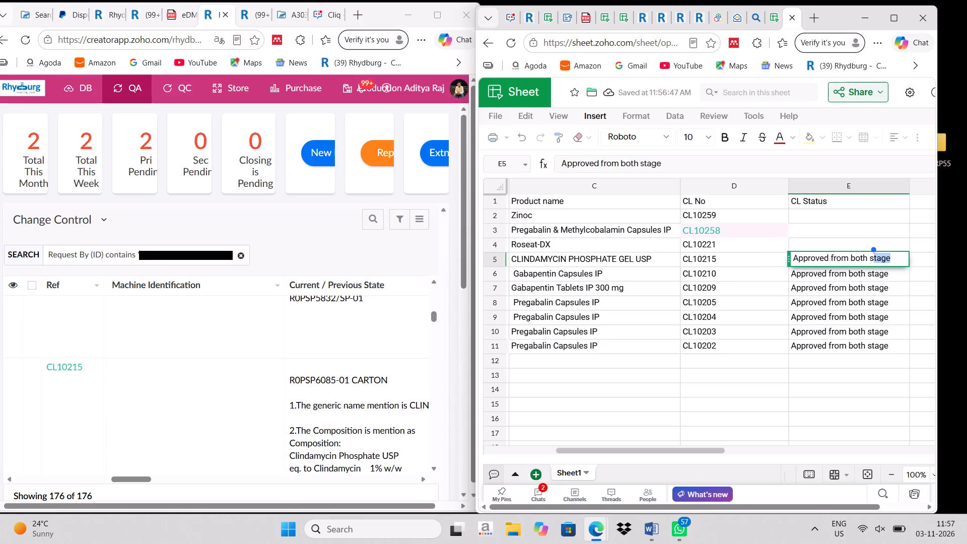
key(Return)
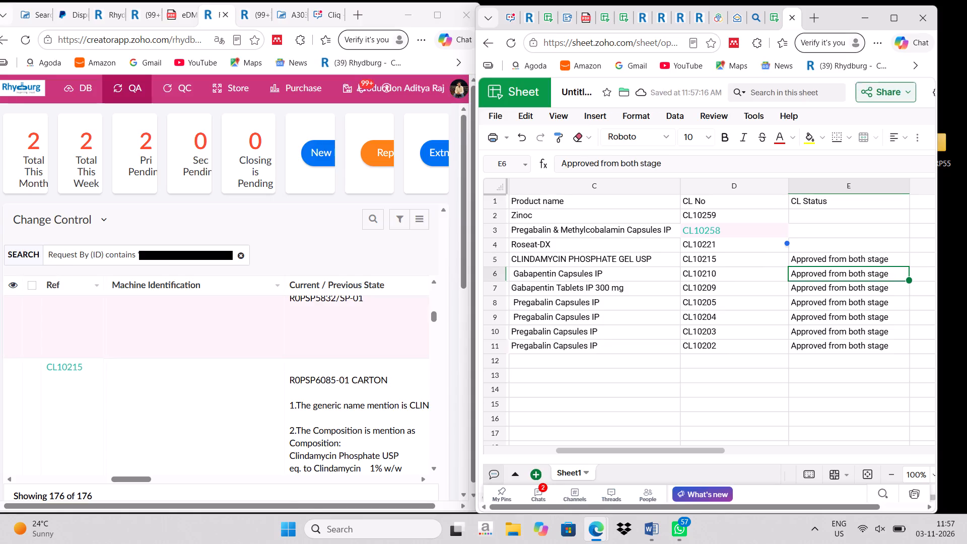
Find record CL10221 in the change control list and enter "Approved from both stage" as its CL Status in E4.
scroll(174, 353, up, 6)
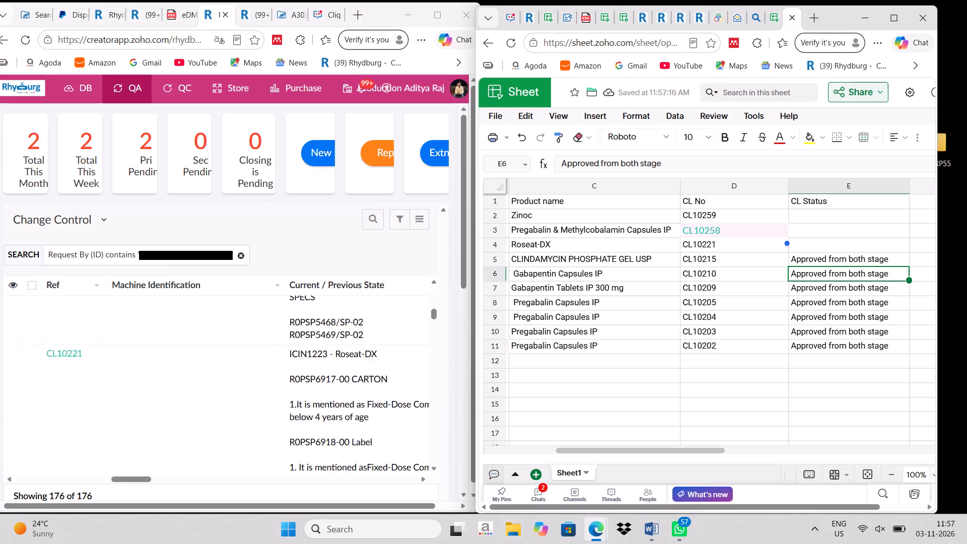
scroll(174, 353, up, 1)
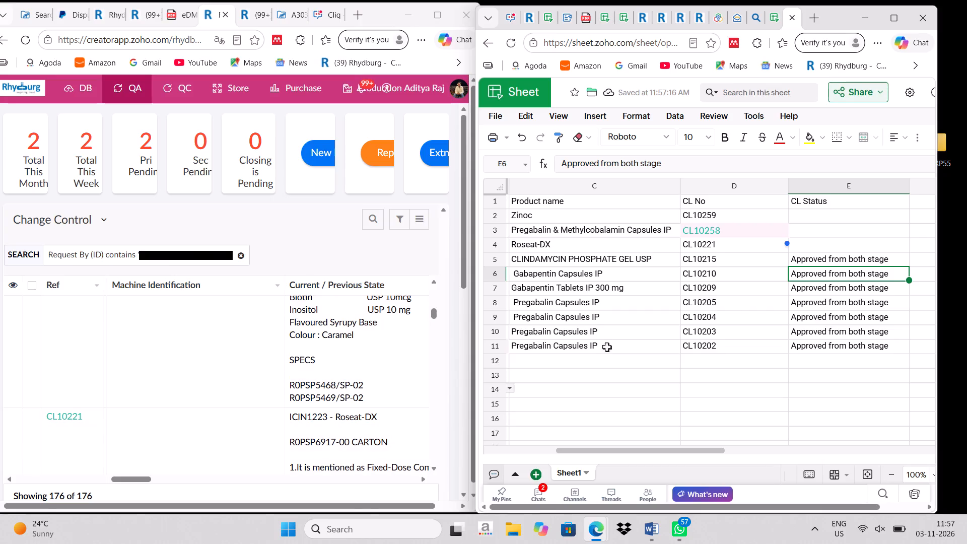
double_click(806, 248)
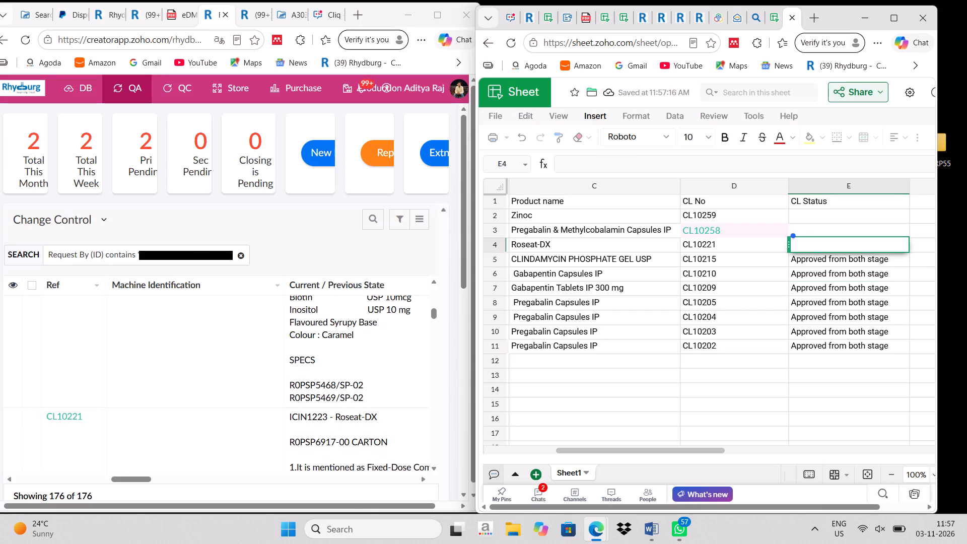
key(shift+a)
key(Return)
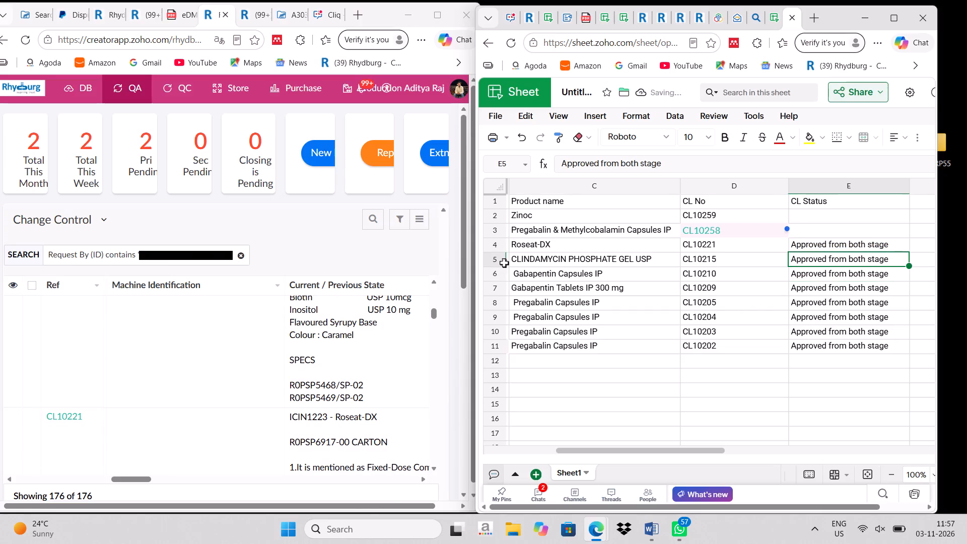
Find record CL10258 in the change control list, check its evaluation status, and enter "Pending" as its CL Status in E3.
scroll(305, 355, up, 4)
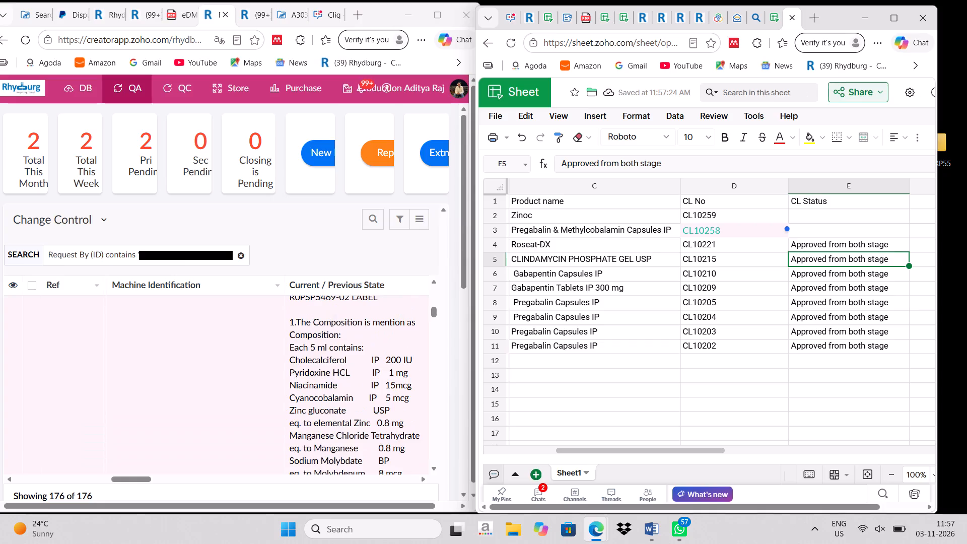
scroll(305, 355, up, 7)
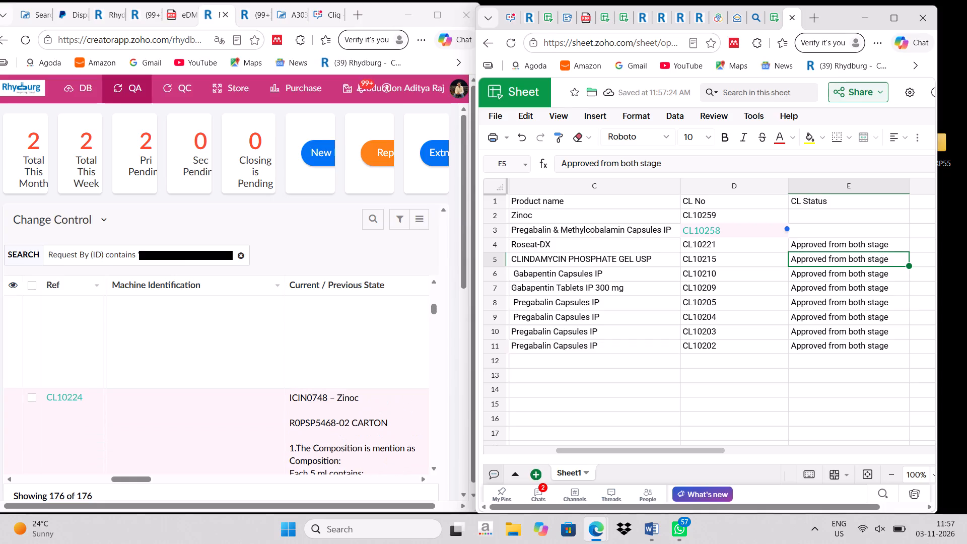
scroll(324, 378, up, 3)
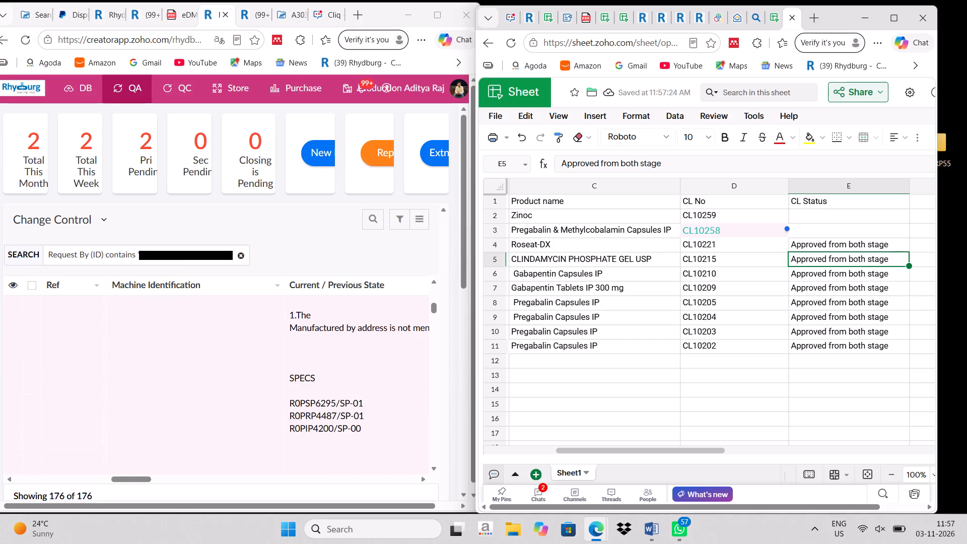
scroll(324, 378, up, 10)
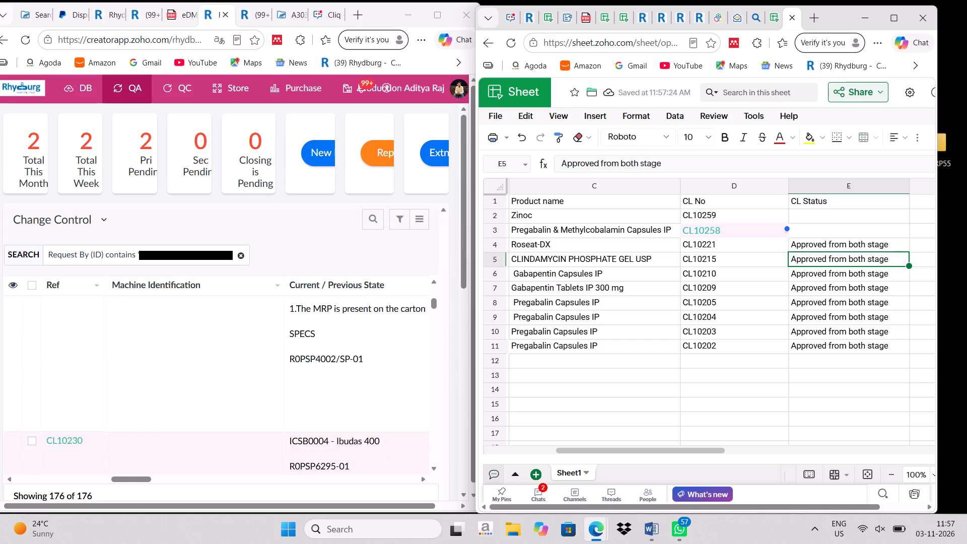
scroll(324, 378, up, 3)
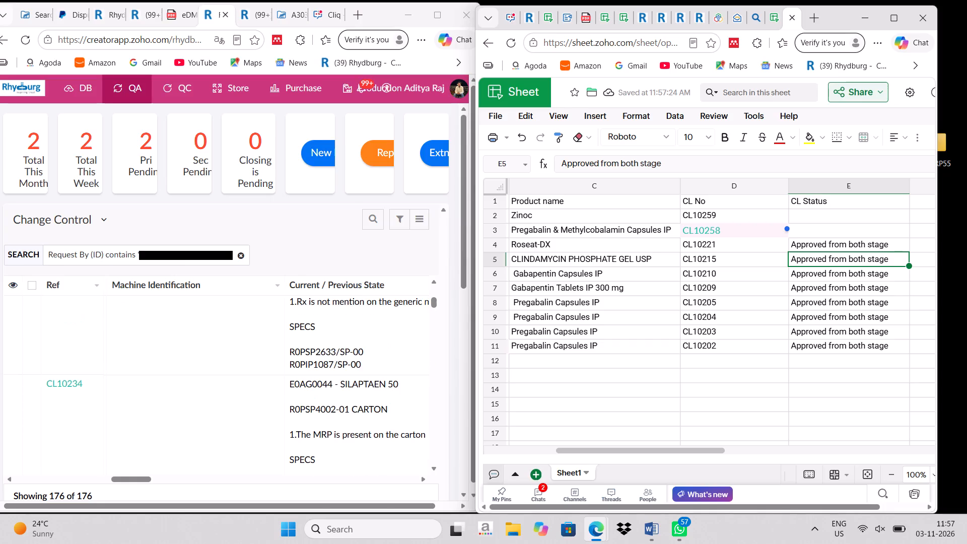
scroll(324, 378, up, 4)
scroll(324, 378, down, 1)
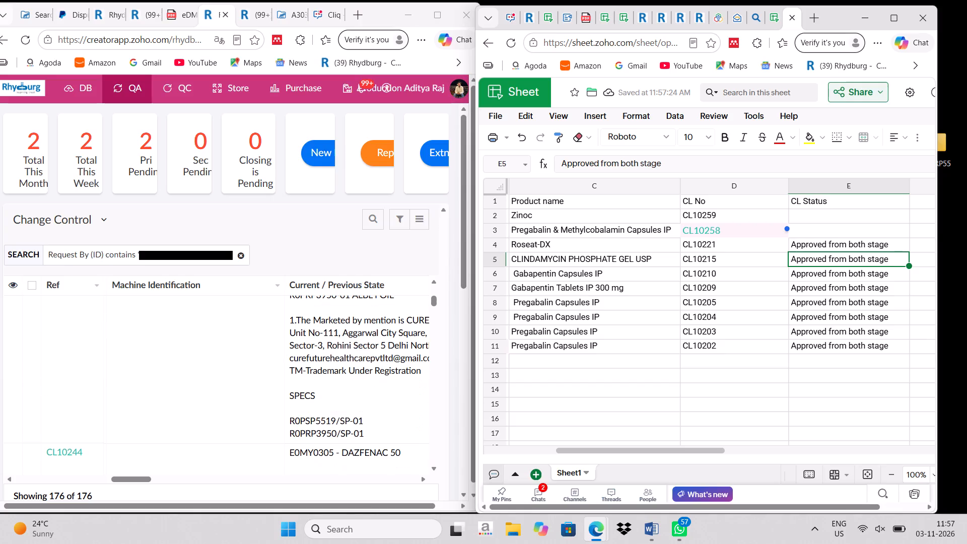
scroll(324, 378, up, 3)
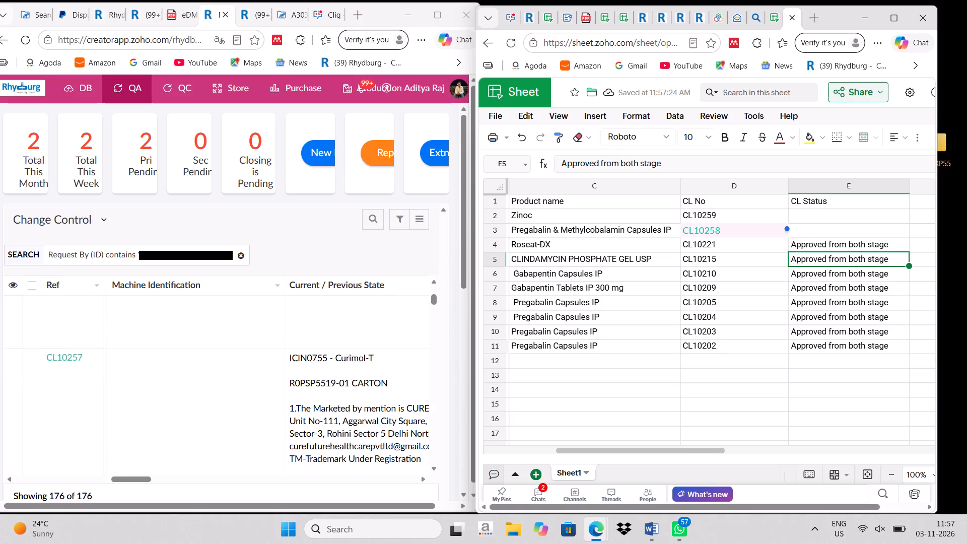
scroll(324, 378, up, 7)
scroll(324, 378, right, 2)
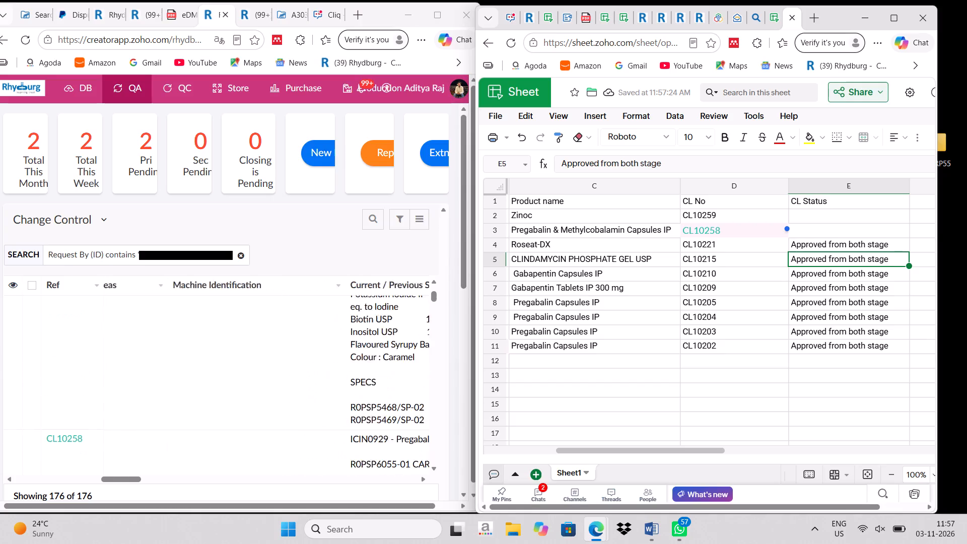
scroll(324, 378, right, 4)
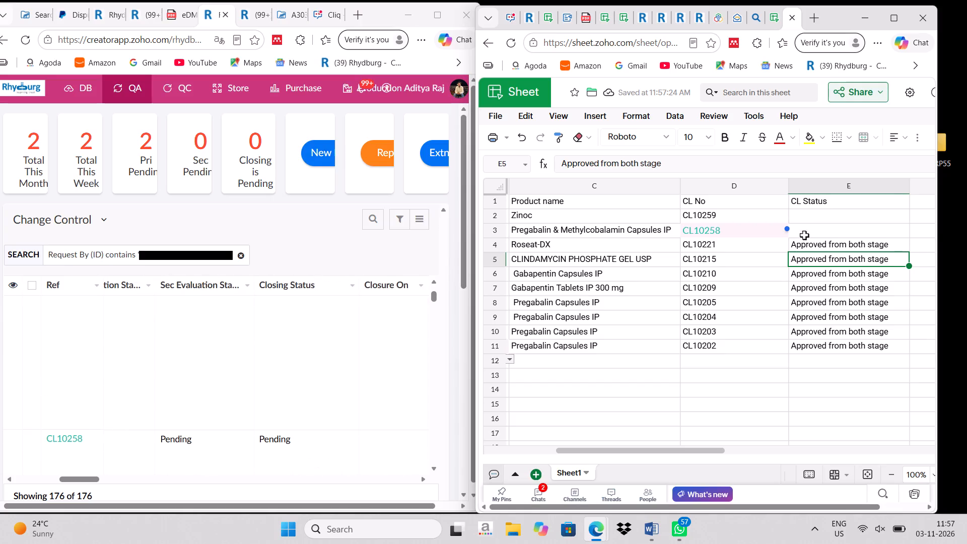
double_click(804, 235)
text(Pending)
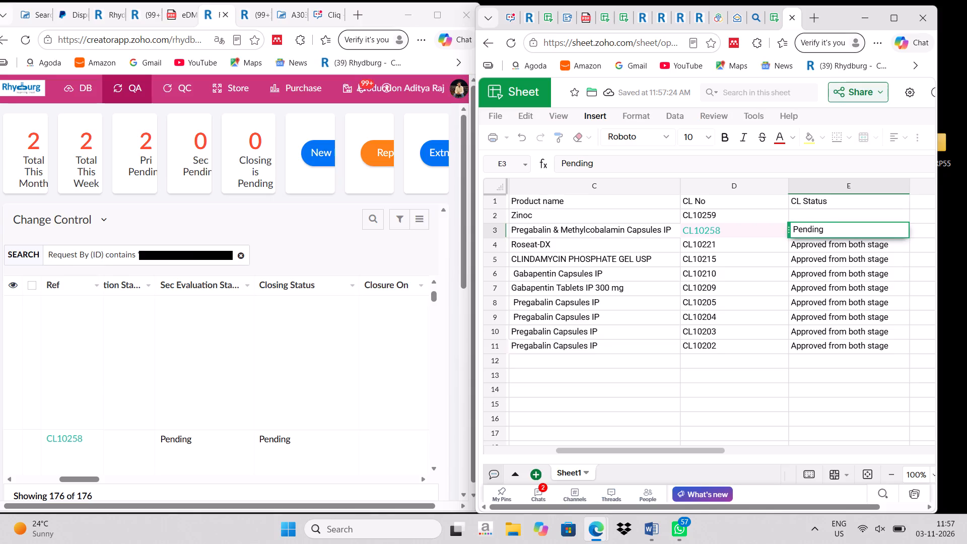
key(Up)
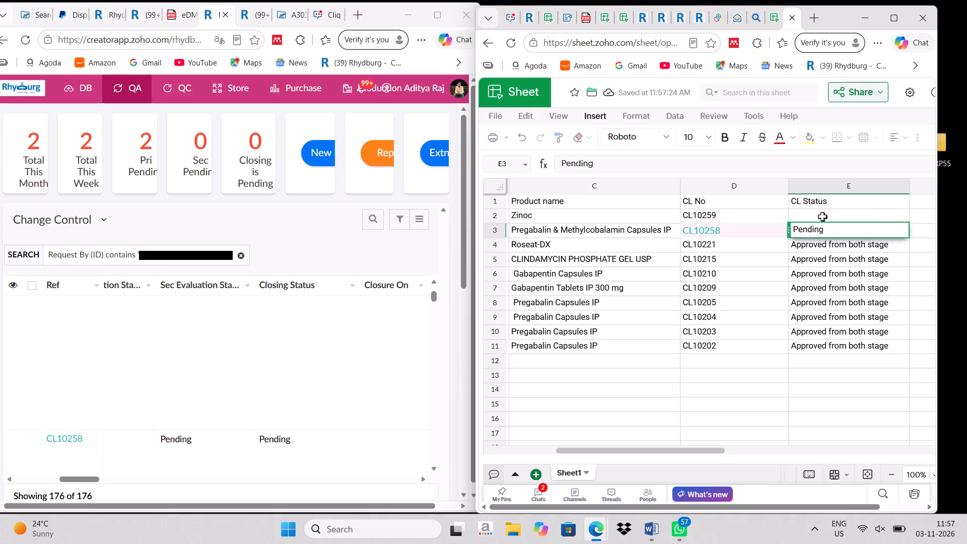
click(810, 214)
text(Pendi)
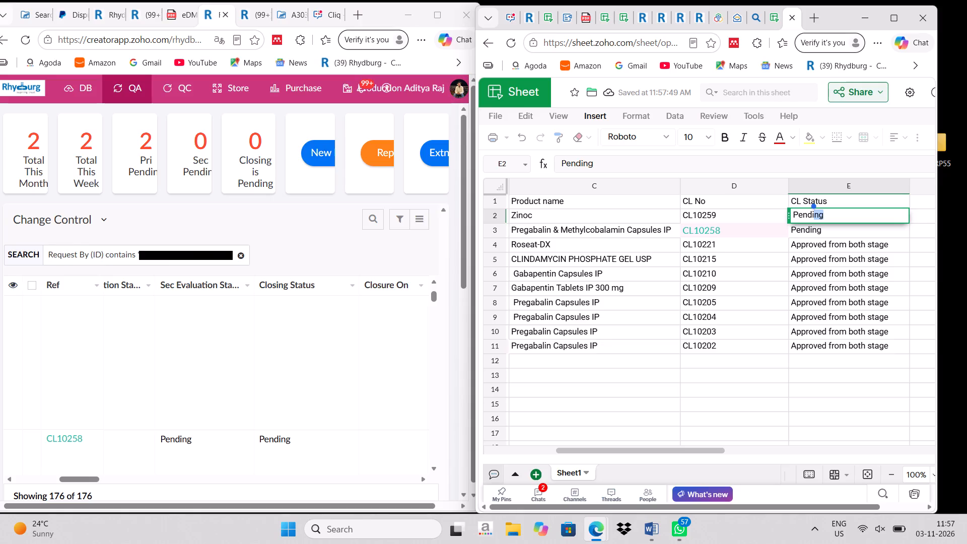
key(Return)
For the empty product code in B5, find the Clindamycin Phosphate Gel message in the Cliq chat and copy its code IIGNCTD0020.
click(891, 19)
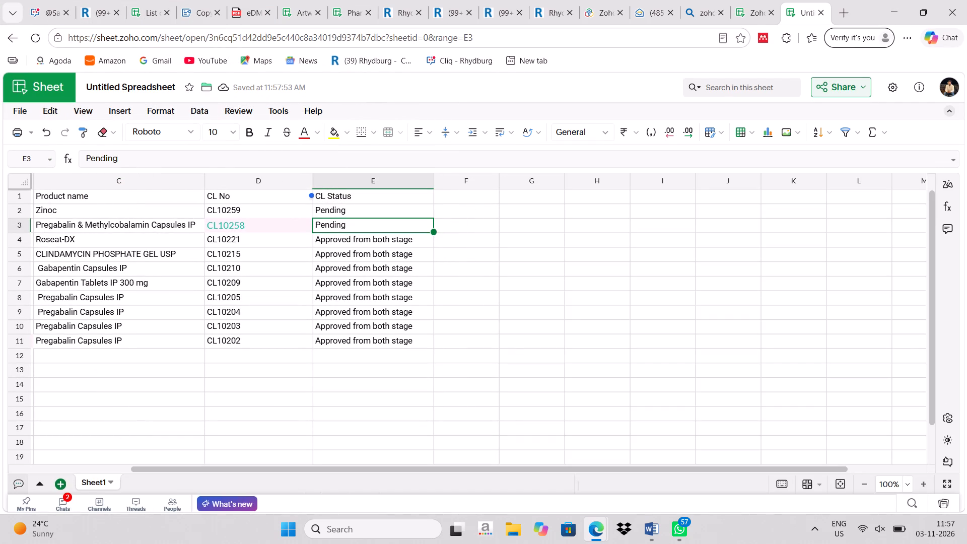
drag(153, 469, 53, 447)
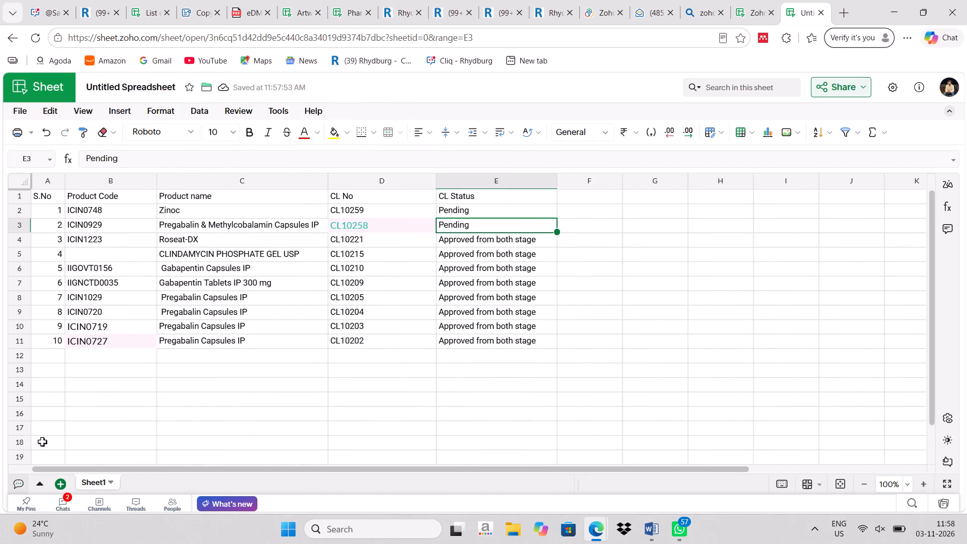
click(91, 254)
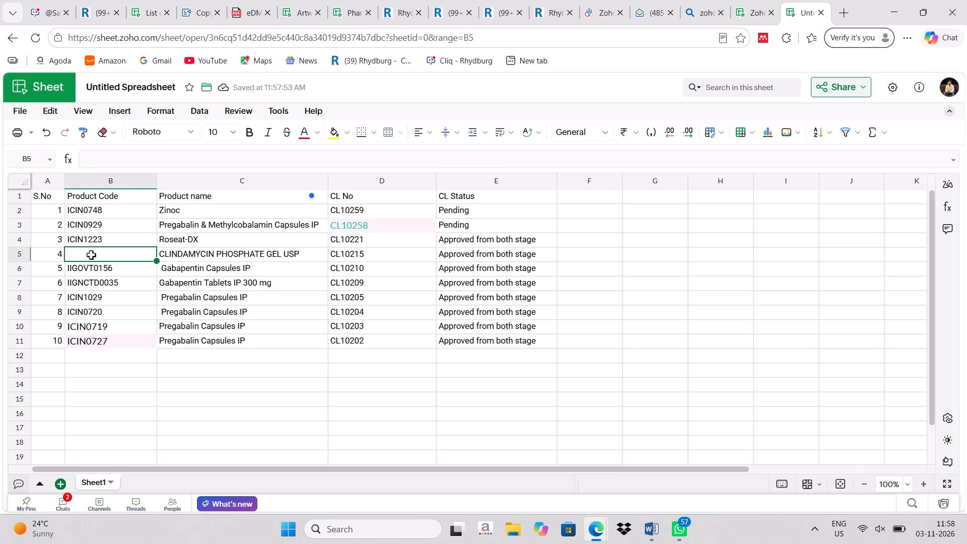
click(104, 161)
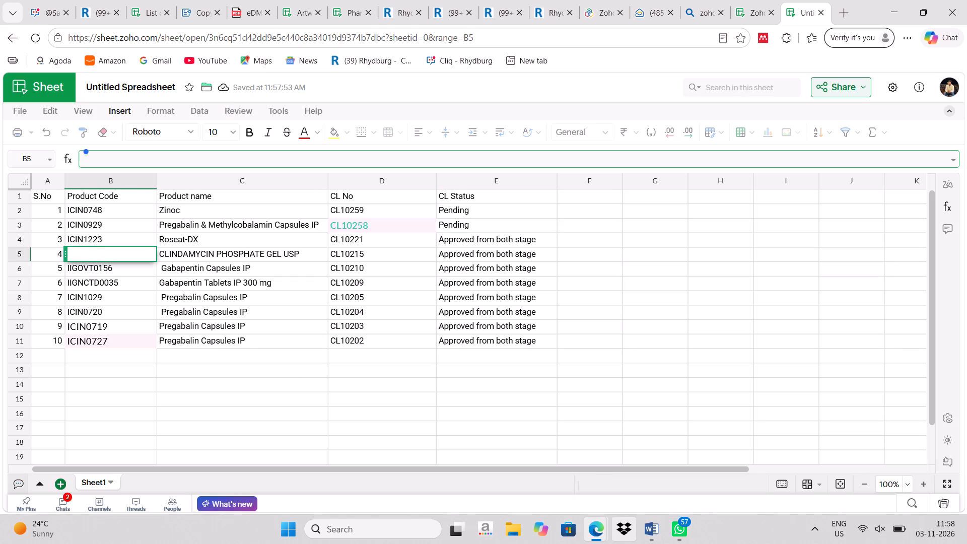
click(53, 12)
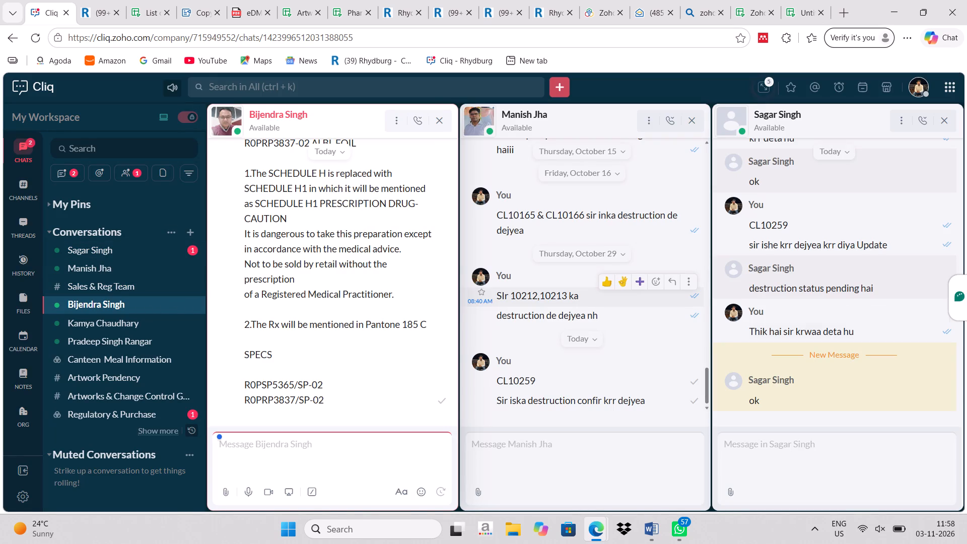
scroll(264, 318, up, 3)
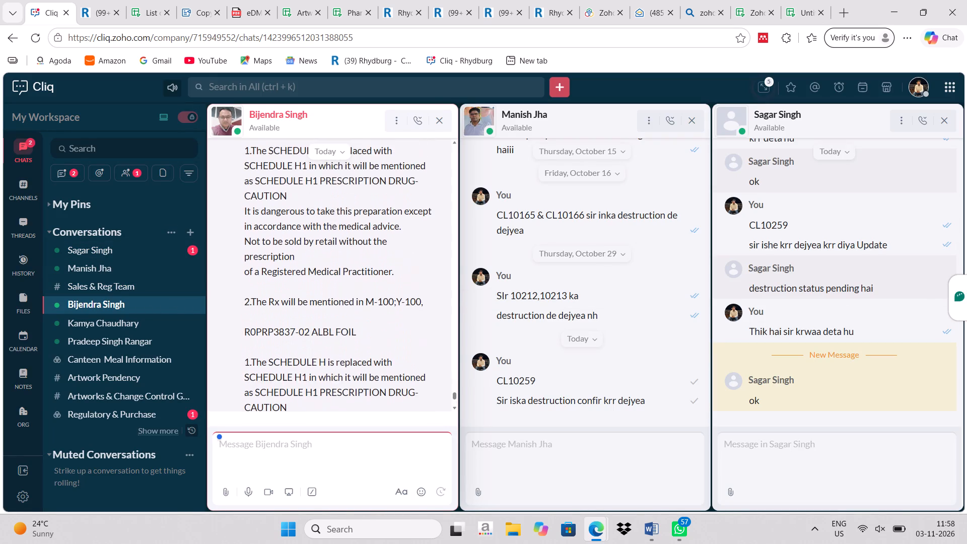
scroll(264, 318, up, 5)
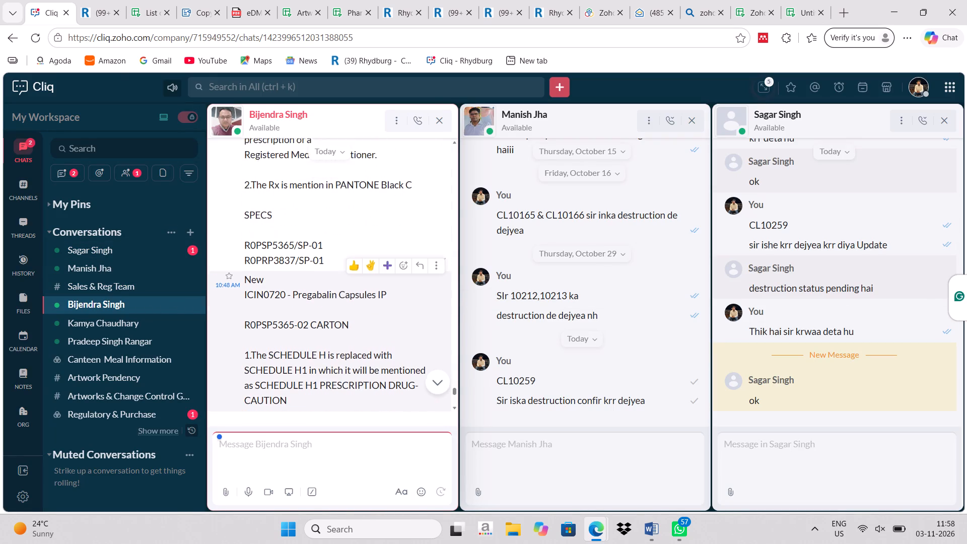
scroll(273, 280, up, 10)
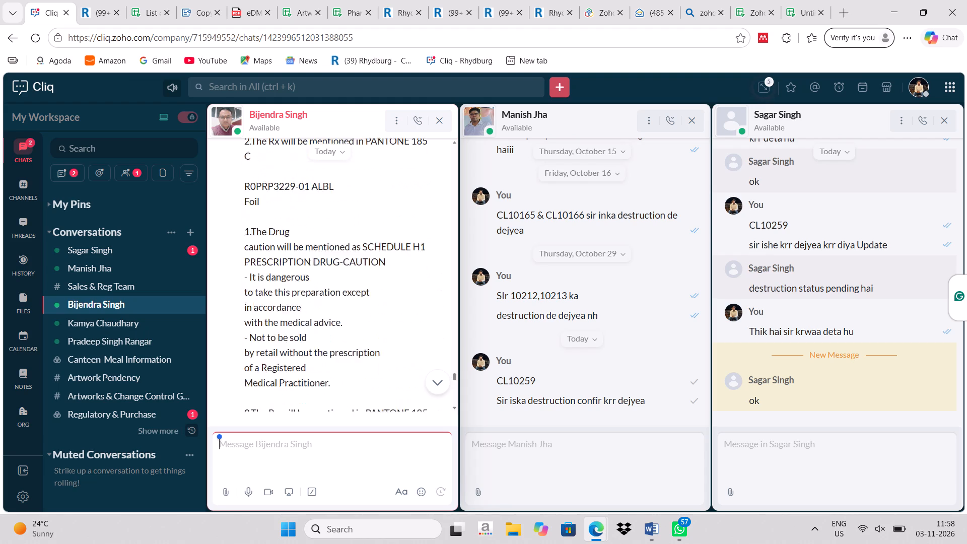
scroll(273, 280, up, 15)
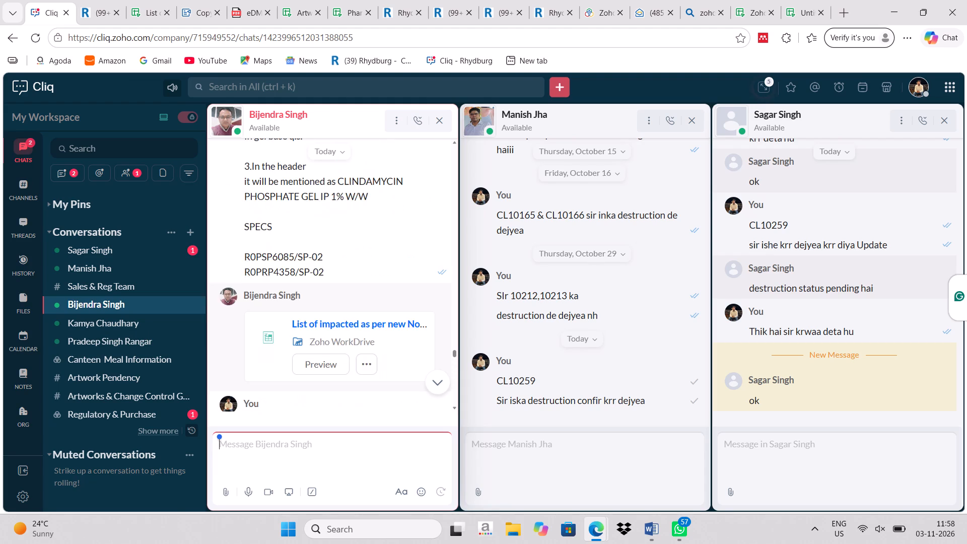
scroll(273, 280, up, 5)
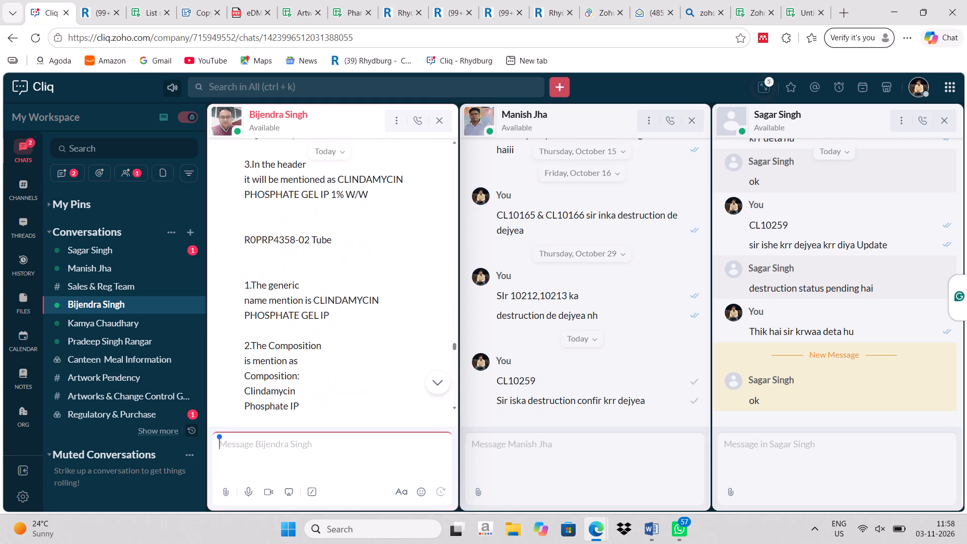
scroll(271, 256, up, 1)
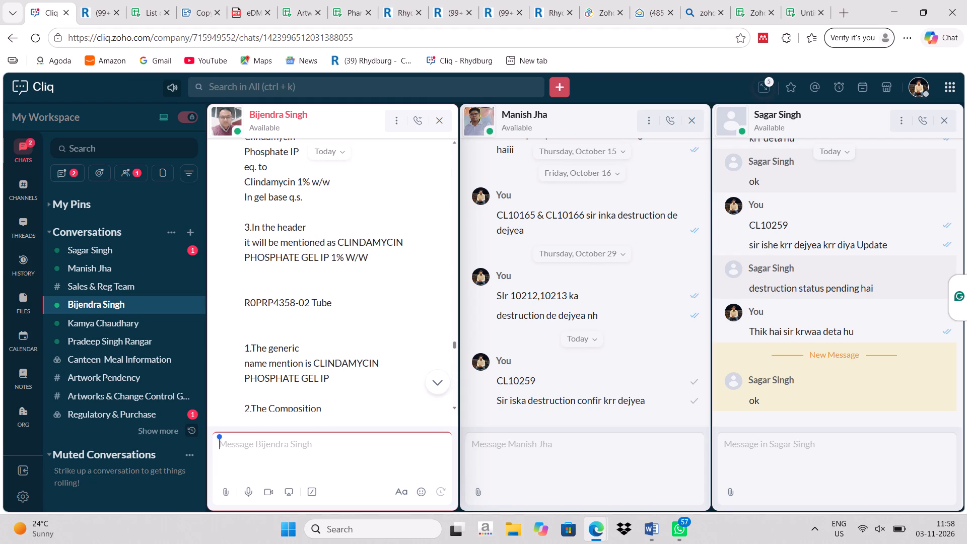
scroll(267, 251, up, 4)
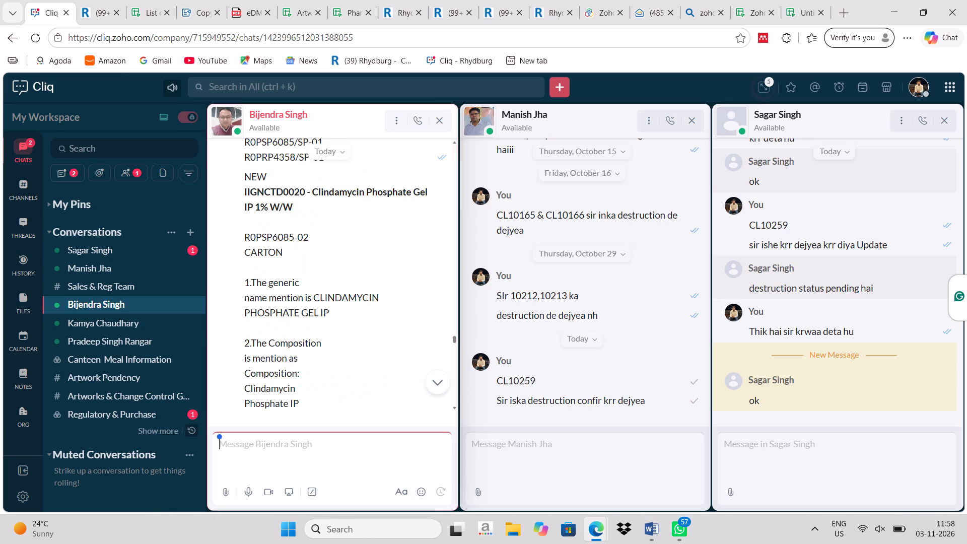
drag(244, 190, 282, 199)
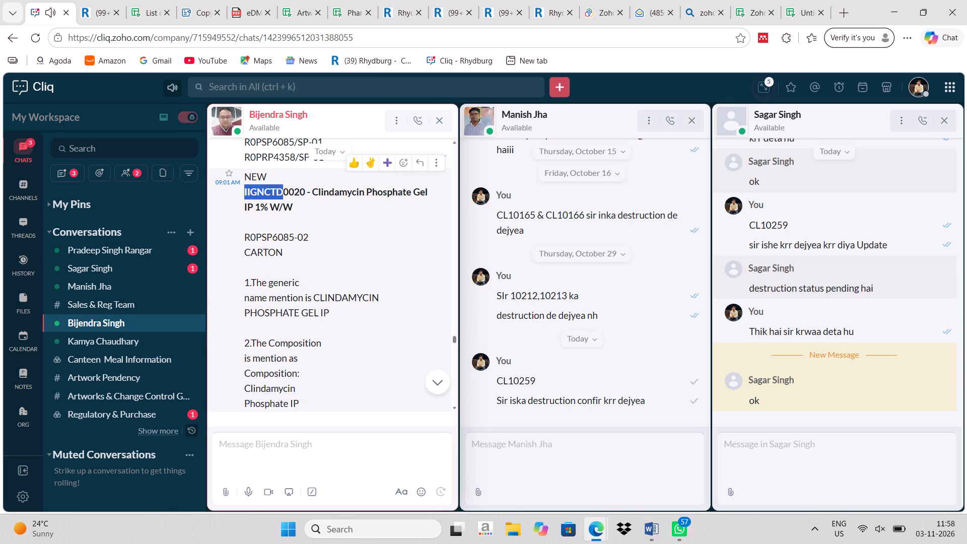
drag(282, 199, 308, 195)
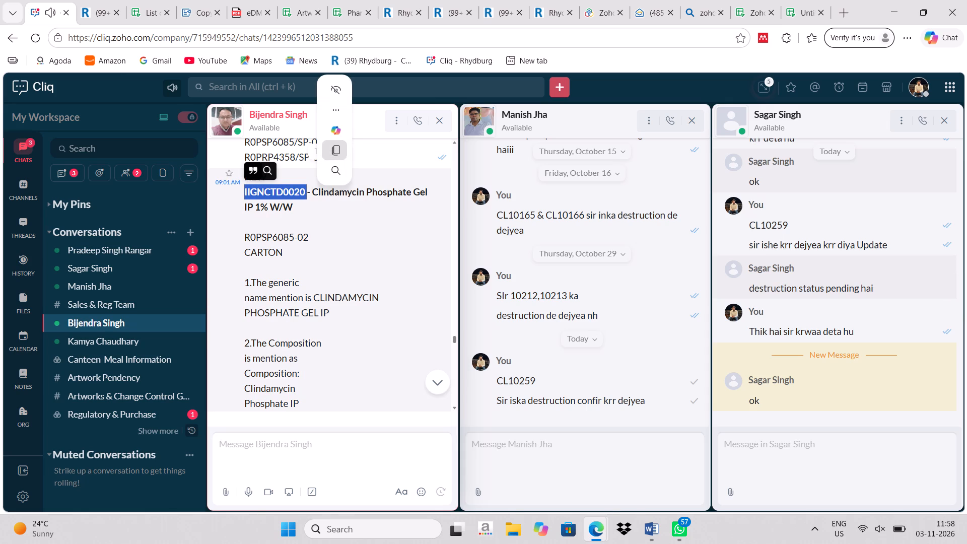
click(334, 151)
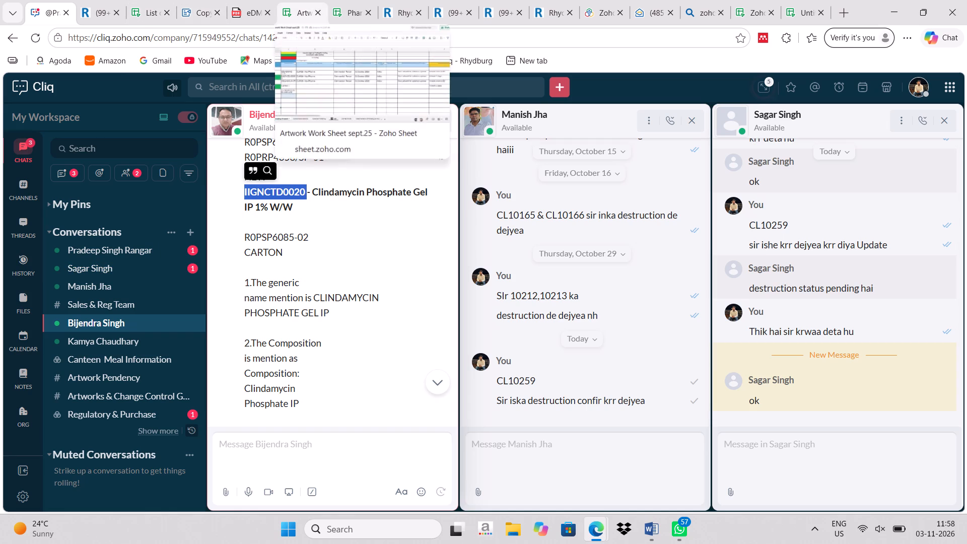
Switch to the "List of impacted as per new Notification" spreadsheet.
click(143, 10)
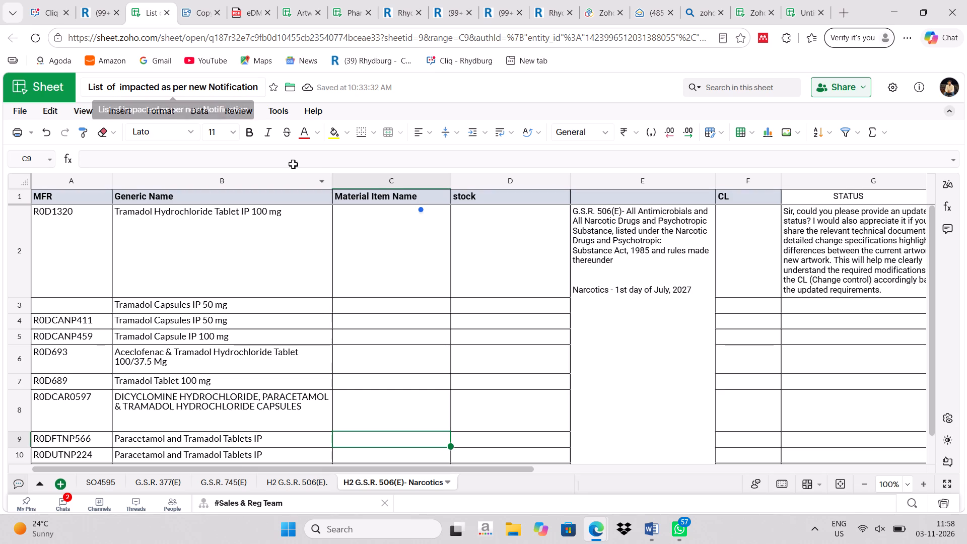
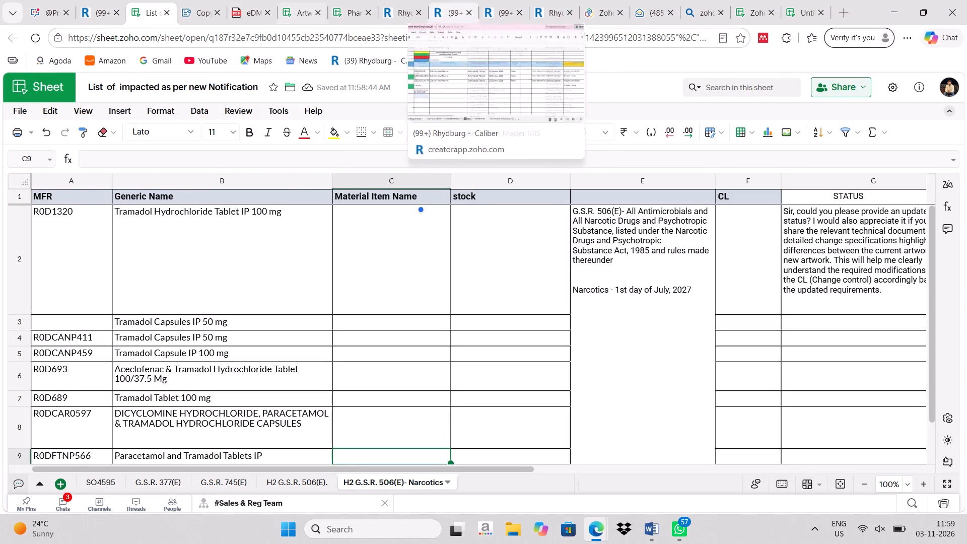
Return to the untitled product table spreadsheet and enter the copied code IIGNCTD0020 as the Clindamycin Phosphate Gel product code in B5.
click(890, 7)
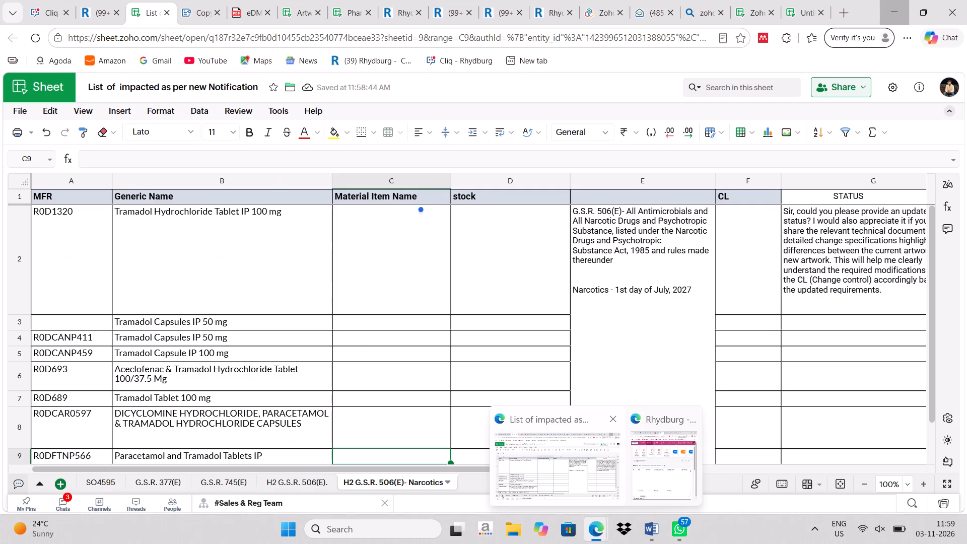
click(578, 458)
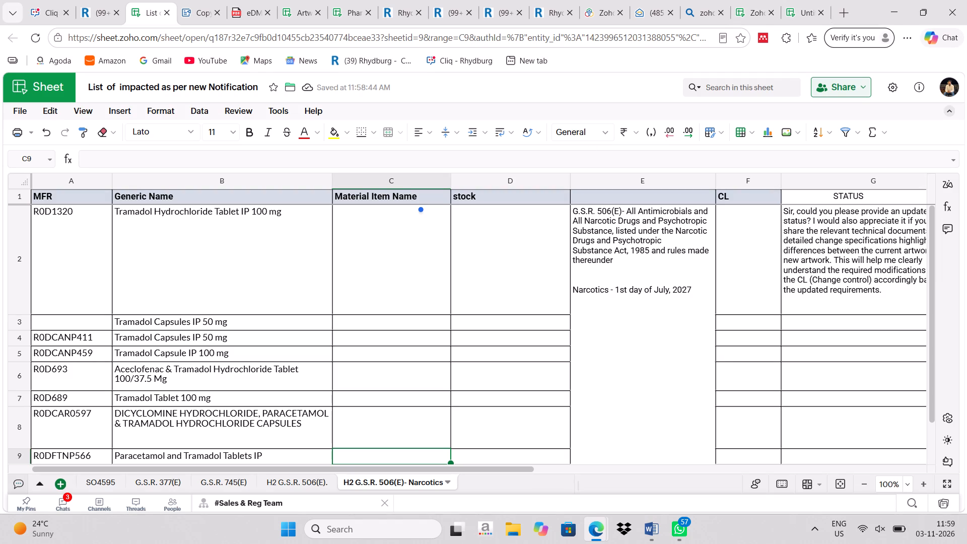
click(793, 5)
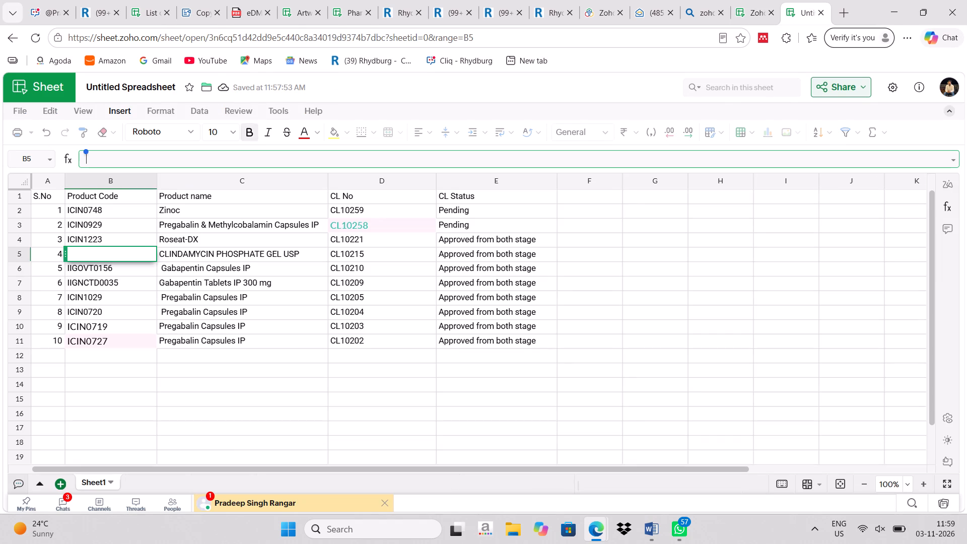
double_click(82, 255)
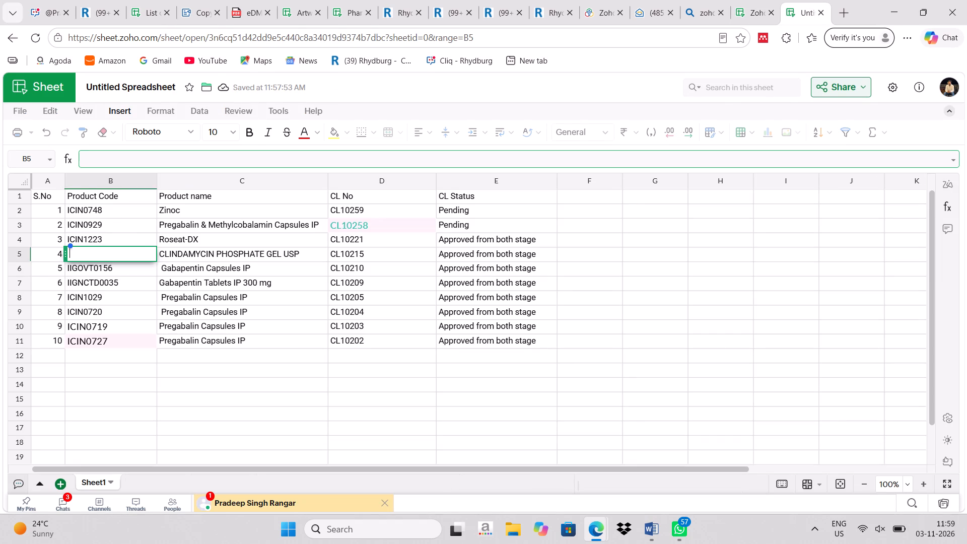
key(ctrl+v)
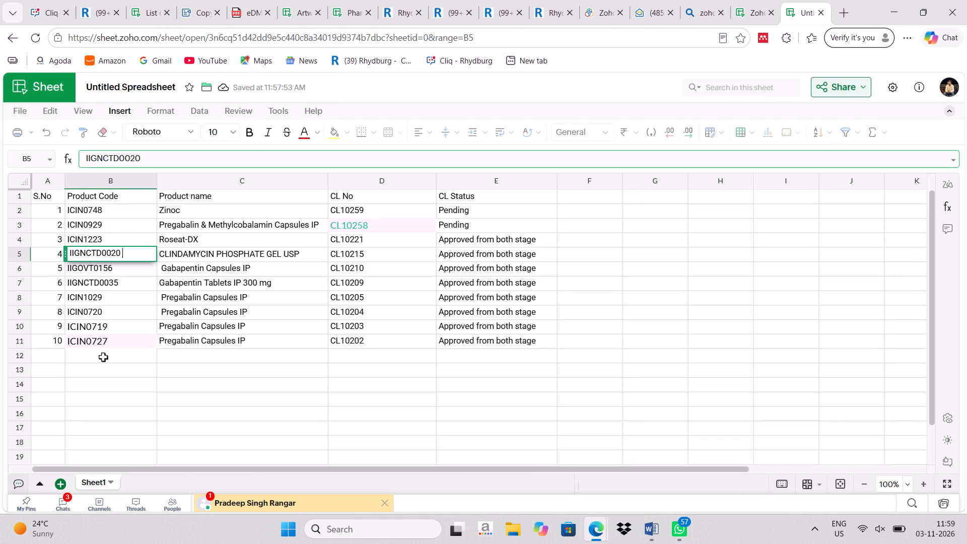
click(104, 371)
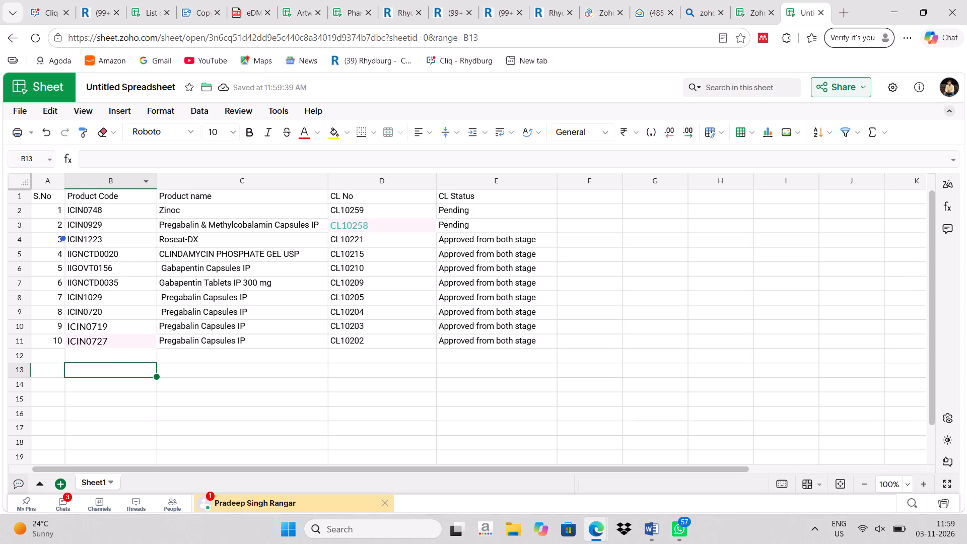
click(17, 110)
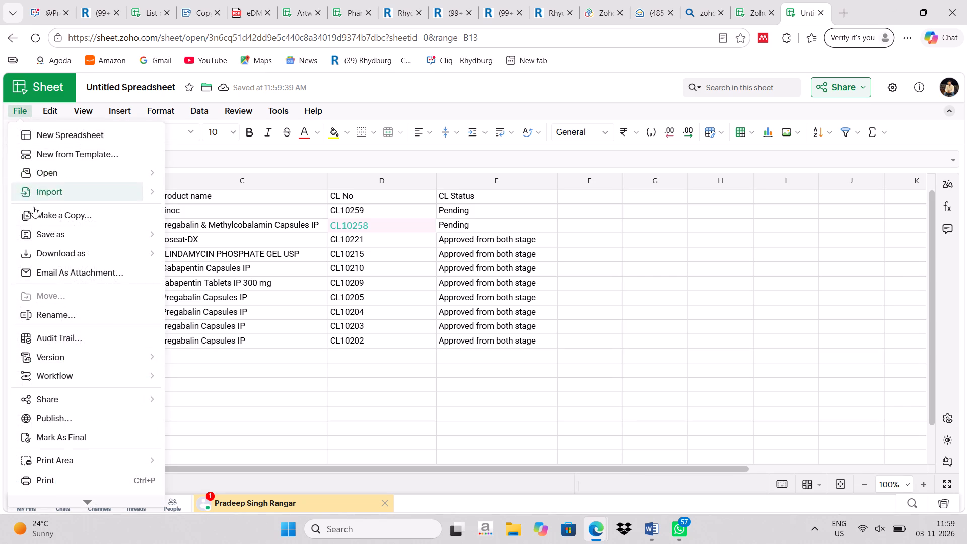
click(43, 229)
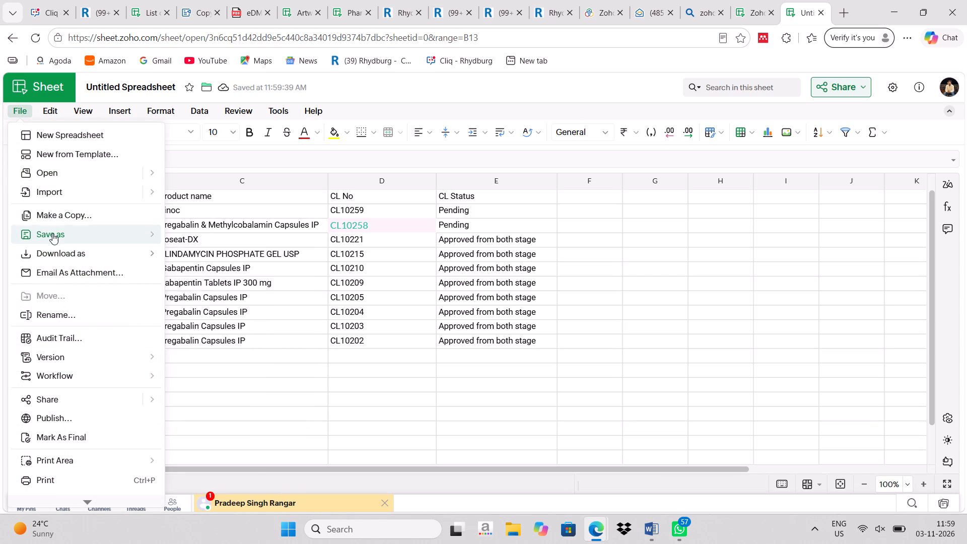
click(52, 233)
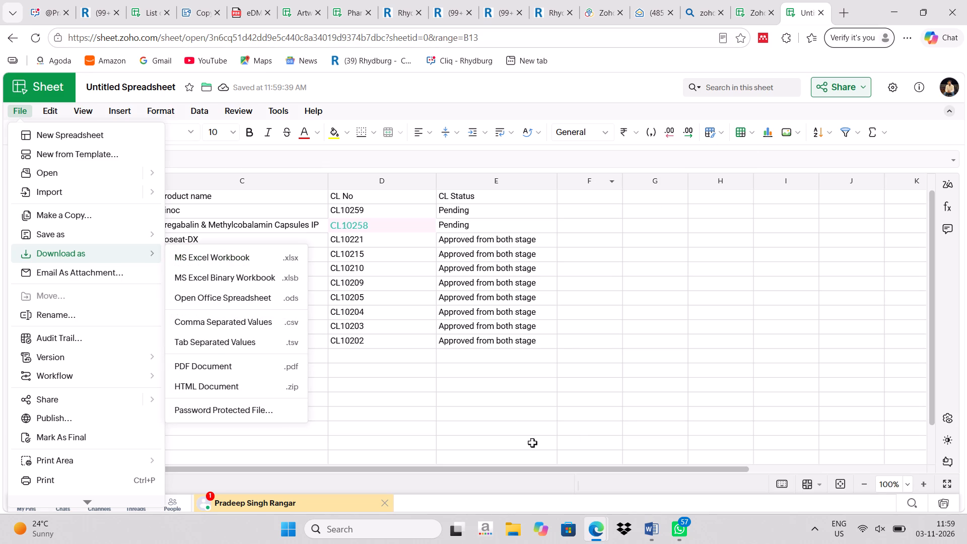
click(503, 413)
Share the untitled spreadsheet with the colleague Bijendra, granting Edit access.
click(833, 86)
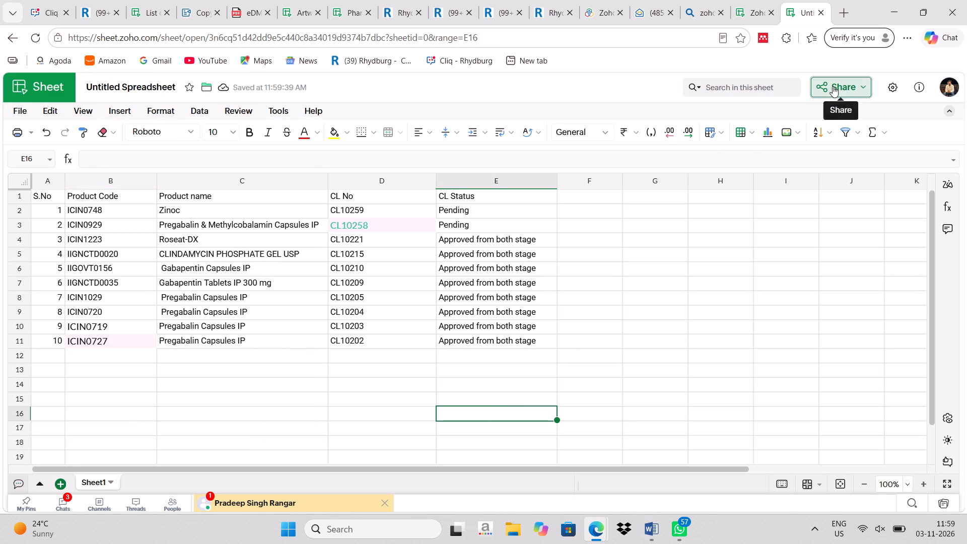
click(921, 116)
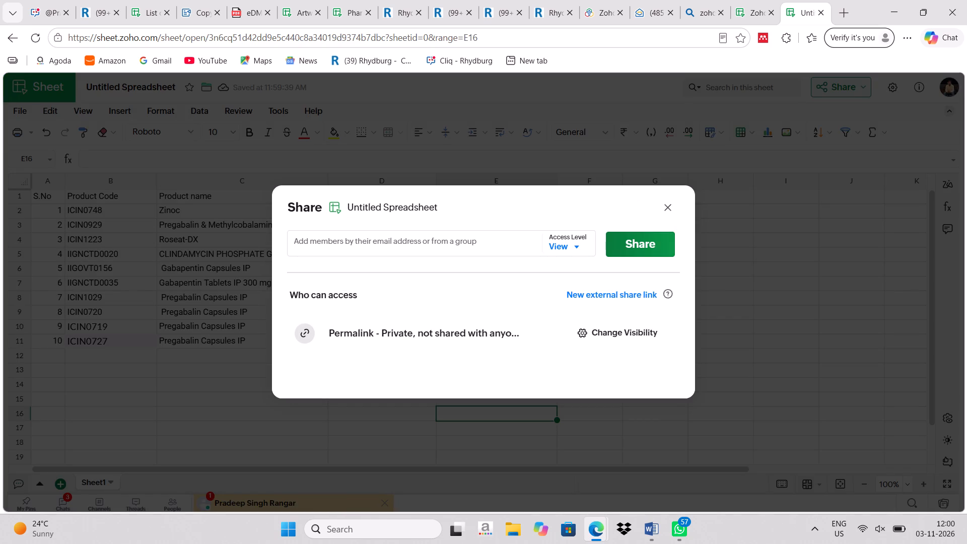
click(569, 251)
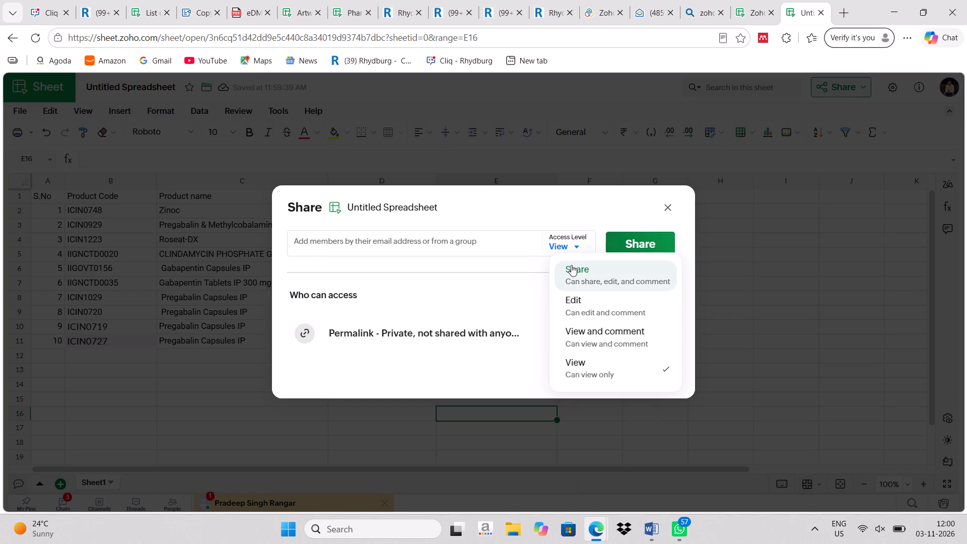
click(579, 298)
click(294, 245)
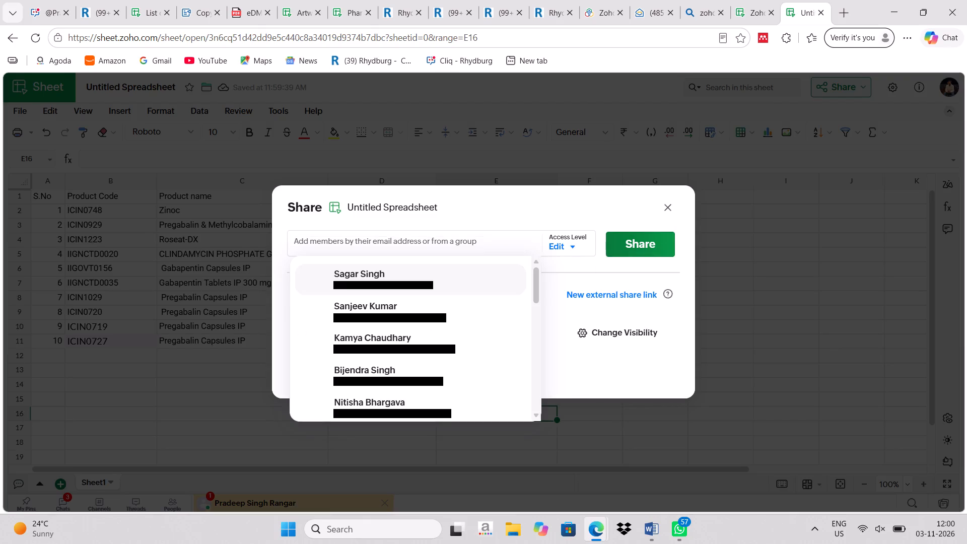
text(Bij)
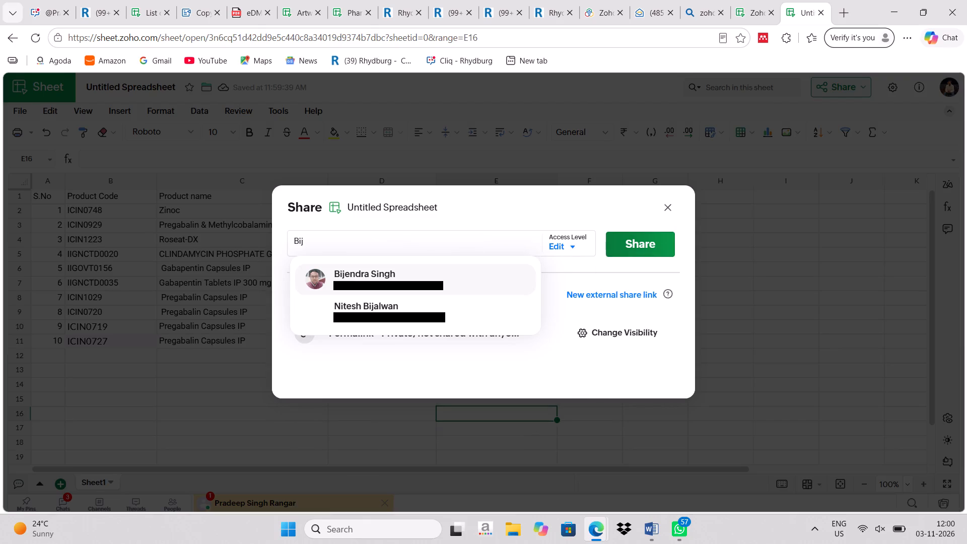
click(346, 286)
click(642, 235)
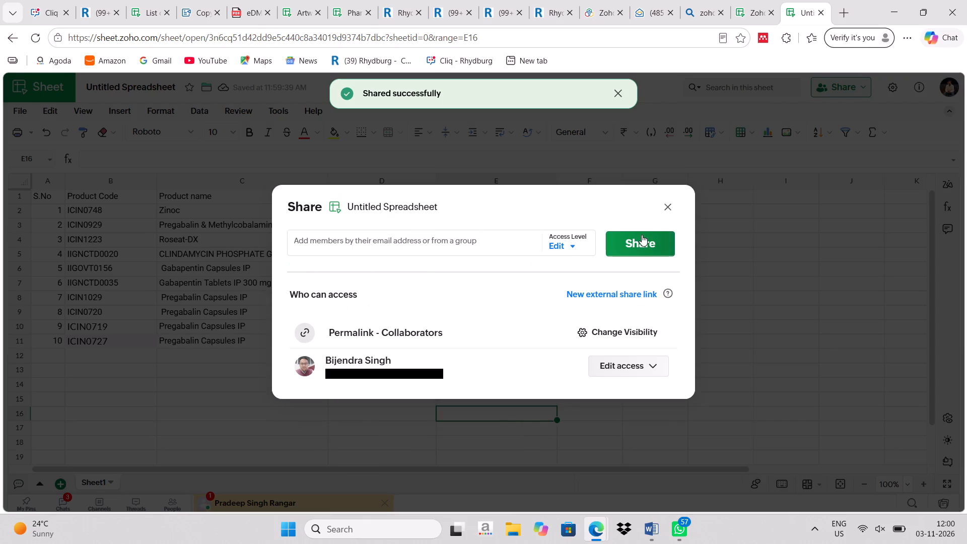
Switch to Cliq, open Pradeep's chat with the new message about the H2 warning, and draft the partial reply "SIR MUJHE H2 WAR".
click(38, 7)
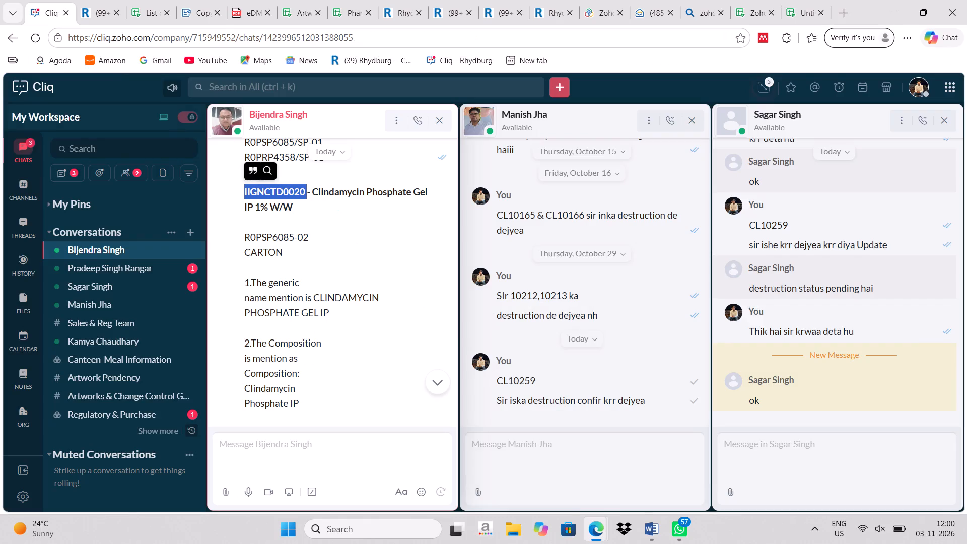
click(91, 264)
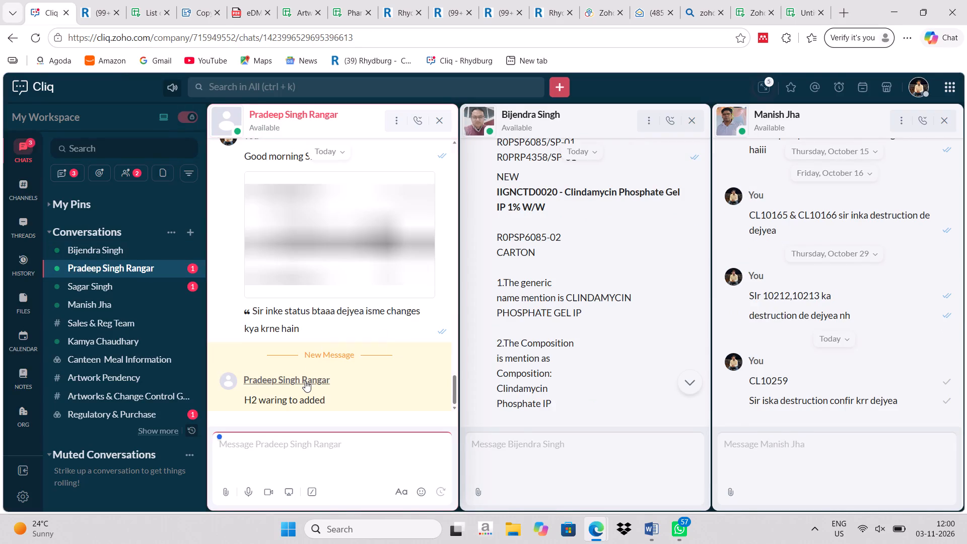
scroll(305, 381, down, 1)
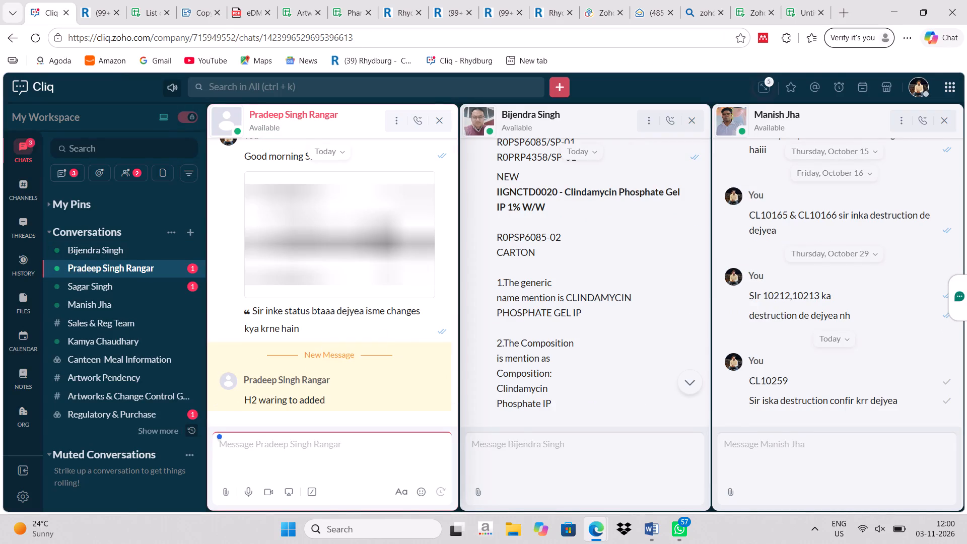
text(SIR)
key(space)
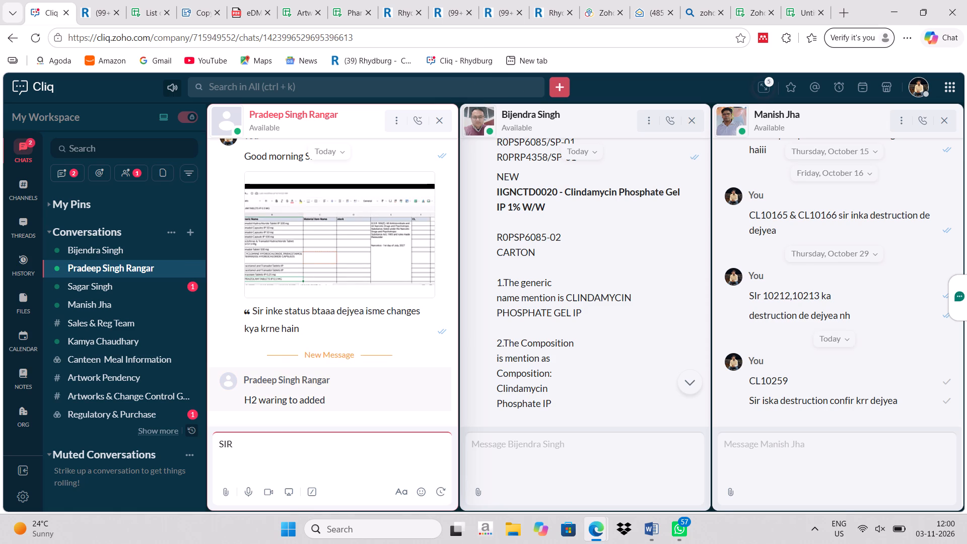
text(MUJHE HZ)
key(BackSpace)
text(2W)
key(BackSpace)
key(w)
key(BackSpace)
key(space)
text(WAR)
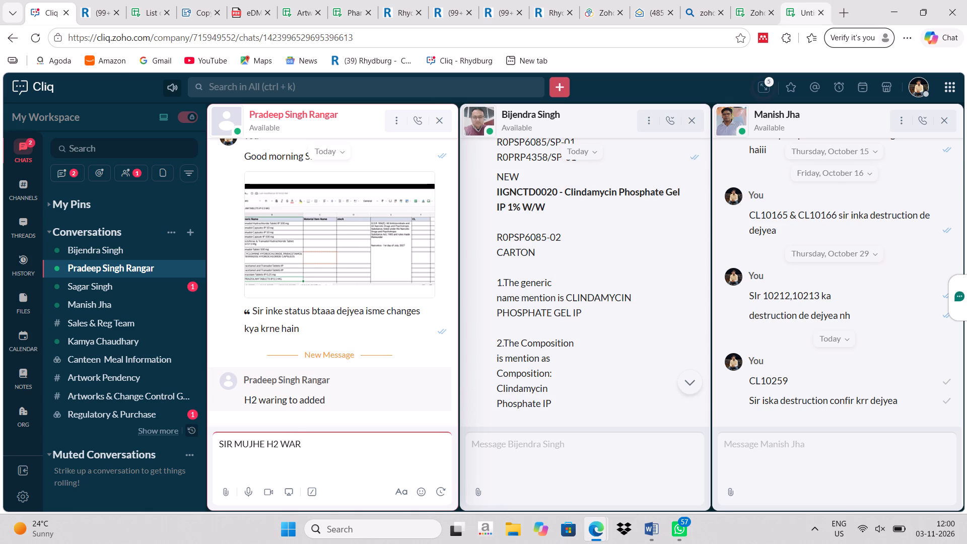
Search the web in a new tab for "WHAT IS H2 WARNING ON CARTON" and look through the results.
click(843, 12)
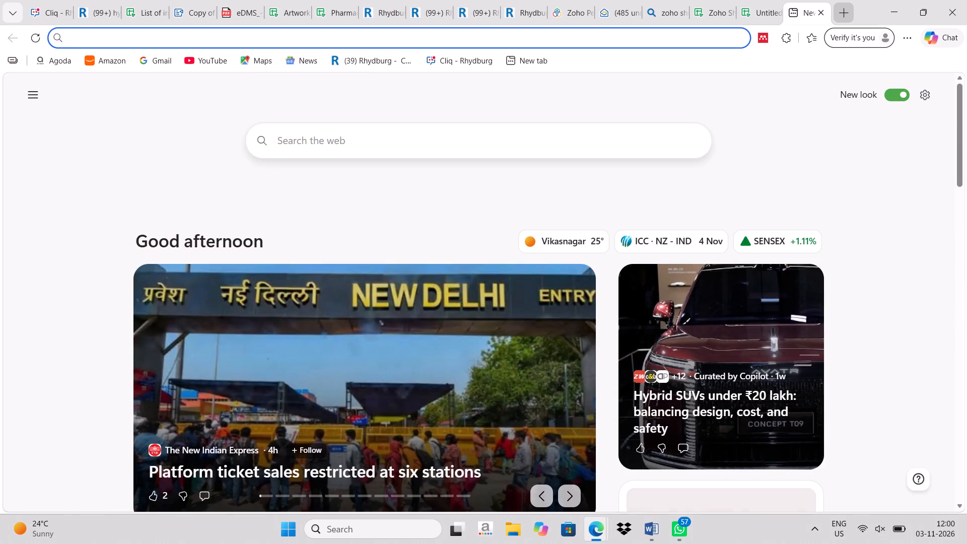
text(WHAT IS H2 WARNING)
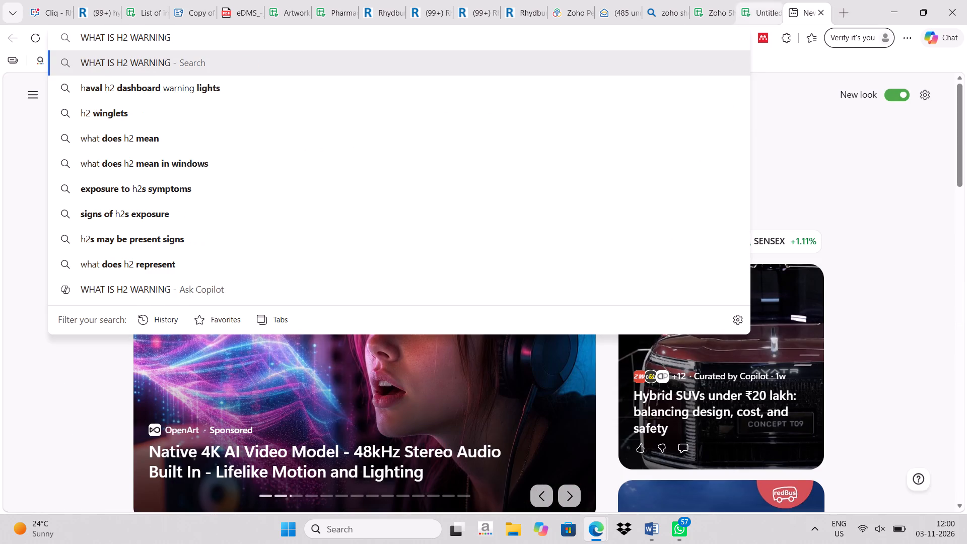
key(space)
text(ON CARTON)
key(space)
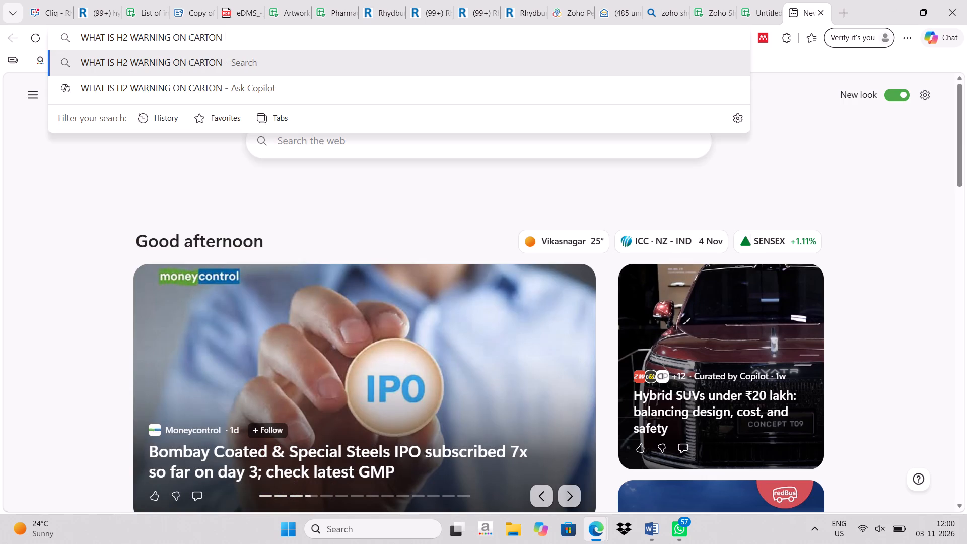
key(Return)
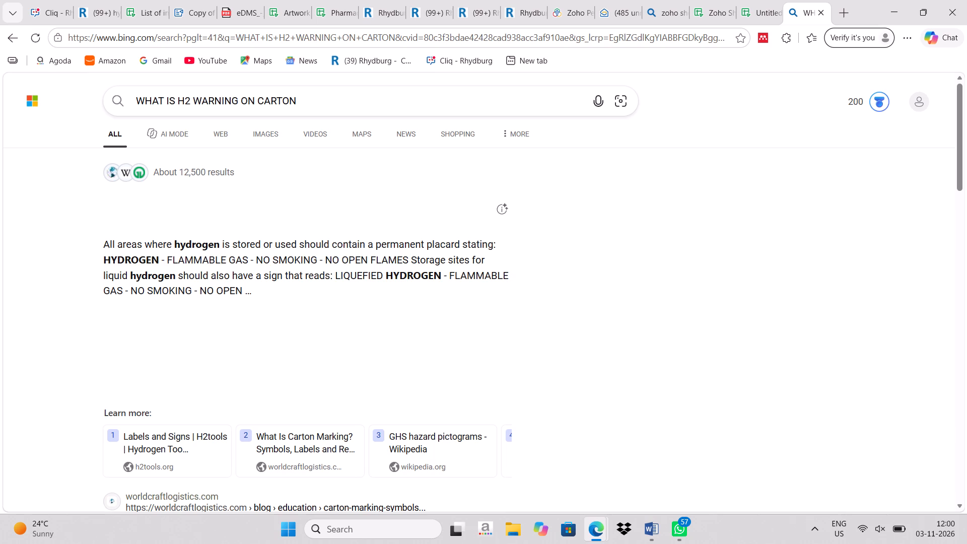
scroll(424, 331, down, 1)
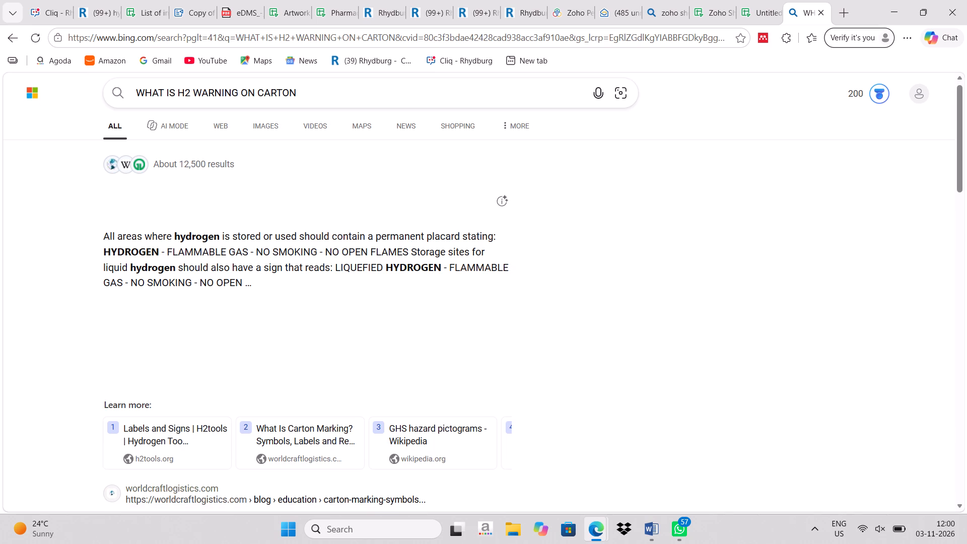
scroll(424, 331, down, 2)
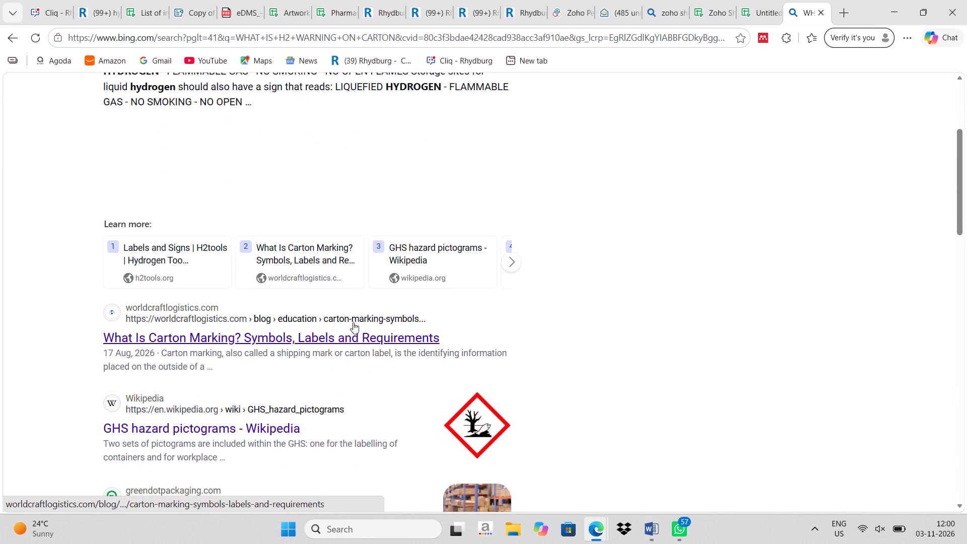
scroll(354, 322, up, 9)
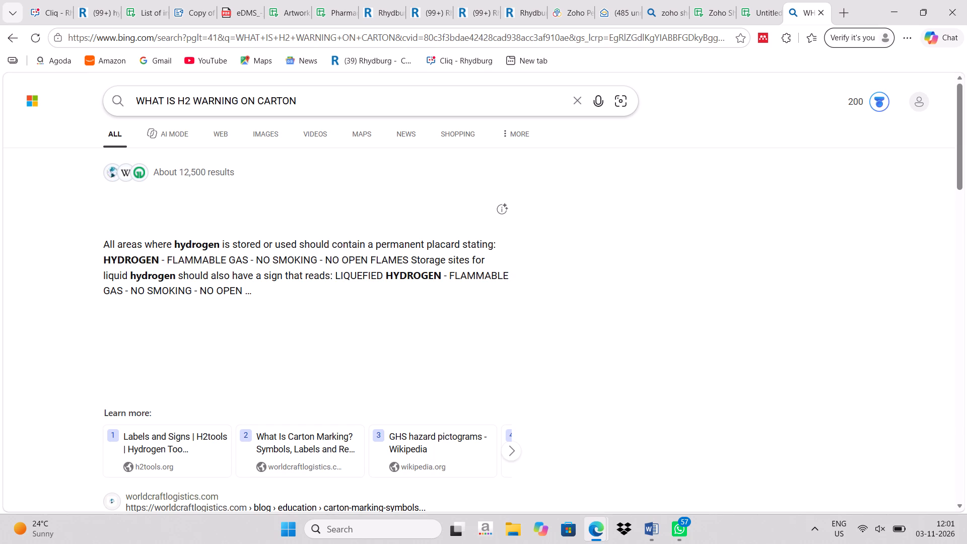
Refine the web search to "WHAT IS H2 WARNING IN PHARM industry".
click(305, 96)
key(BackSpace)
key(BackSpace)
key(BackSpace)
key(BackSpace)
key(BackSpace)
key(BackSpace)
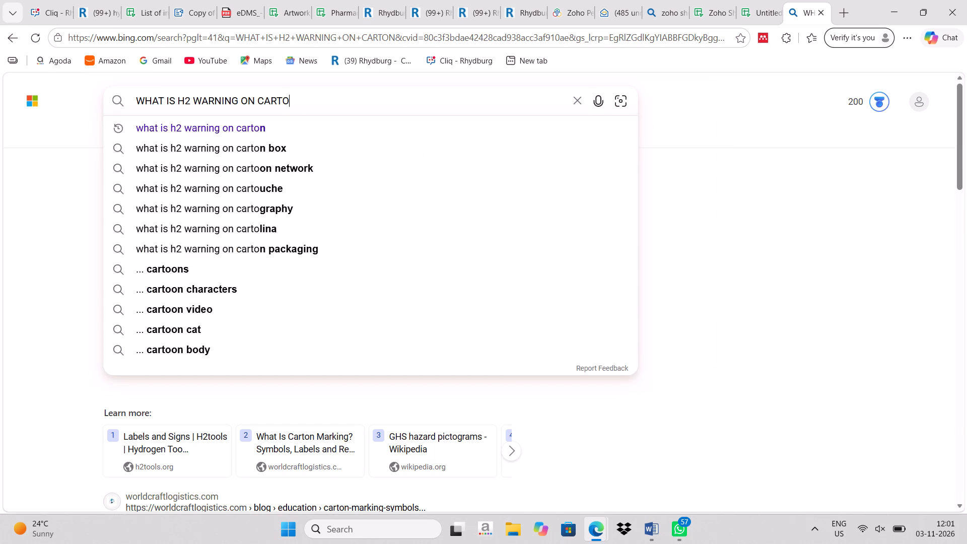
key(BackSpace)
key(BackSpace)
key(BackSpace)
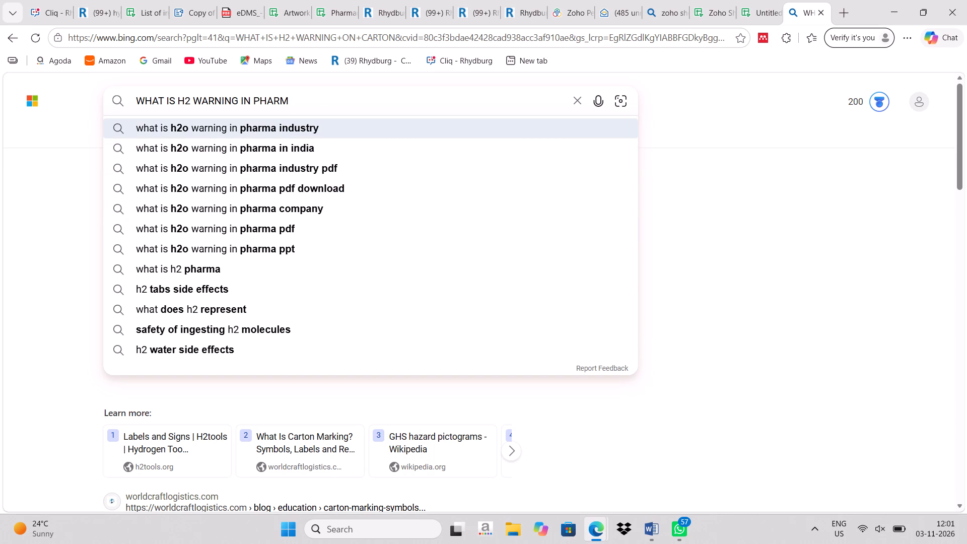
text(industry)
key(Return)
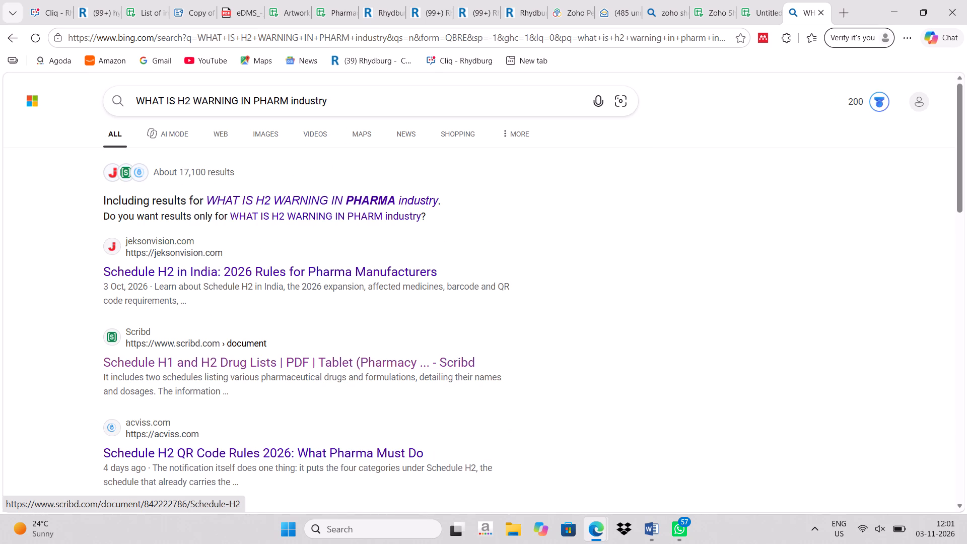
Open the jeksonvision.com article on Schedule H2 in India and read its compliance timeline and labelling requirements.
click(264, 270)
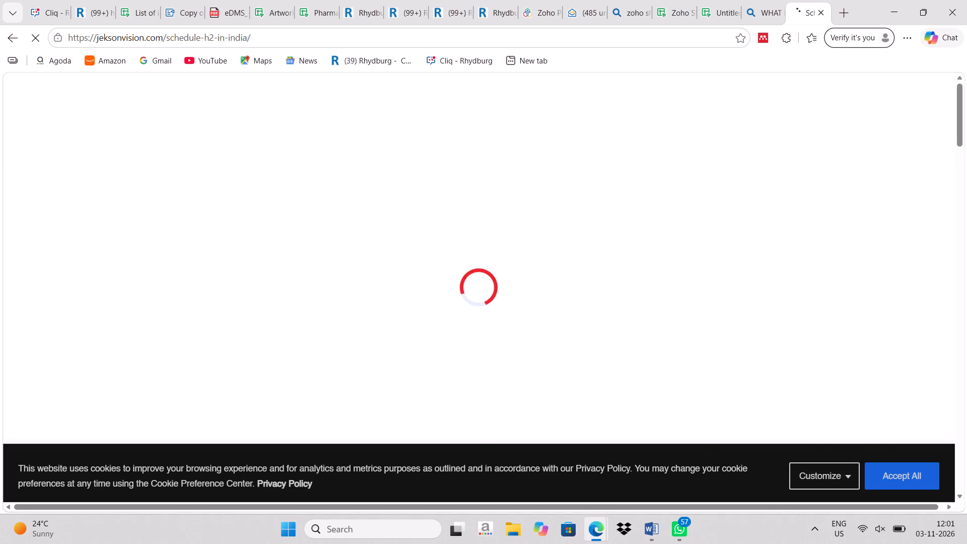
scroll(367, 250, down, 5)
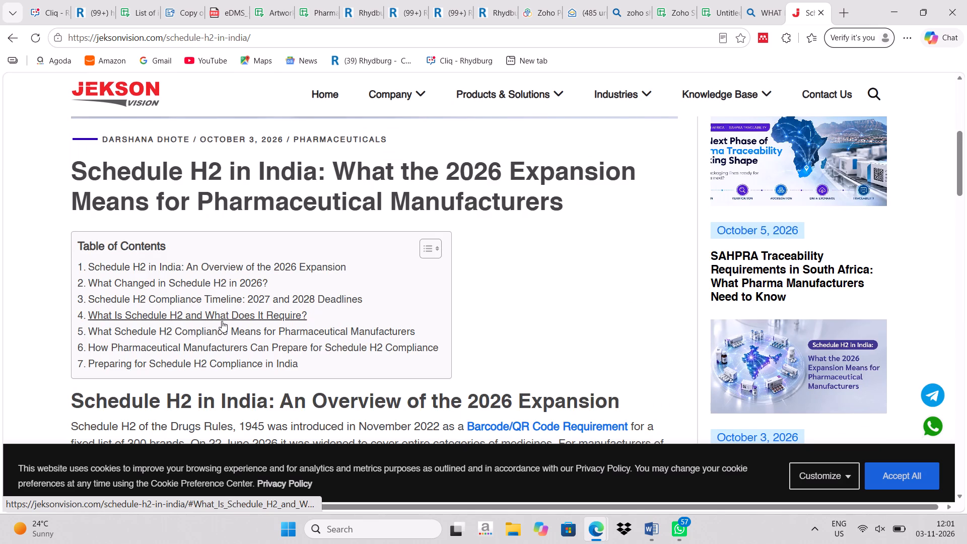
scroll(229, 326, down, 9)
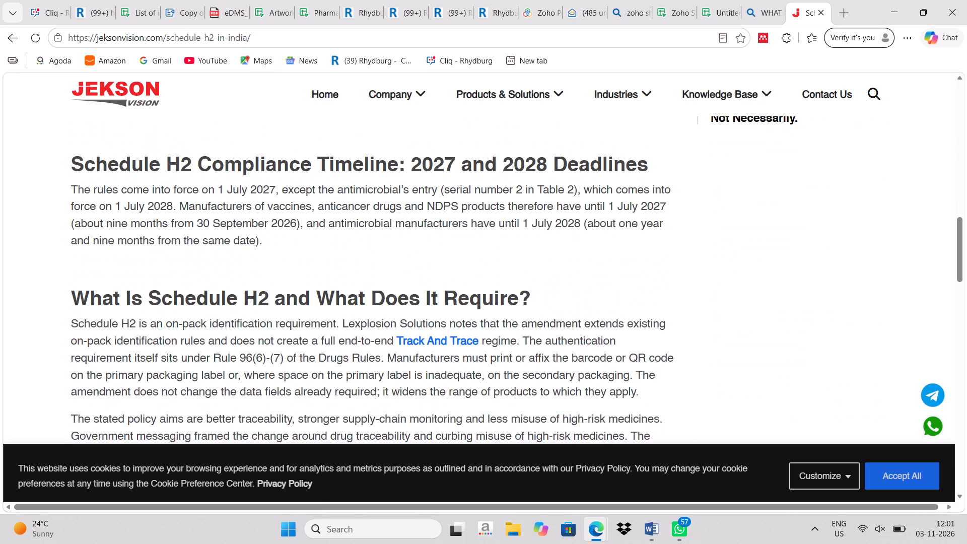
scroll(239, 321, down, 6)
scroll(230, 265, up, 1)
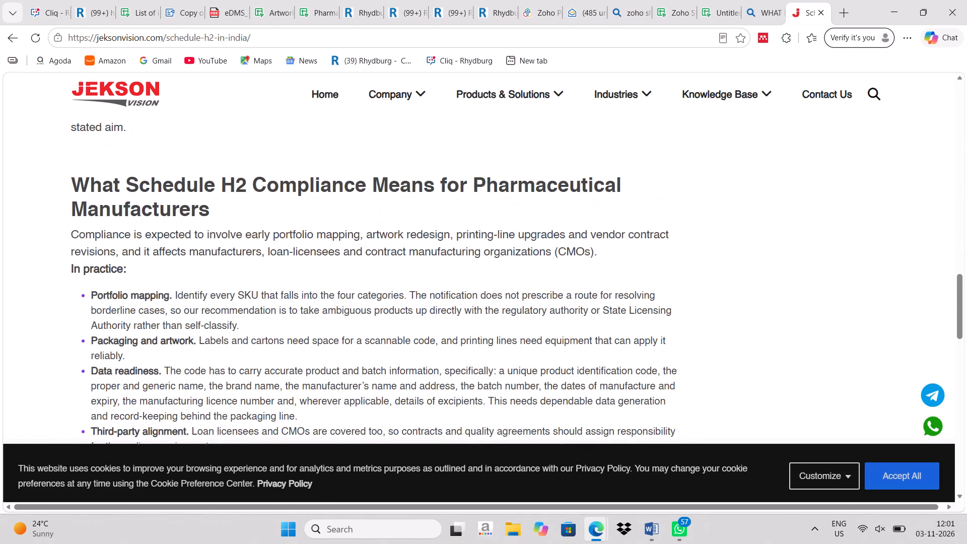
scroll(230, 265, down, 3)
In Pradeep's Cliq chat, replace the draft with "Sir H2 warning excel sheet mea update krr dejyea mujhe nahi miil rhaaa", send it and close the chat.
click(51, 13)
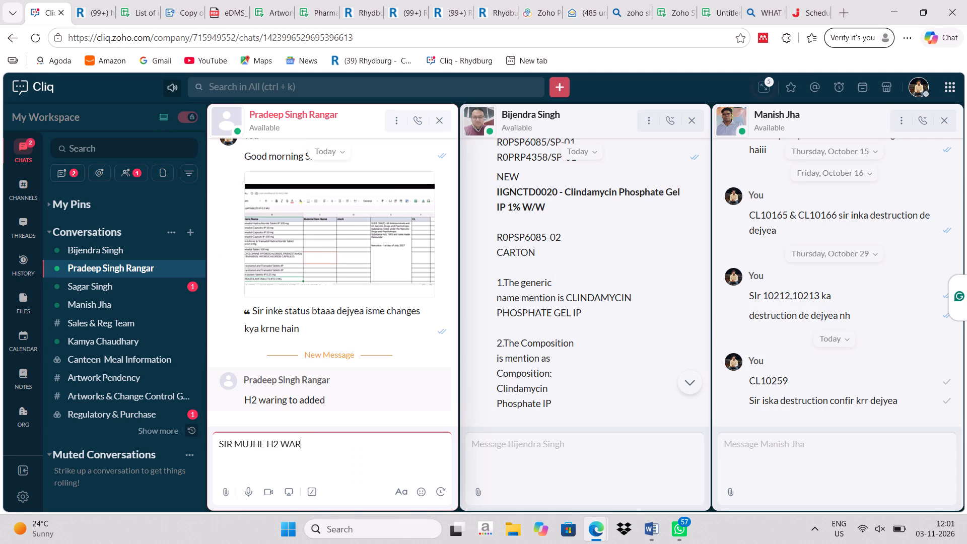
text(nig)
key(space)
key(BackSpace)
key(BackSpace)
key(BackSpace)
key(BackSpace)
key(BackSpace)
key(BackSpace)
key(BackSpace)
key(BackSpace)
key(BackSpace)
key(BackSpace)
key(BackSpace)
key(BackSpace)
key(BackSpace)
key(BackSpace)
key(BackSpace)
key(BackSpace)
key(BackSpace)
key(BackSpace)
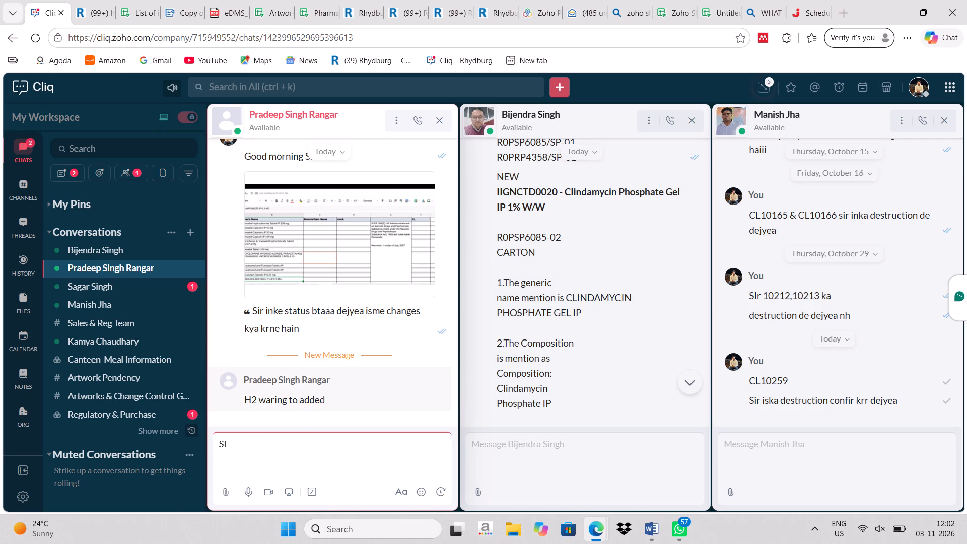
text(r)
key(space)
key(BackSpace)
key(BackSpace)
key(BackSpace)
text(ir)
key(space)
text(H2 warning)
key(space)
text(exce;)
key(BackSpace)
text(l sheet mea update krr dejyea mujhe)
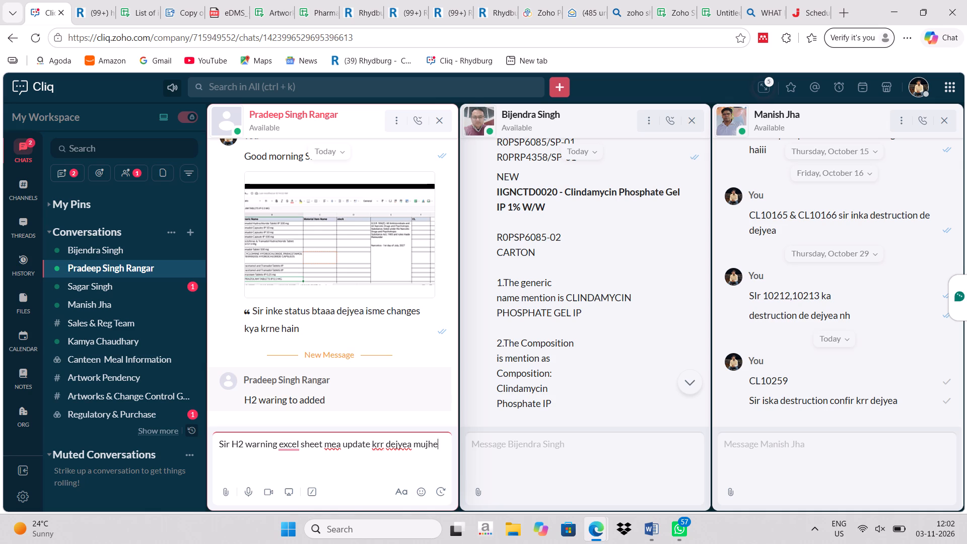
key(space)
text(nahi miil rhaaa)
key(space)
key(Return)
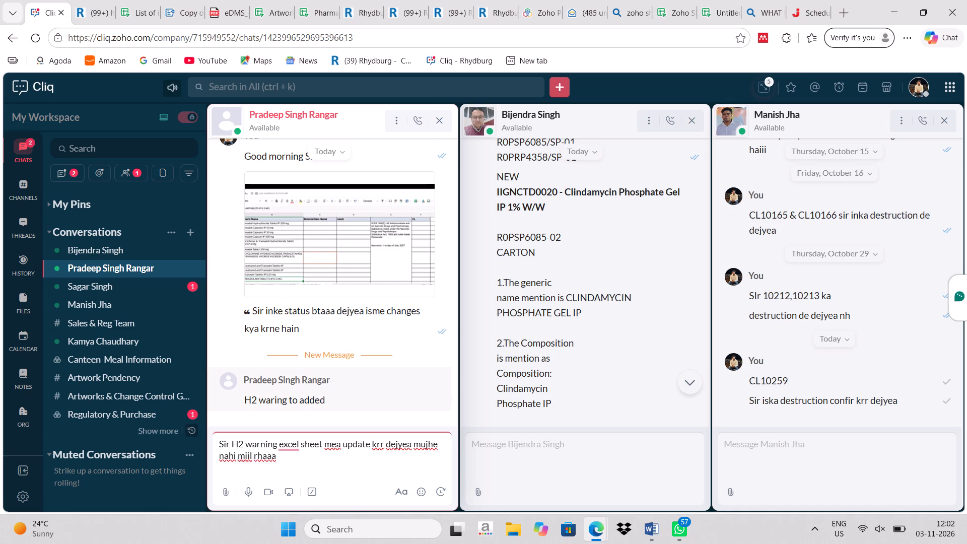
click(443, 122)
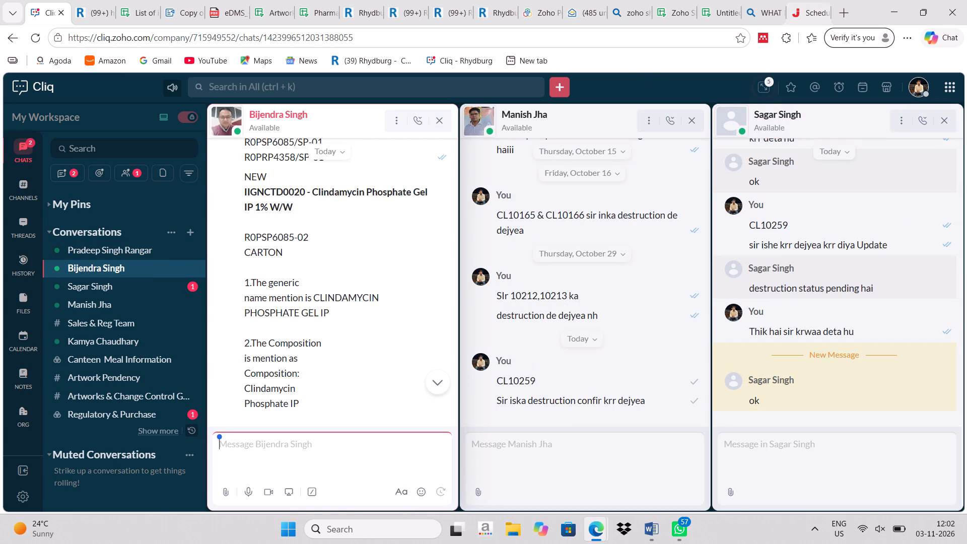
Search the web in a new tab for "What is schedule H2 warning" and look through the results.
click(842, 15)
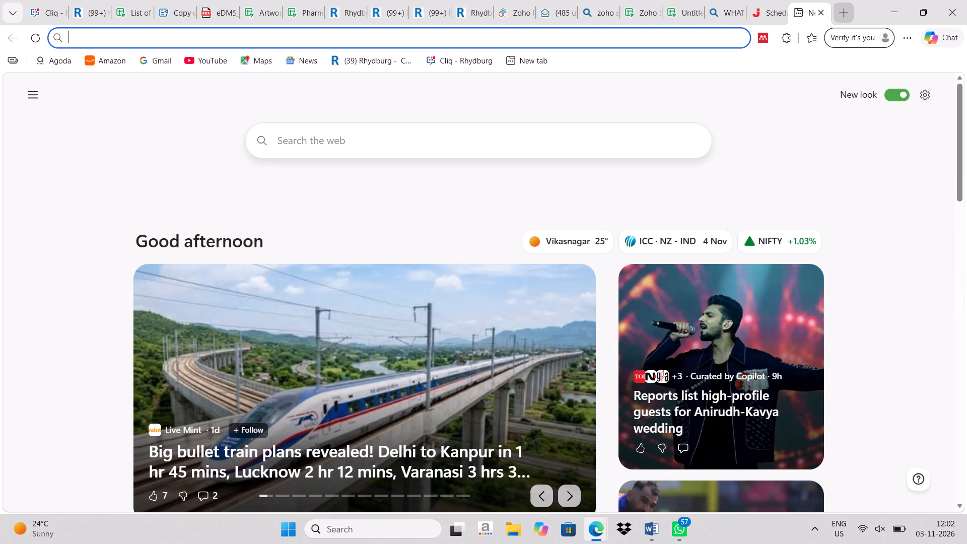
text(What is schedulwe)
key(BackSpace)
key(BackSpace)
text(e H2 warning)
key(Return)
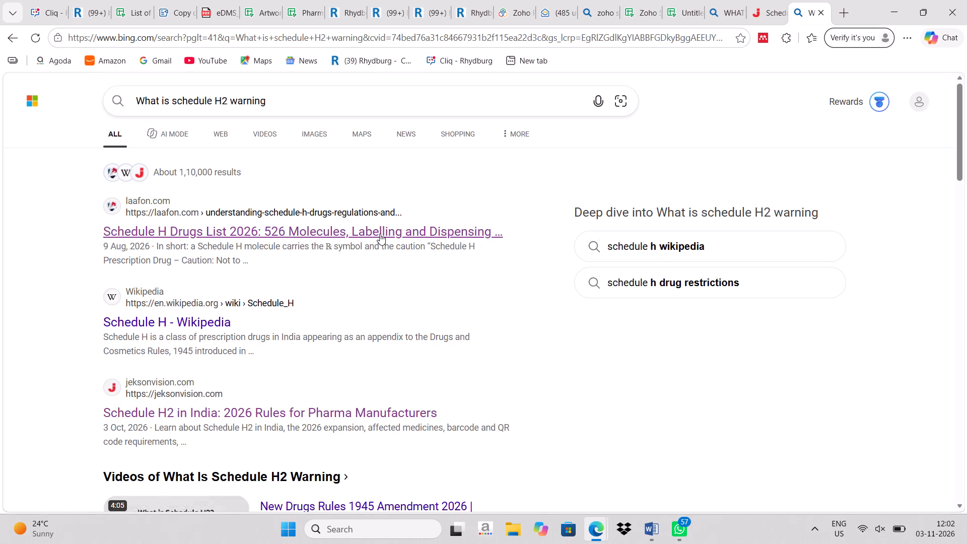
scroll(407, 313, down, 5)
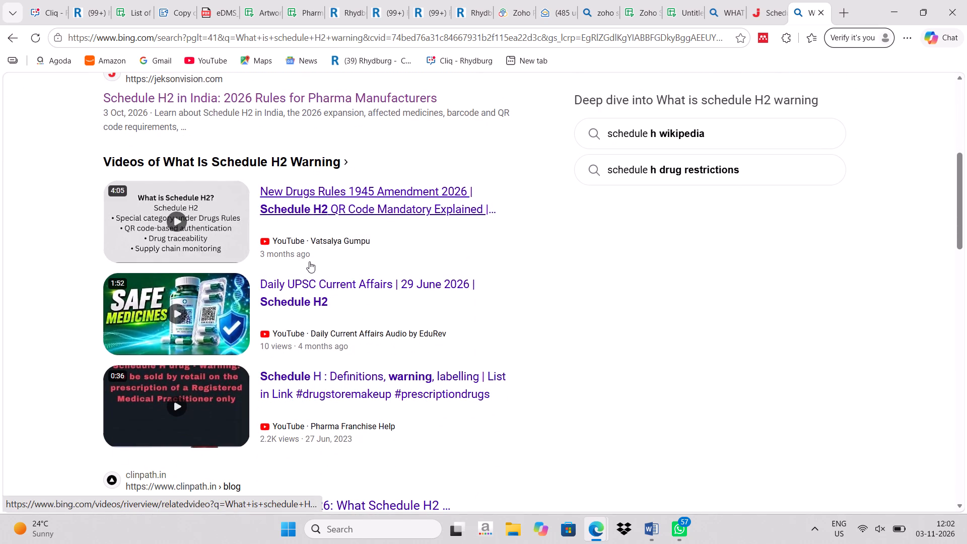
scroll(288, 288, down, 5)
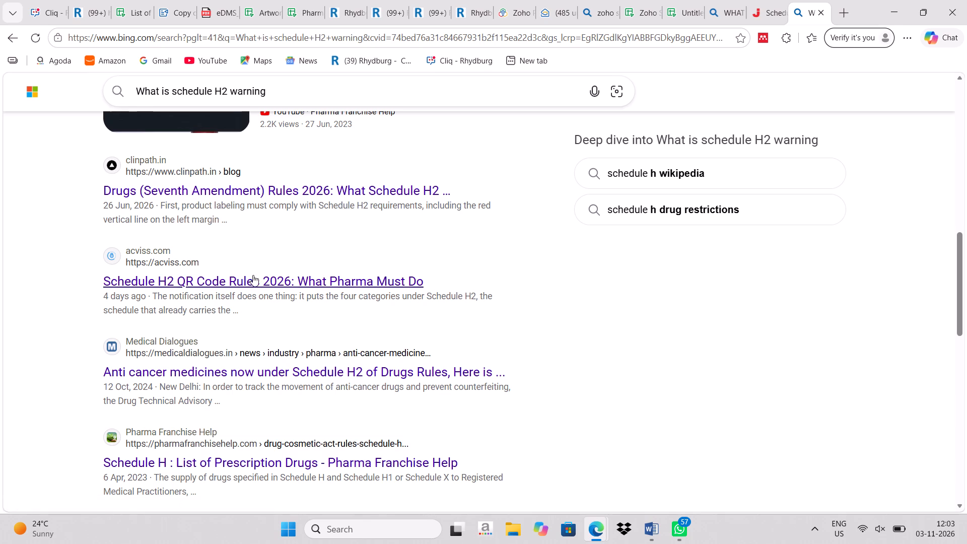
scroll(350, 346, down, 4)
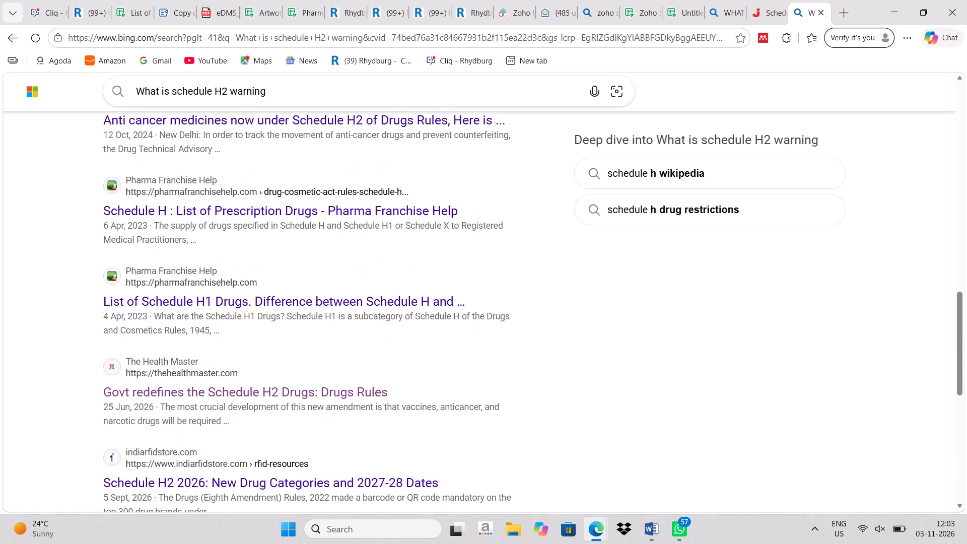
scroll(346, 337, down, 3)
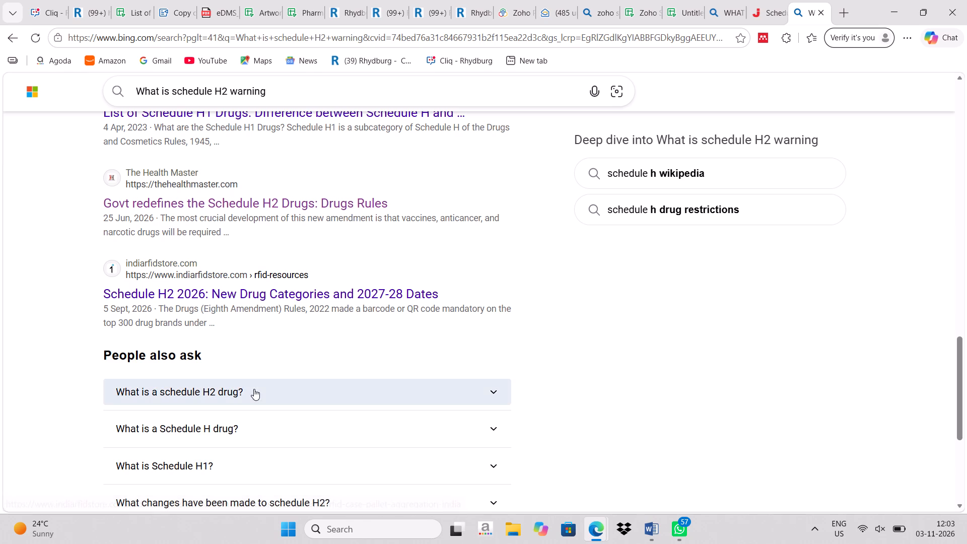
Open the indiarfidstore.com article on Schedule H2 in 2026 and compare its G.S.R. 506(E) section with the Narcotics sheet's notification text.
click(235, 297)
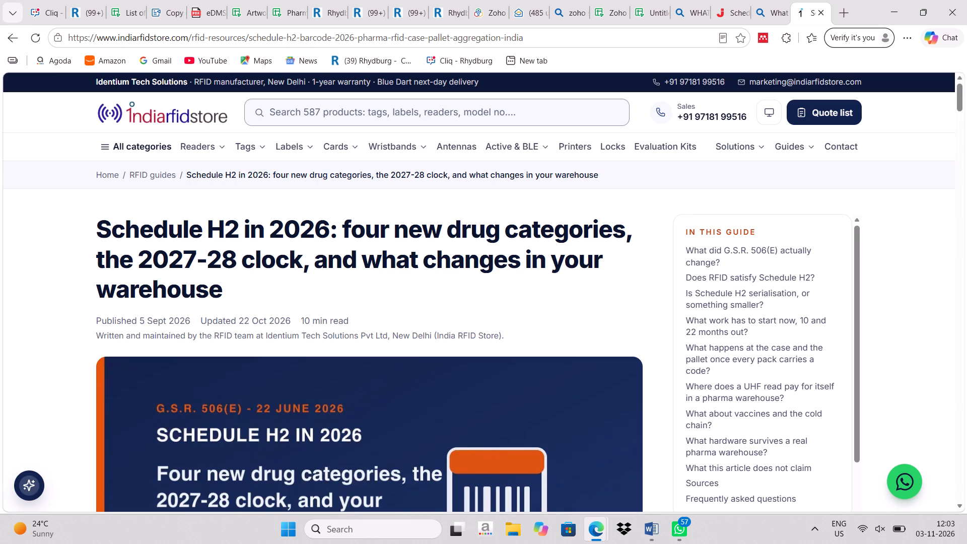
scroll(325, 308, down, 2)
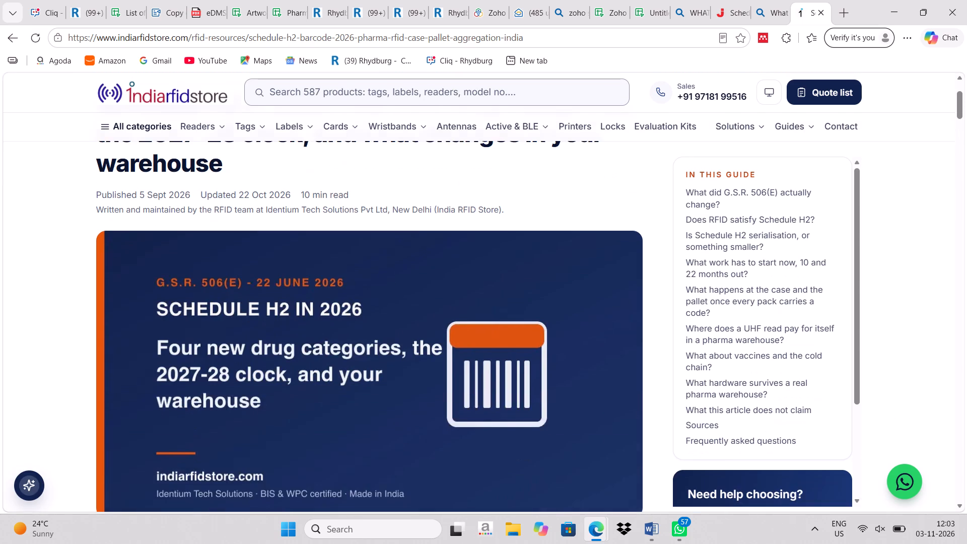
scroll(354, 342, down, 3)
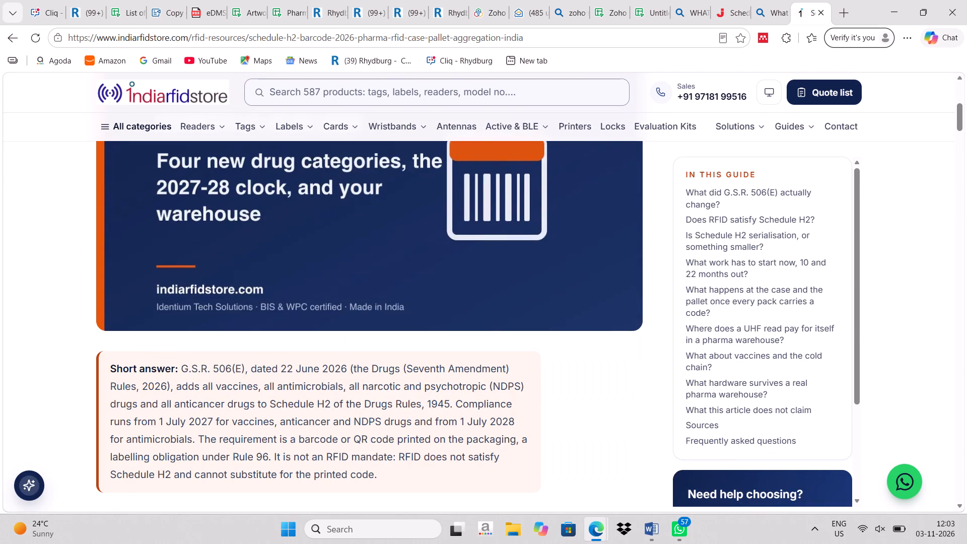
scroll(429, 401, down, 1)
scroll(218, 451, down, 2)
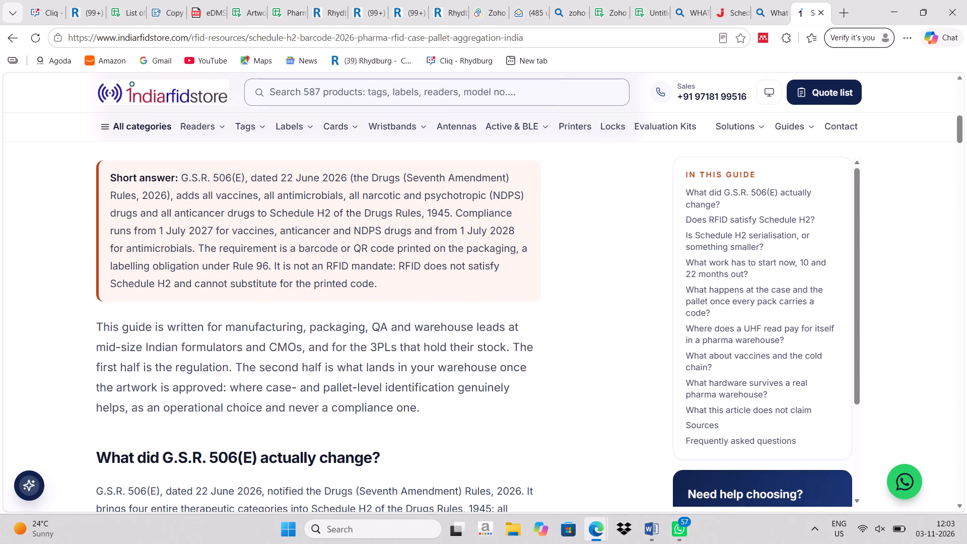
scroll(218, 394, down, 3)
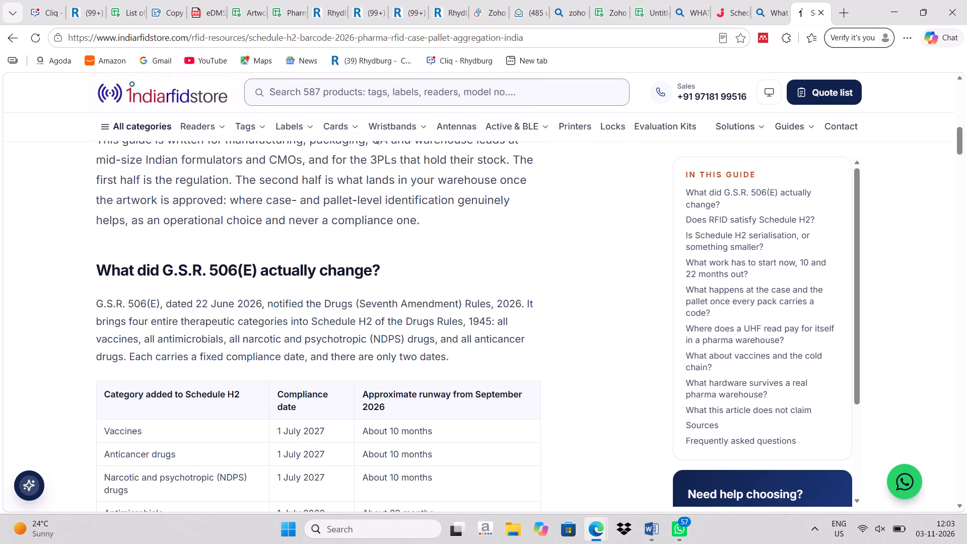
click(122, 3)
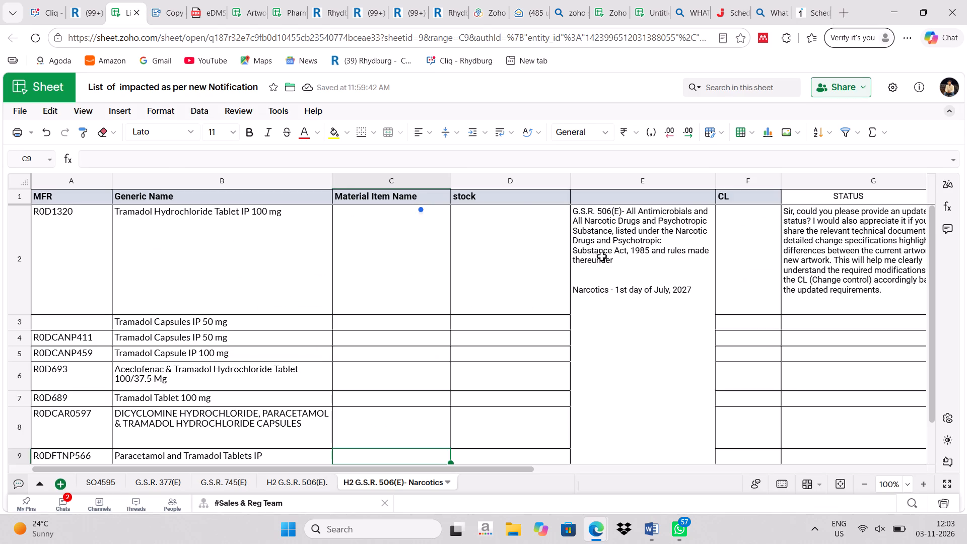
click(815, 6)
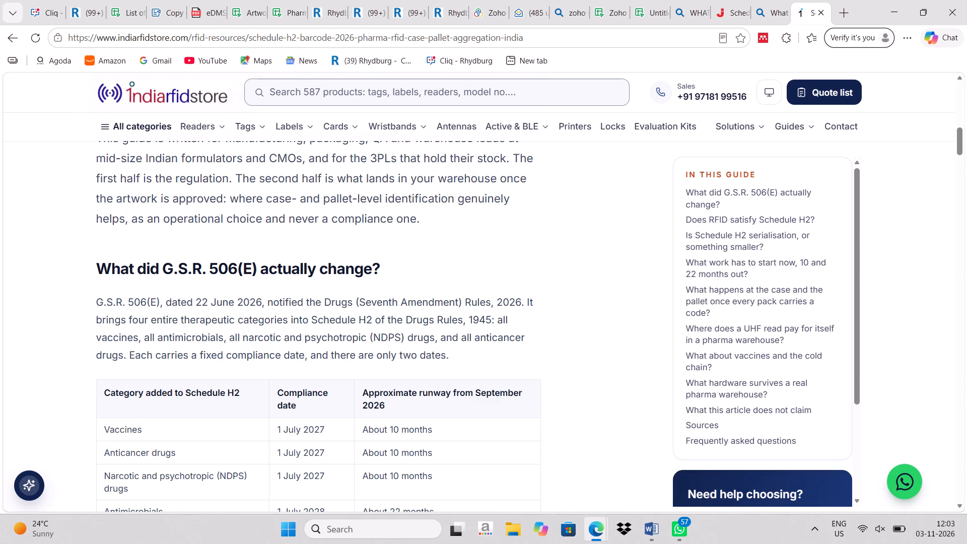
Read the indiarfidstore.com article from the G.S.R. 506(E) category table through to the vaccine and warehouse hardware sections.
scroll(420, 377, down, 2)
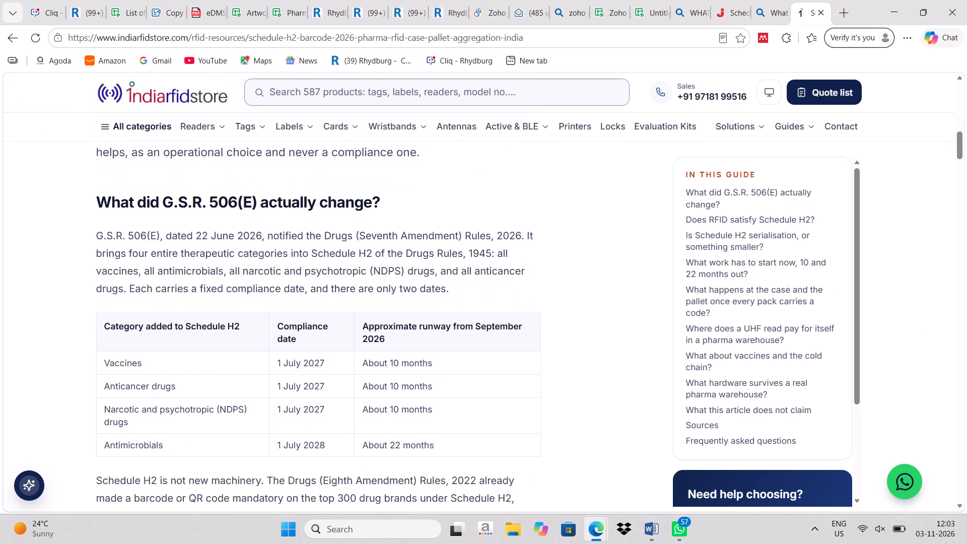
scroll(420, 377, down, 3)
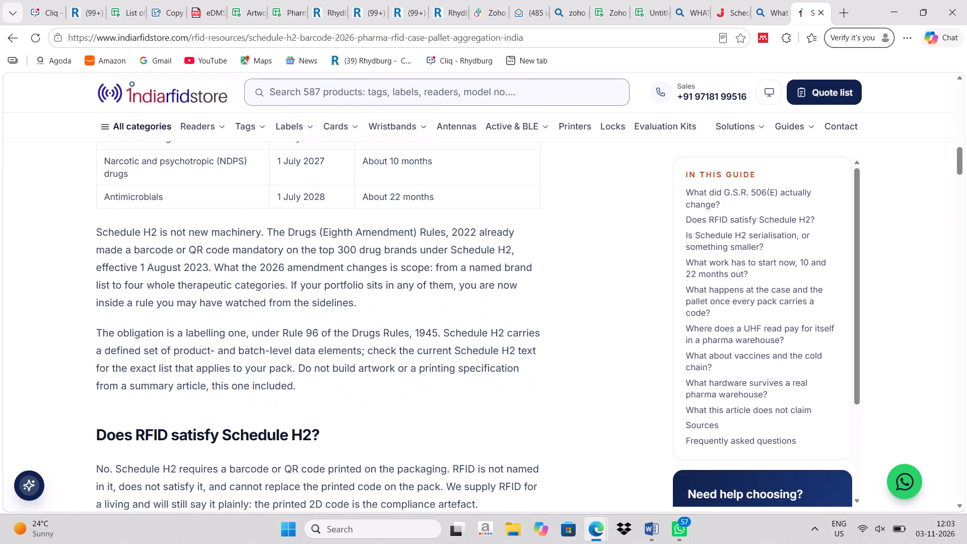
scroll(418, 379, down, 10)
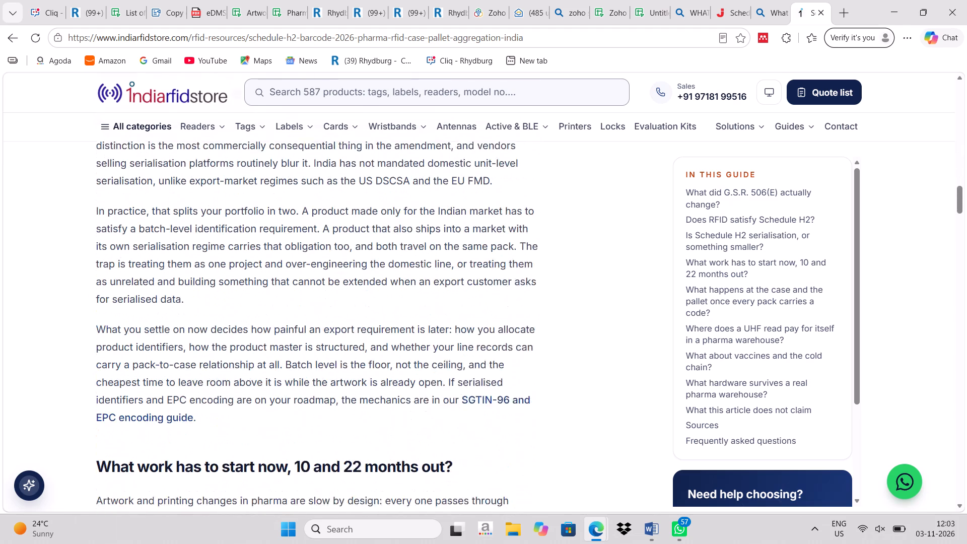
scroll(418, 379, down, 12)
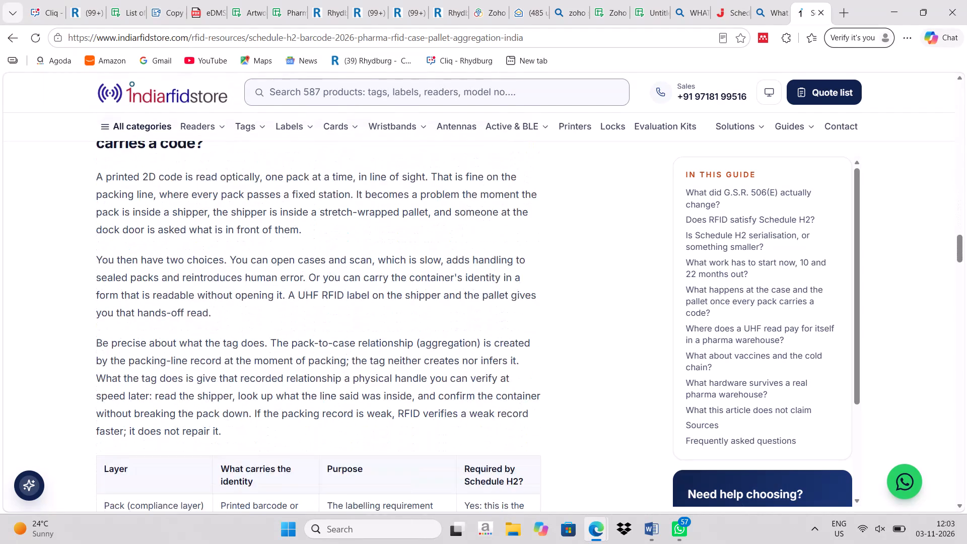
scroll(413, 383, down, 17)
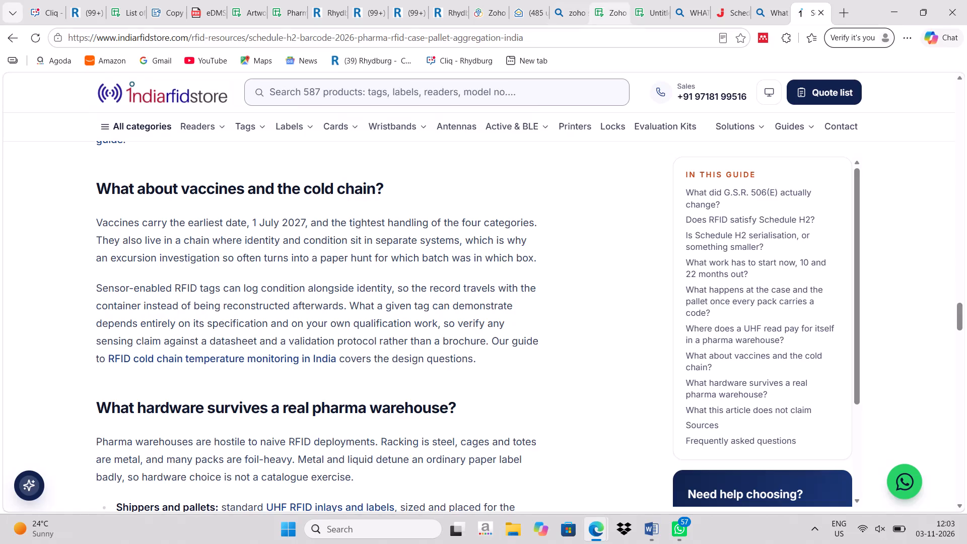
Check the Narcotics sheet's notification text again against the article's explanation of what G.S.R. 506(E) changed and its category table.
click(122, 6)
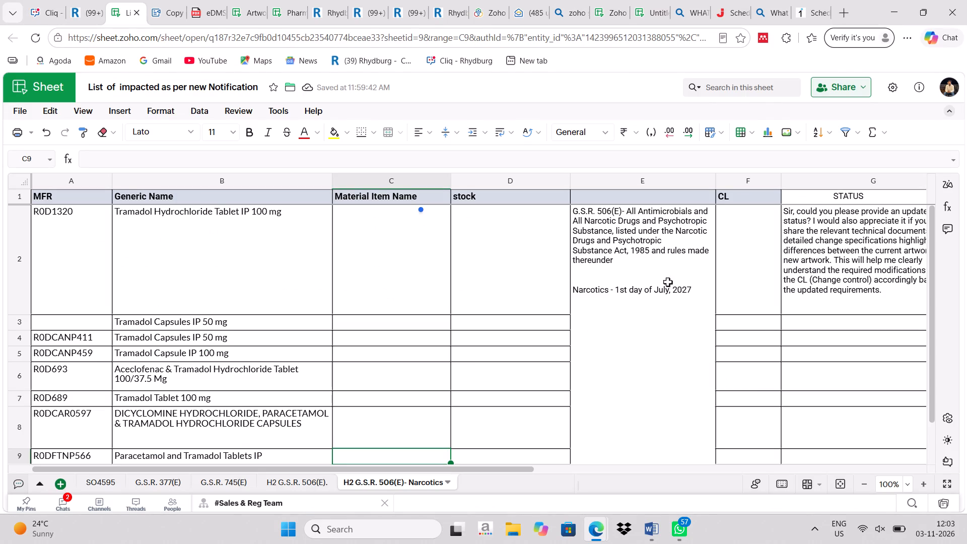
click(817, 8)
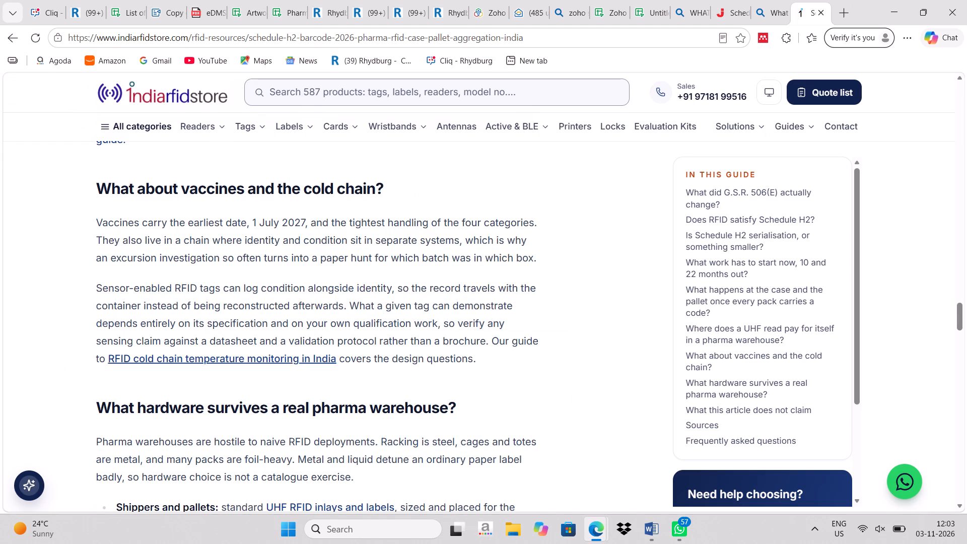
scroll(169, 386, up, 17)
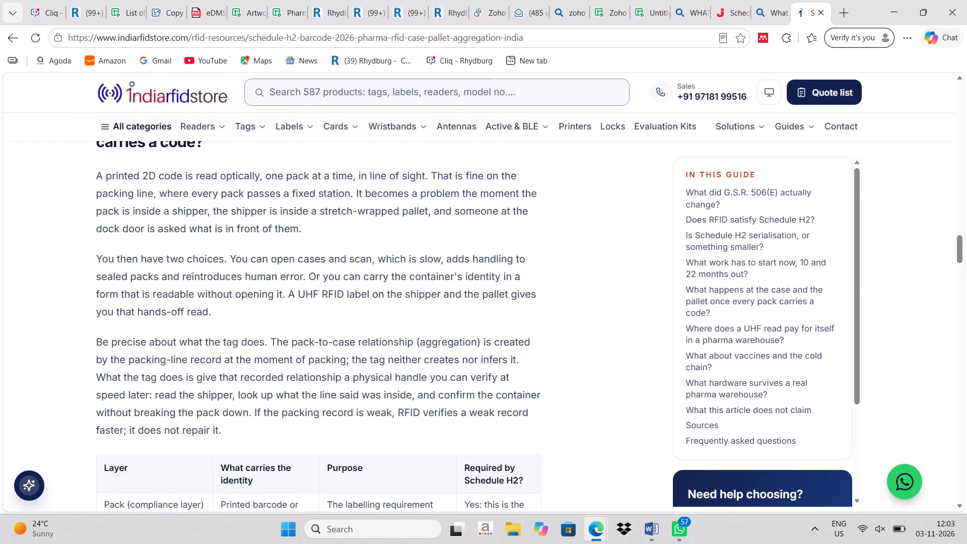
scroll(169, 386, up, 20)
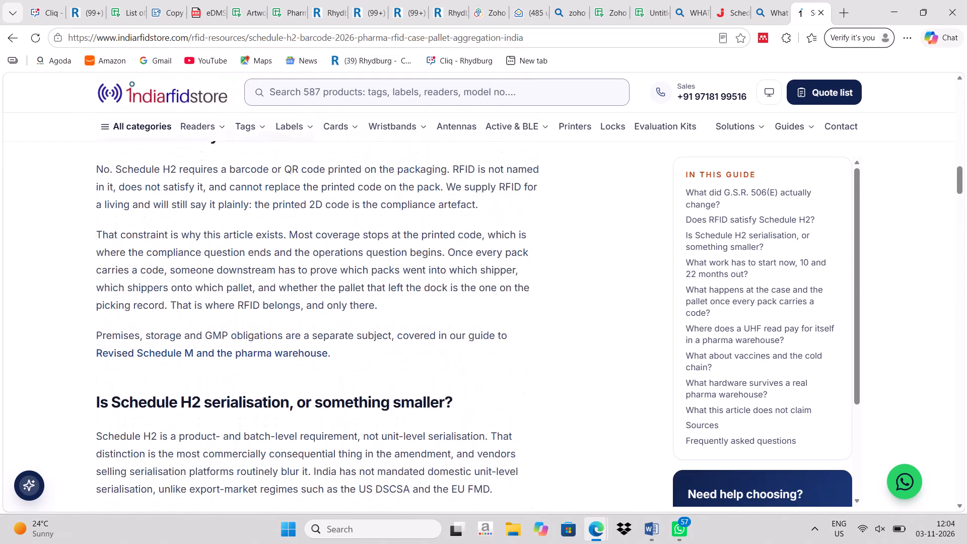
scroll(169, 386, up, 6)
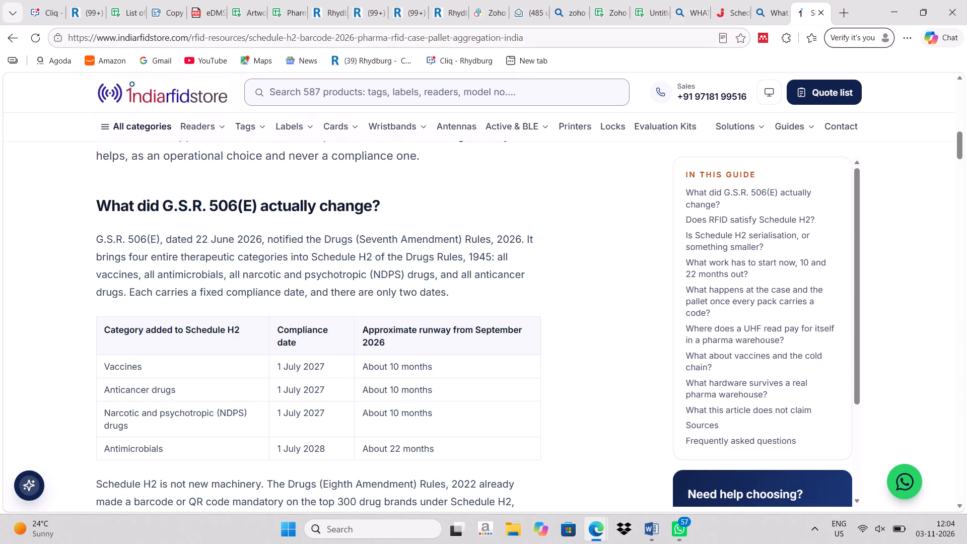
click(128, 10)
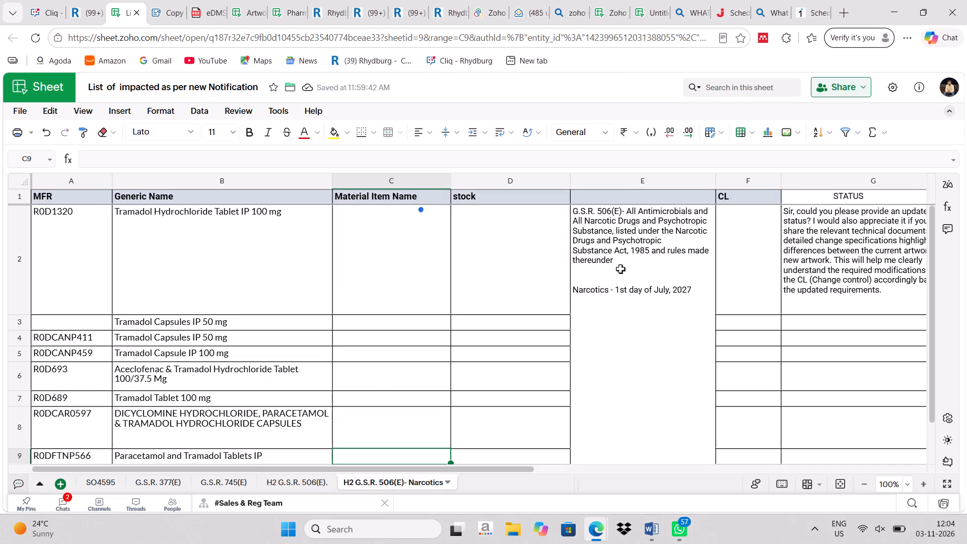
click(819, 14)
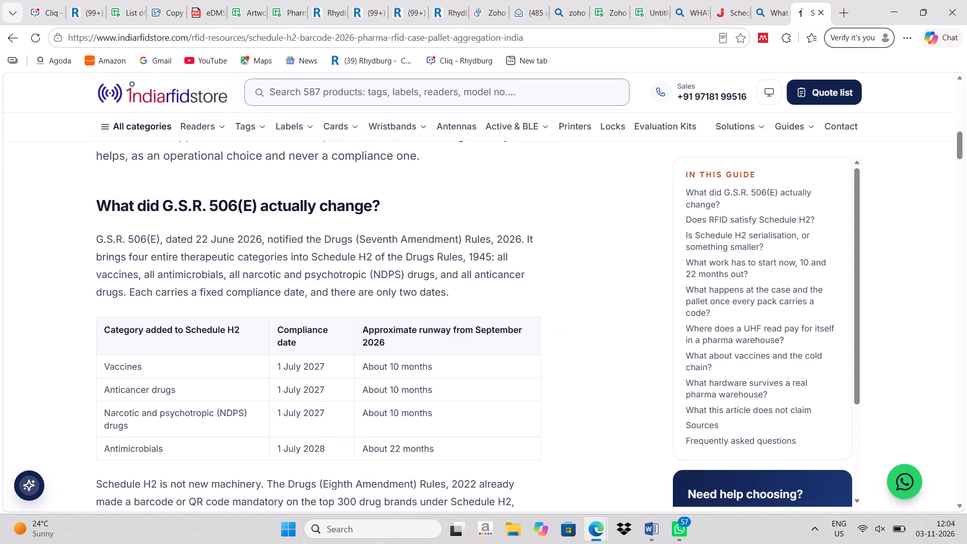
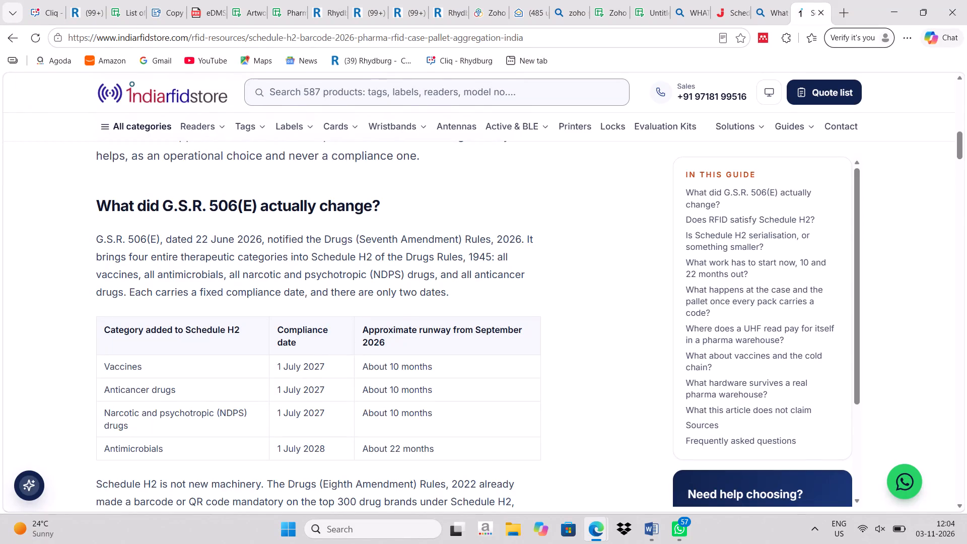
Read the article's paragraphs below the category table on the 2022 rules and the Rule 96 labelling obligation.
scroll(437, 363, down, 3)
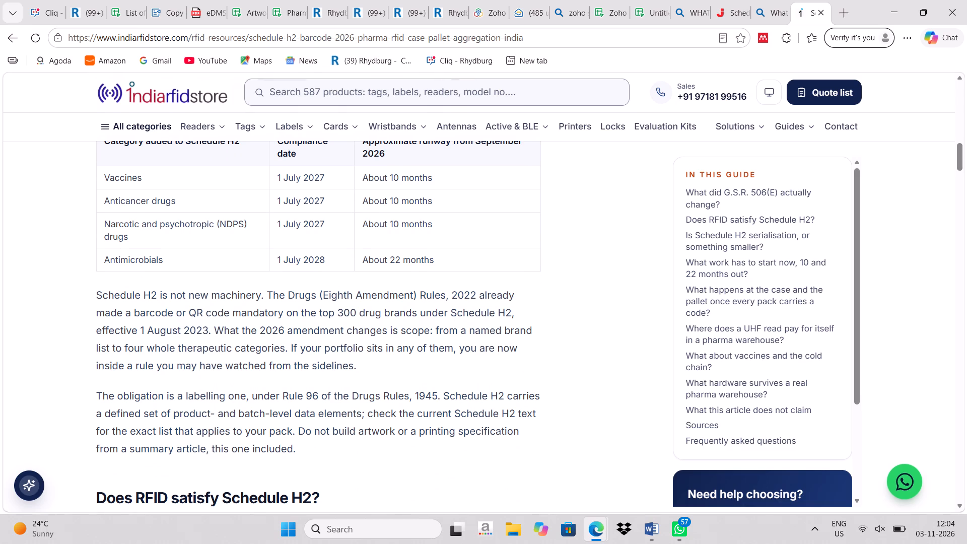
scroll(207, 331, down, 1)
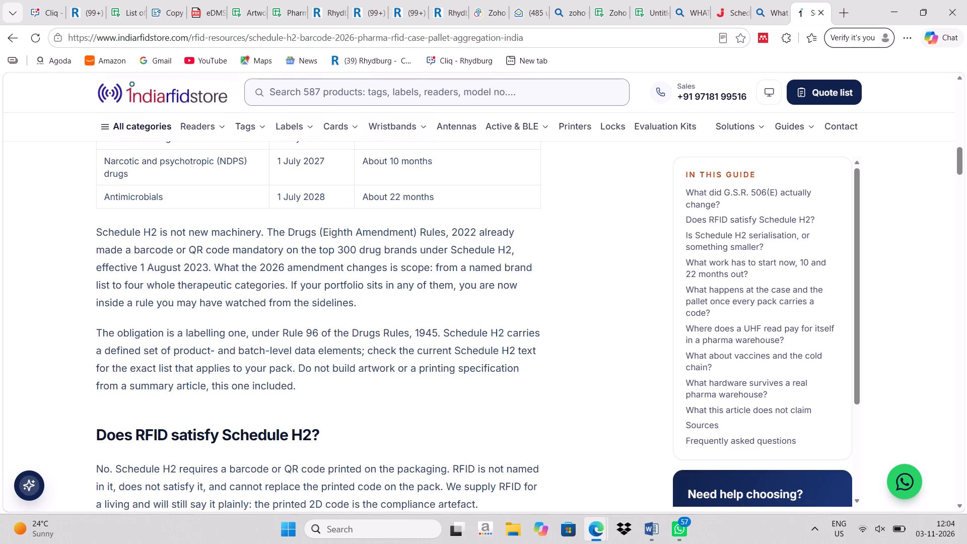
Search the web in a new tab for "Schedule H2 warning mention on medicine carton" and expand the summary answer.
click(840, 15)
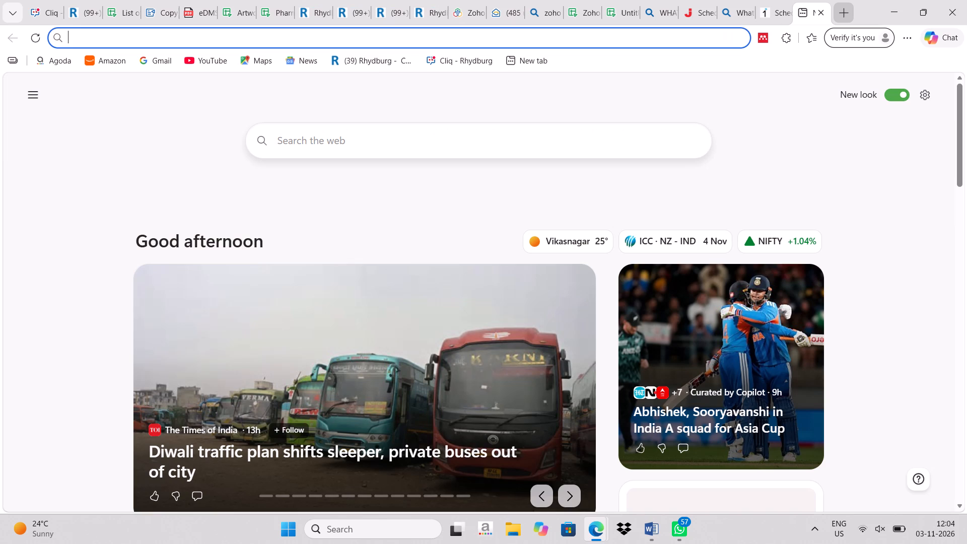
text(Schedule)
key(space)
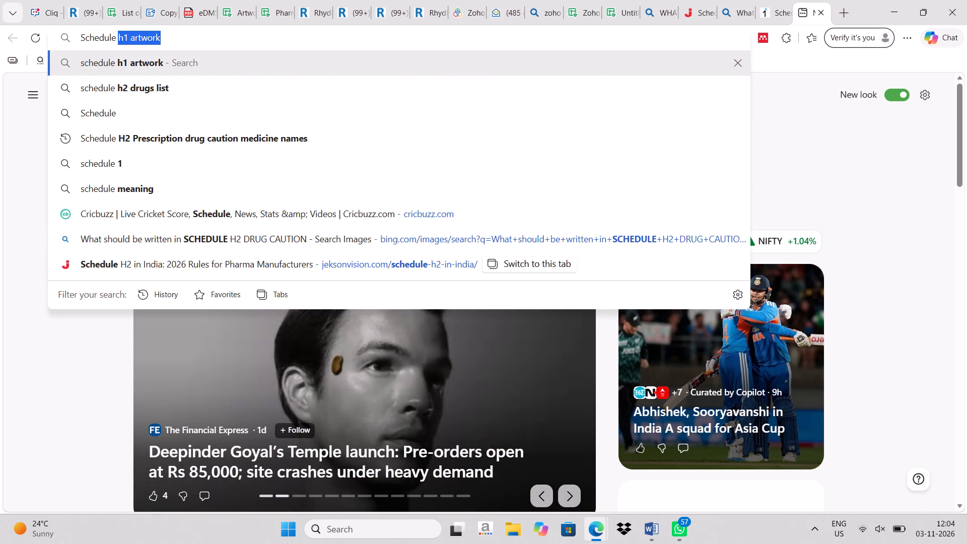
key(shift+h)
text(2 war)
key(n)
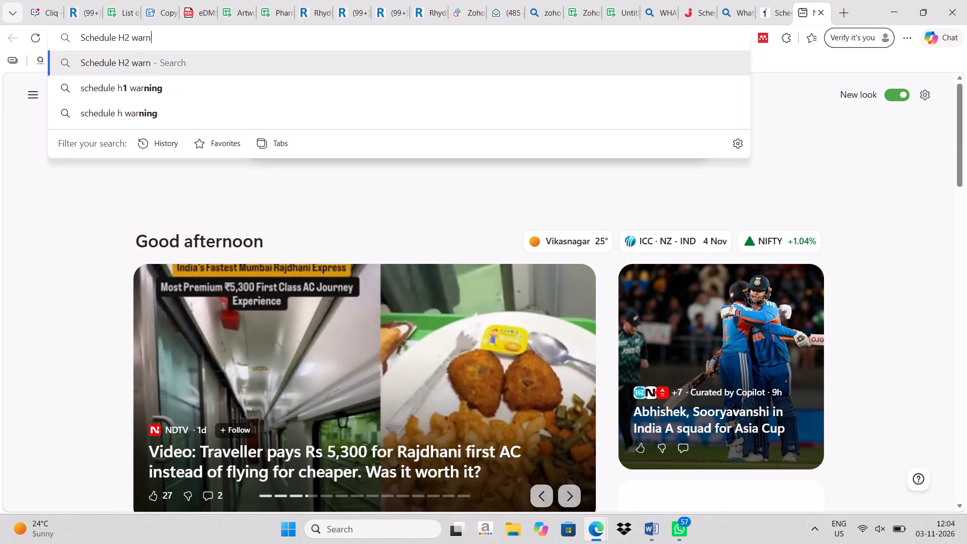
text(ing mention on)
key(space)
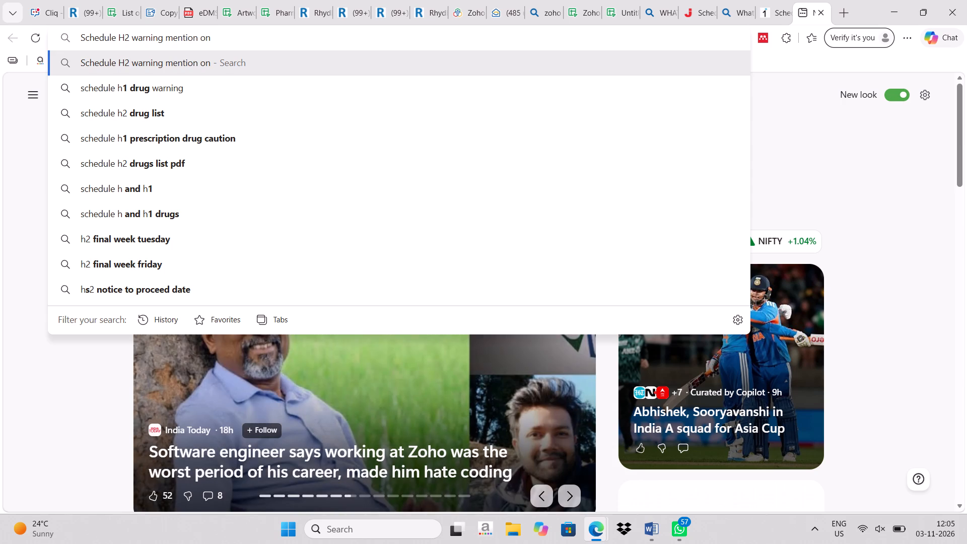
text(medicin)
text(e carton)
key(Return)
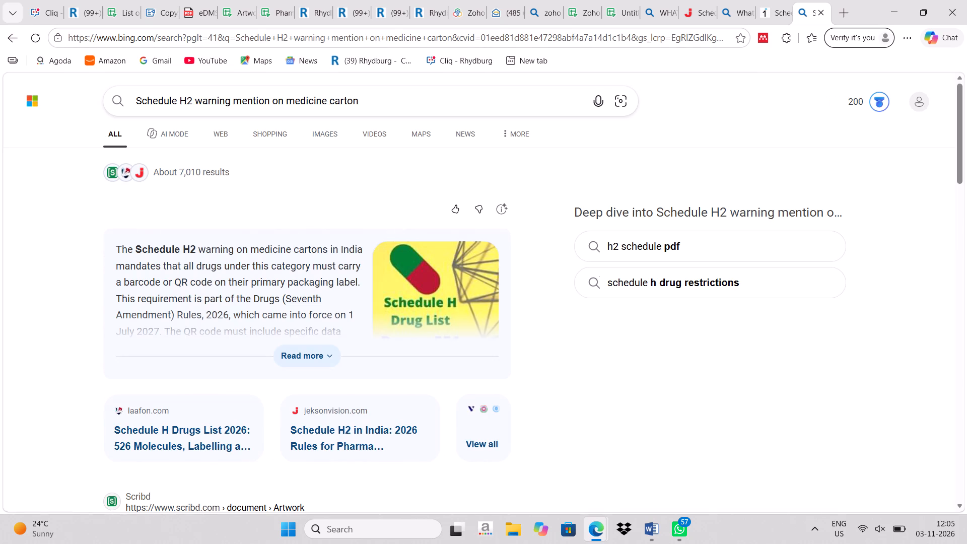
click(312, 351)
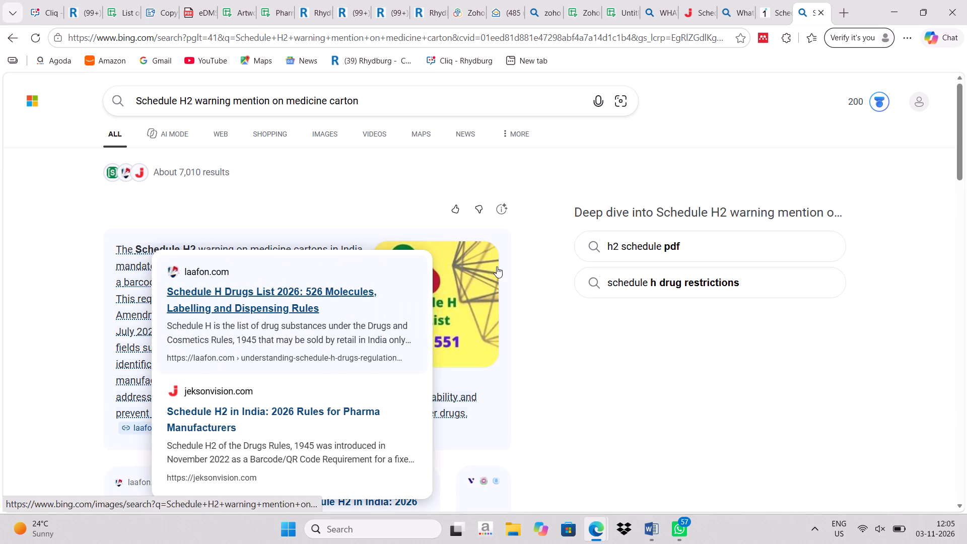
Look through the image results of the same search for a Schedule H2 warning example on medicine packaging.
click(336, 134)
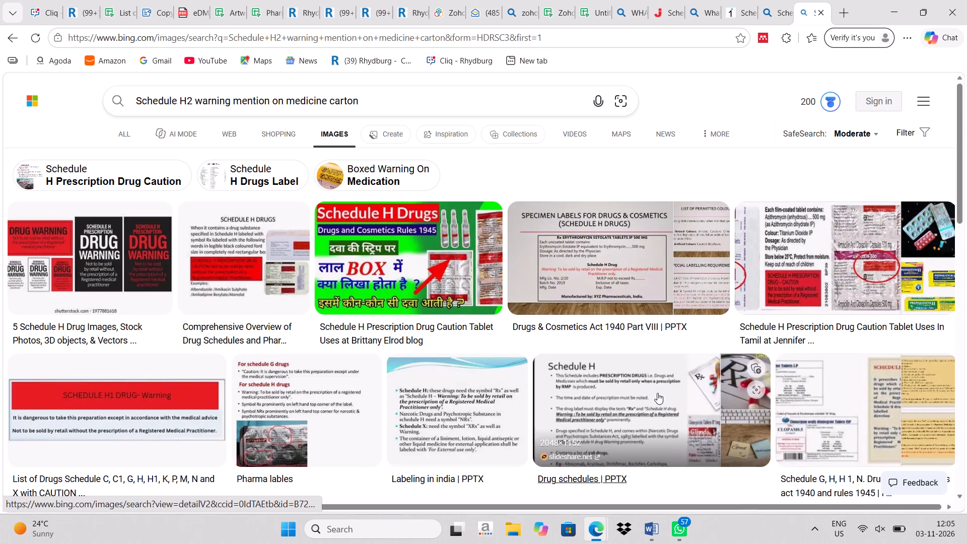
scroll(411, 384, down, 2)
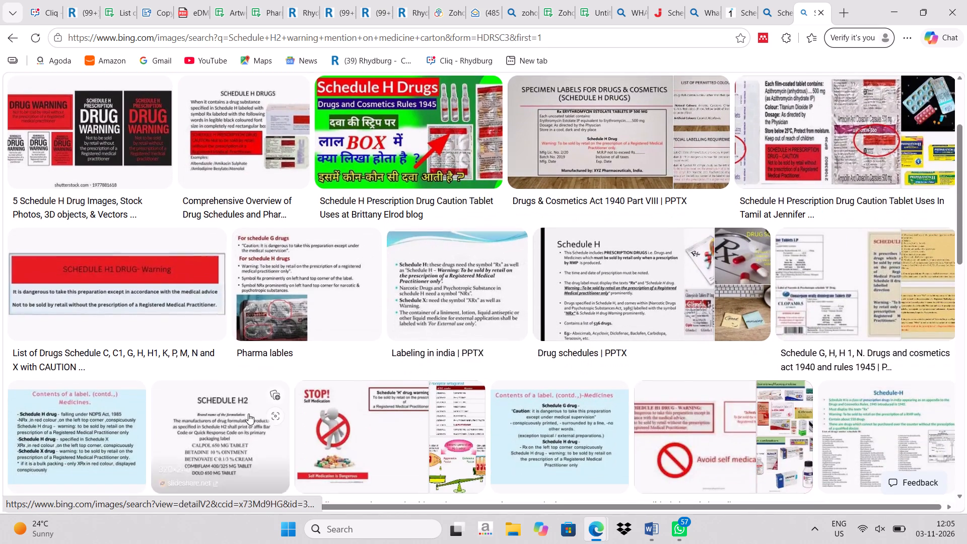
scroll(248, 414, down, 4)
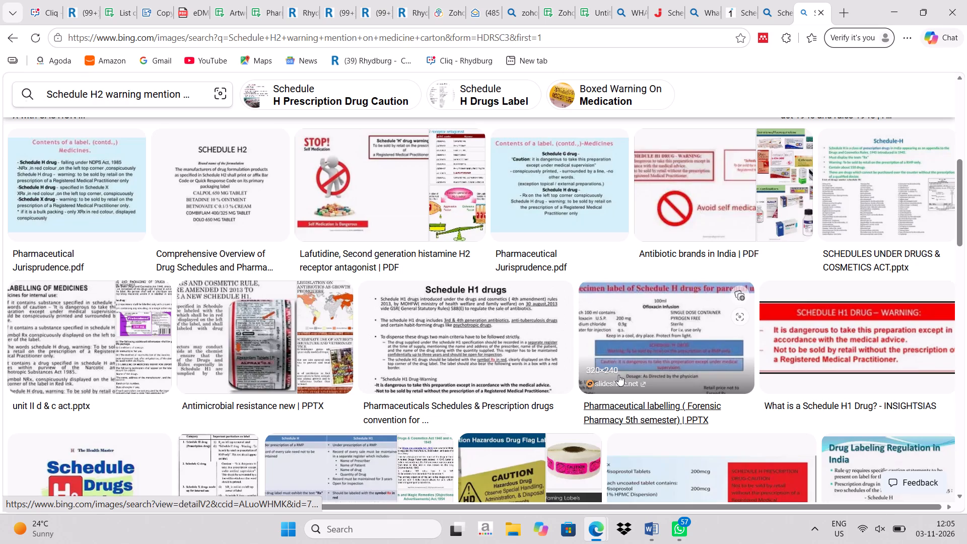
scroll(850, 343, up, 6)
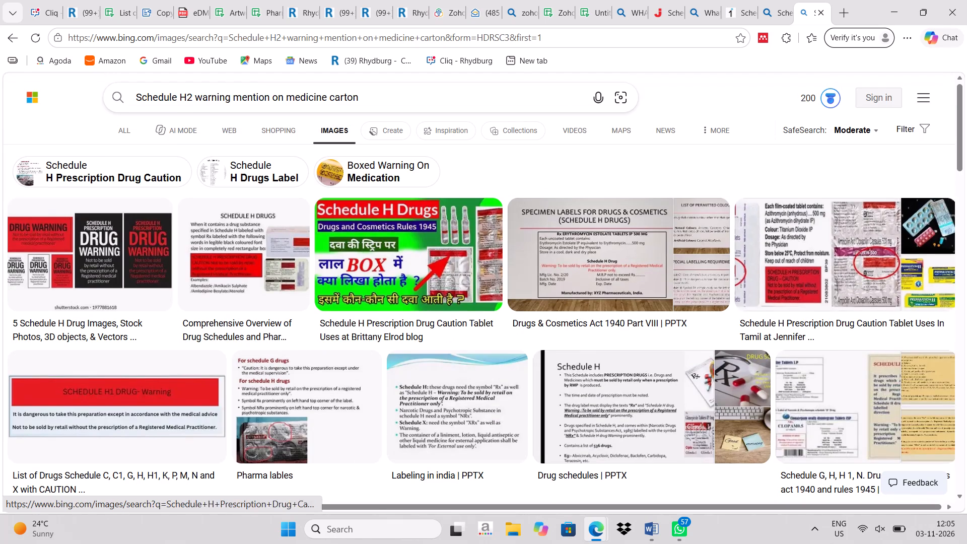
Return to all results, expand the summary answer and scan the result list for sources on Schedule H2 carton labelling.
click(129, 134)
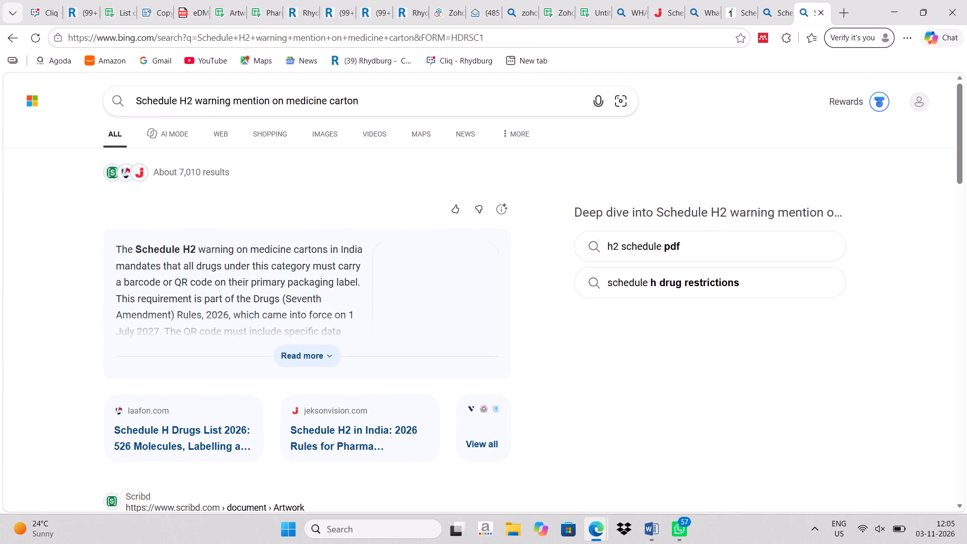
click(311, 355)
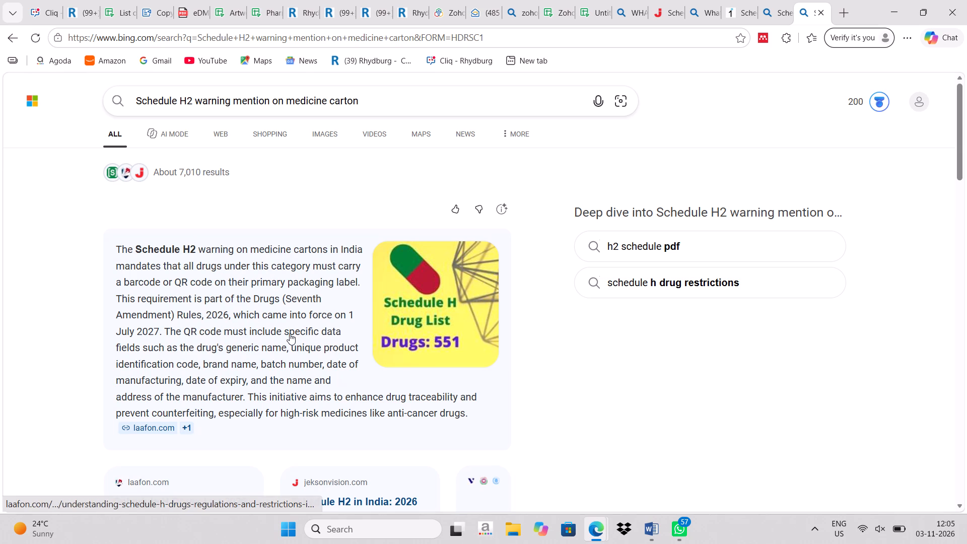
scroll(289, 360, down, 7)
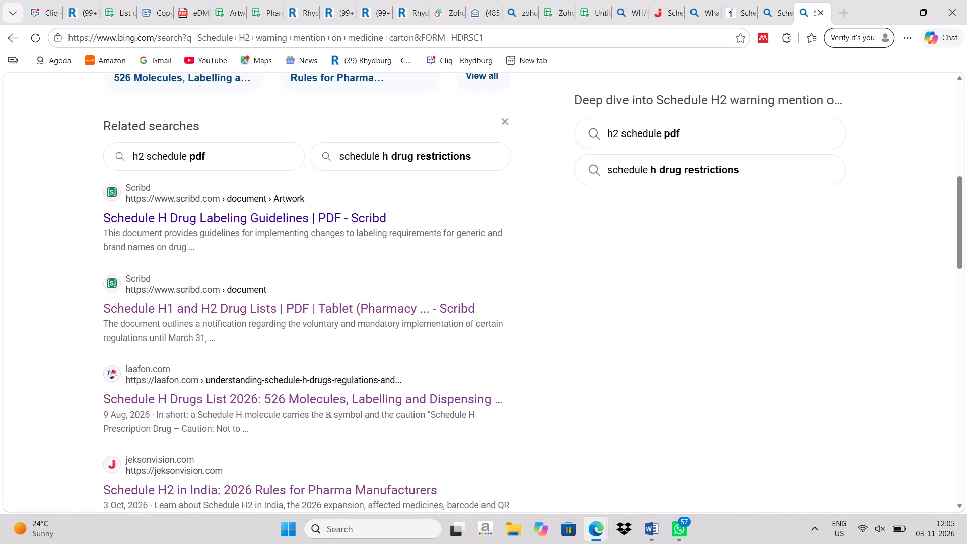
scroll(287, 315, down, 1)
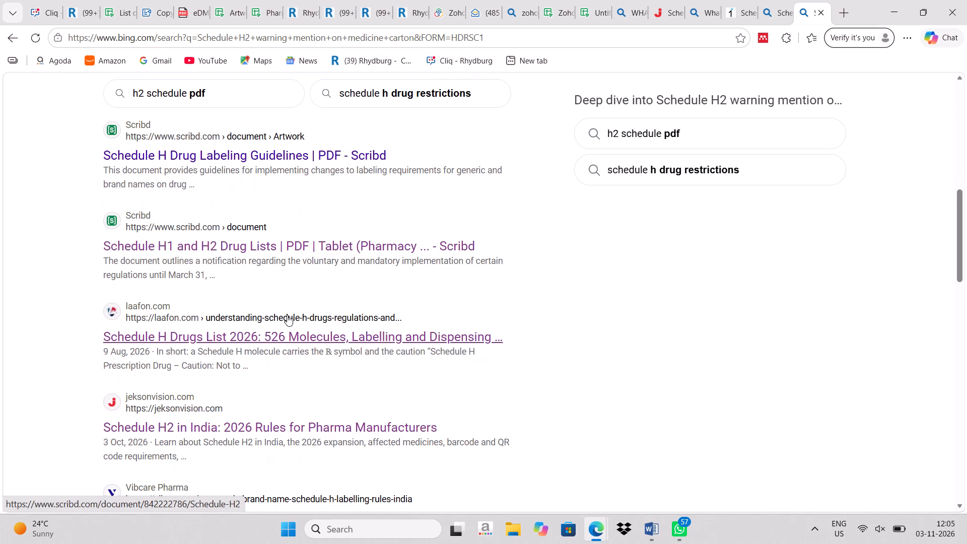
scroll(242, 205, down, 2)
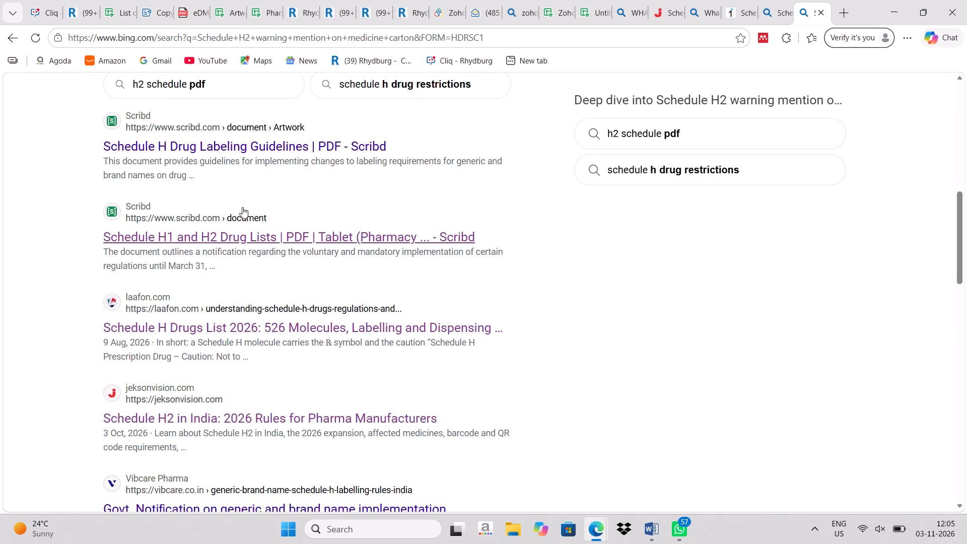
scroll(242, 207, down, 3)
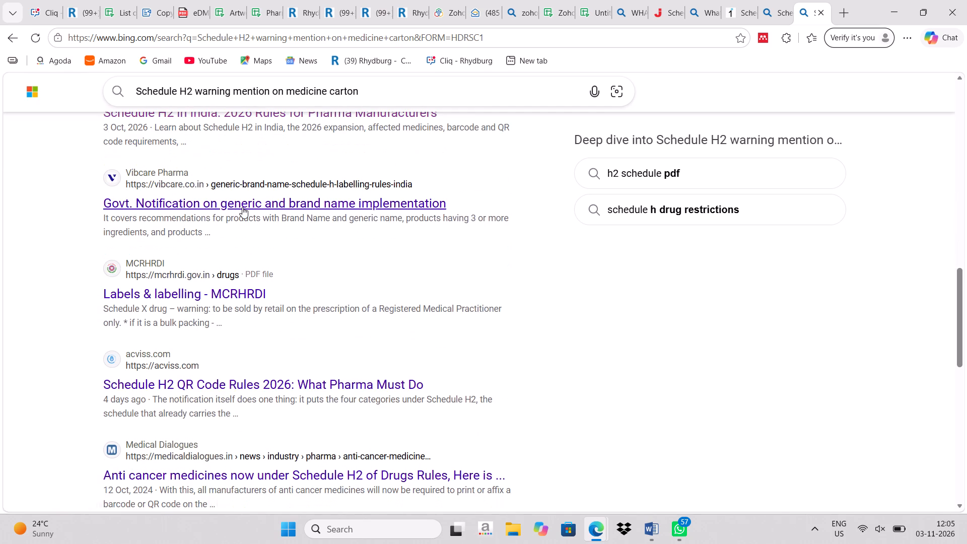
scroll(243, 382, down, 1)
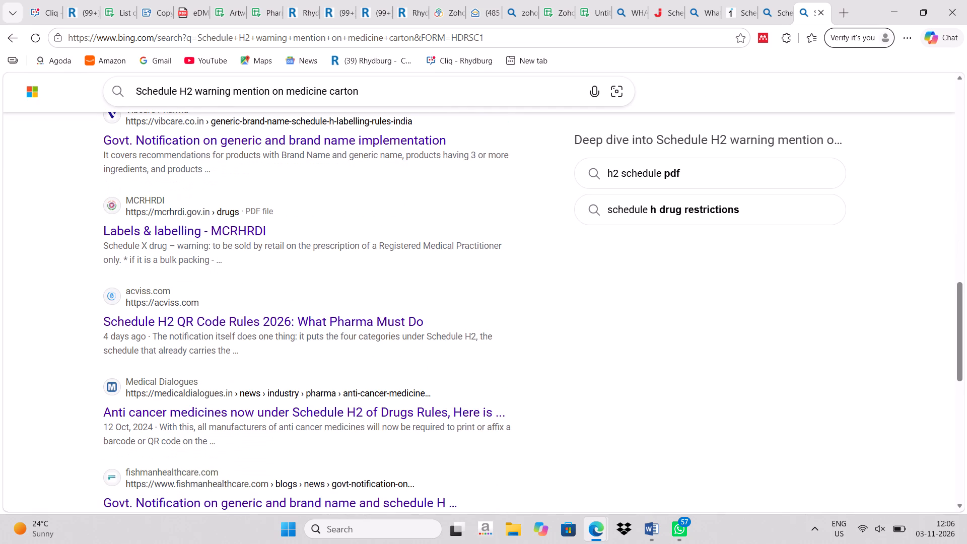
scroll(433, 366, down, 2)
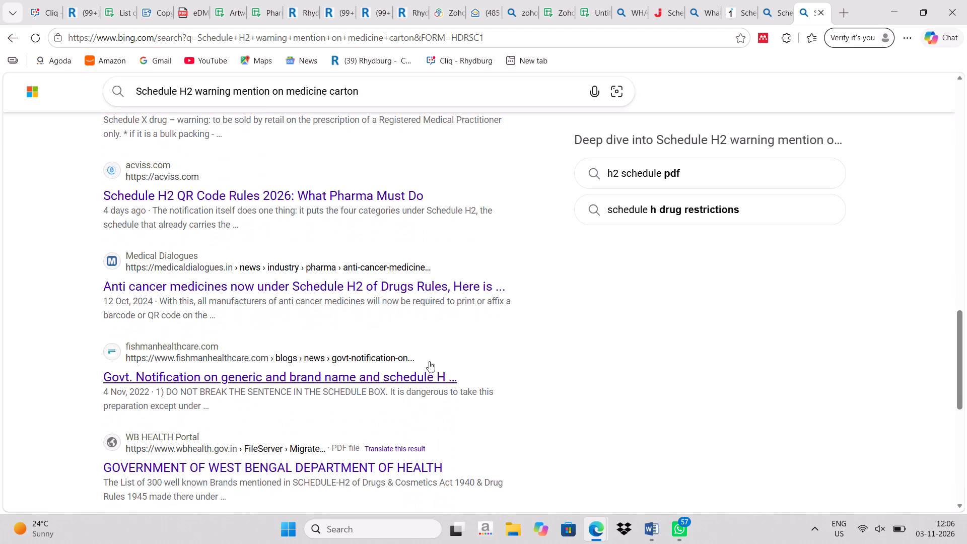
scroll(429, 361, down, 2)
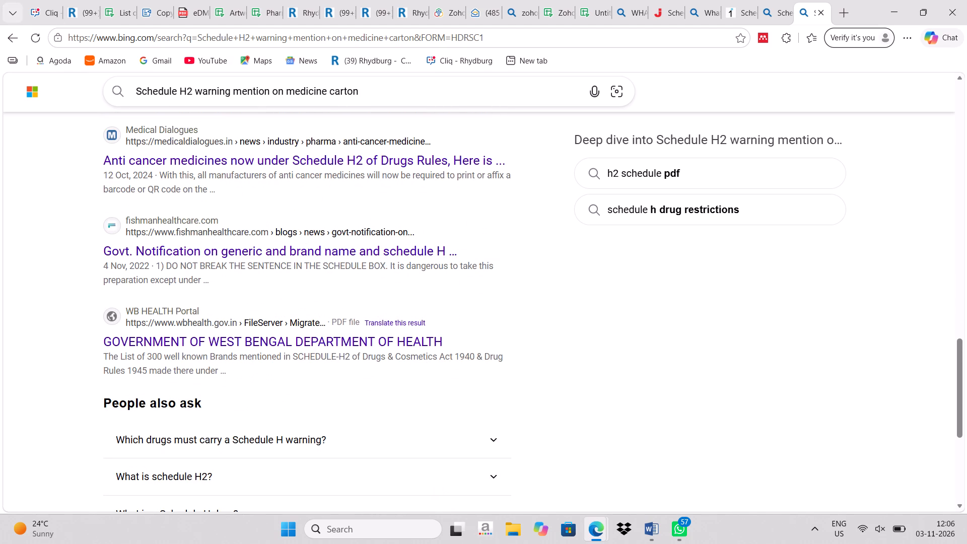
In Cliq, send Bijendra "Sir kindly update the CL of IP which is being rejected due to the pantone no for Rx" and close the chat.
click(34, 9)
scroll(300, 358, down, 6)
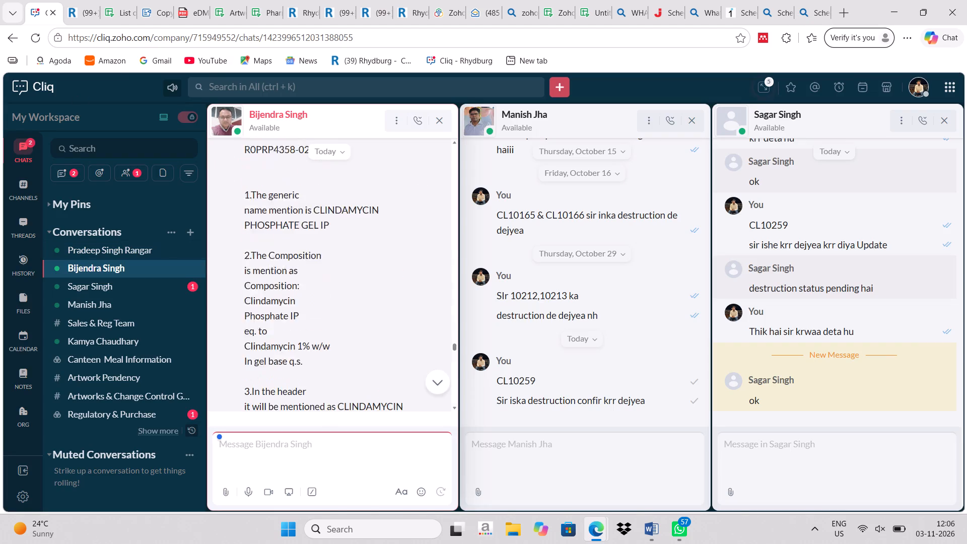
scroll(336, 339, down, 8)
scroll(365, 303, down, 20)
scroll(365, 303, down, 17)
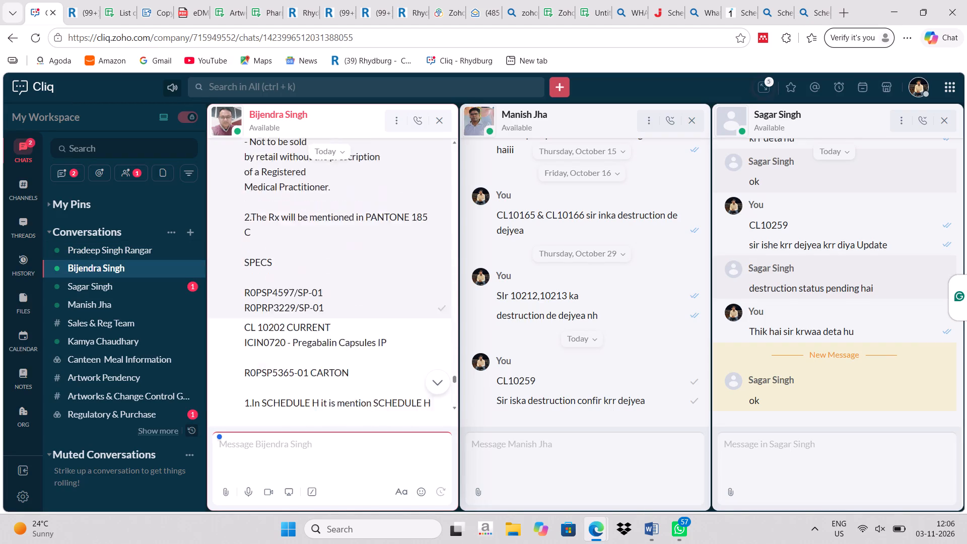
scroll(380, 314, down, 17)
scroll(386, 315, down, 9)
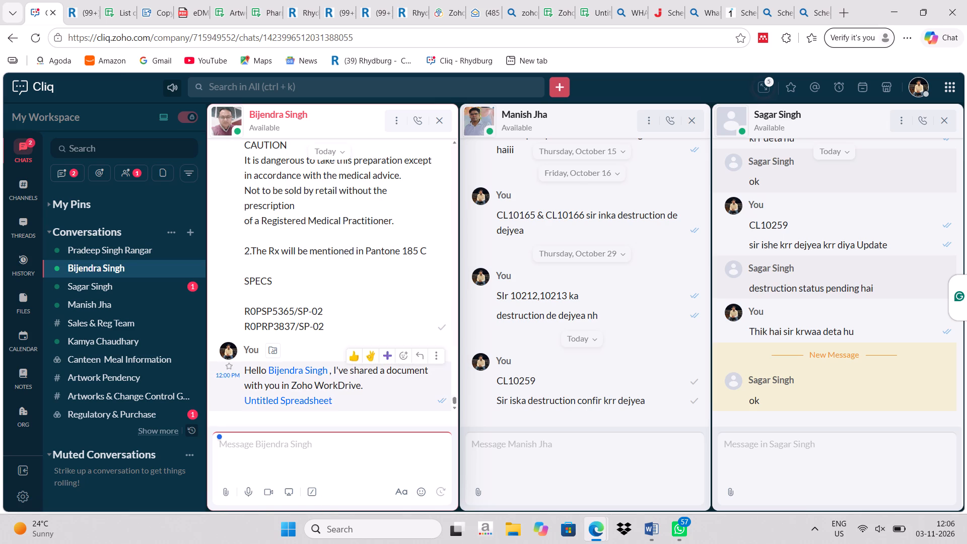
text(Sir kindly update the)
key(space)
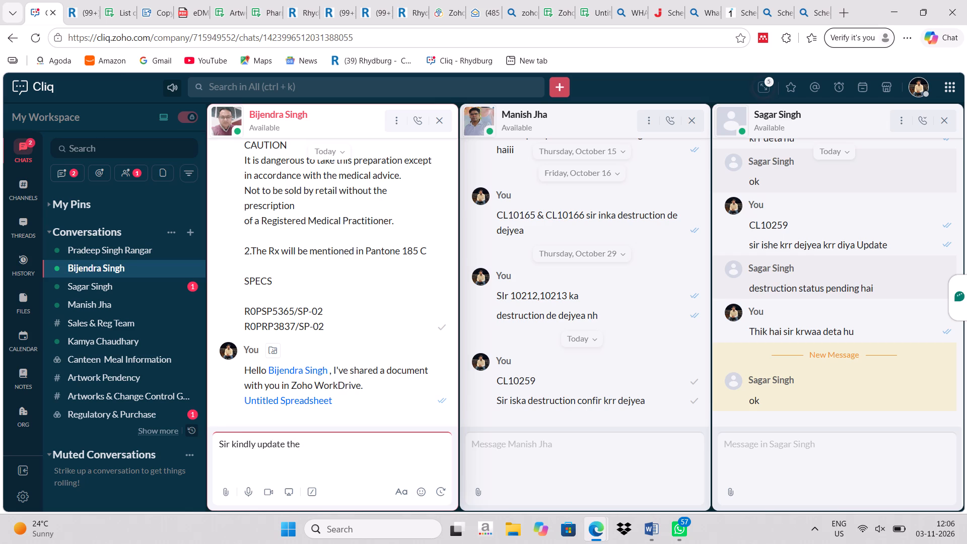
text(CL of IP which is being rejected d)
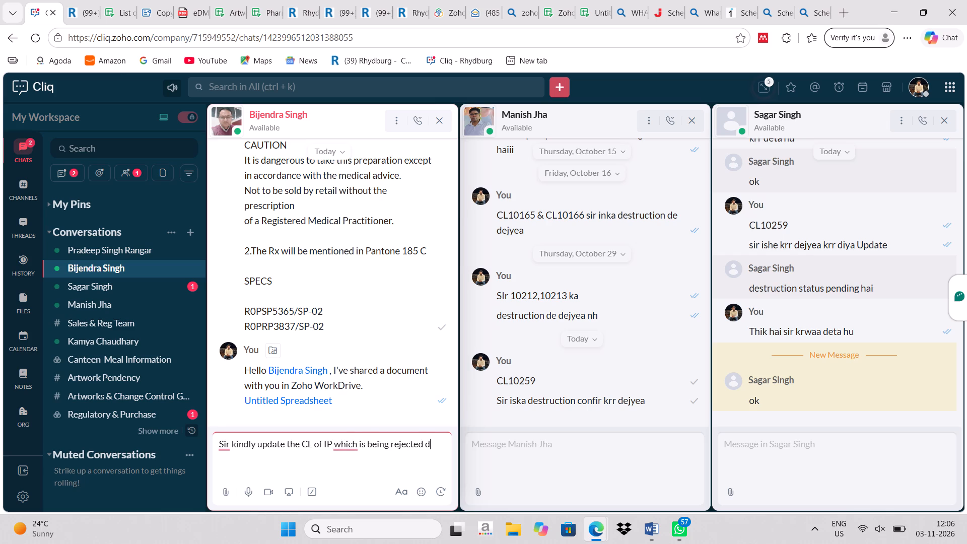
text(ue to the)
key(space)
key(shift+r)
key(BackSpace)
text(pantio)
key(BackSpace)
key(BackSpace)
text(one no for)
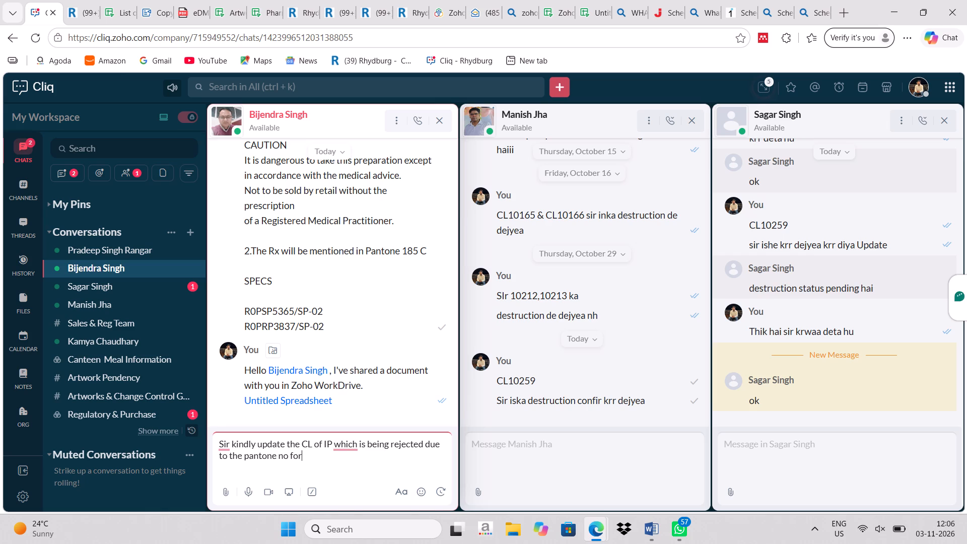
key(space)
text(Rx)
key(Return)
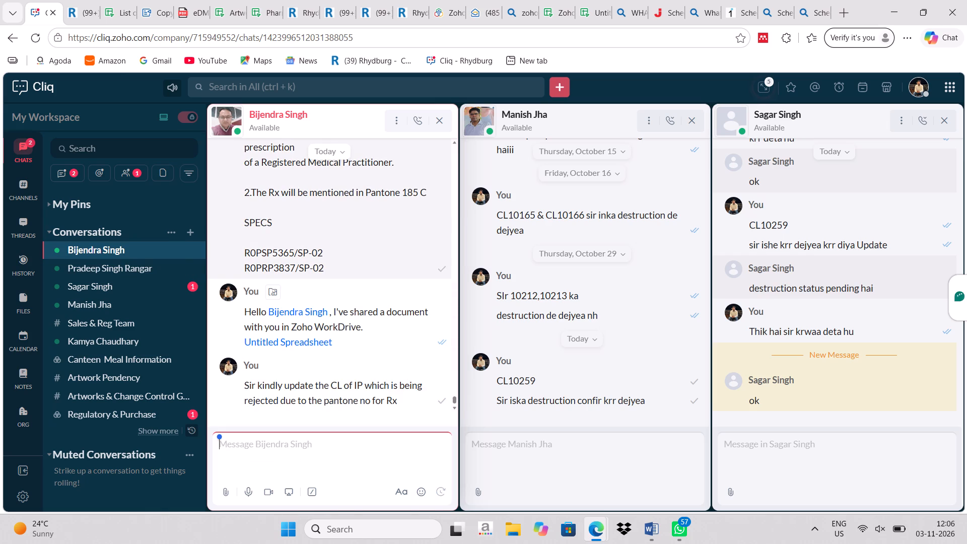
click(434, 120)
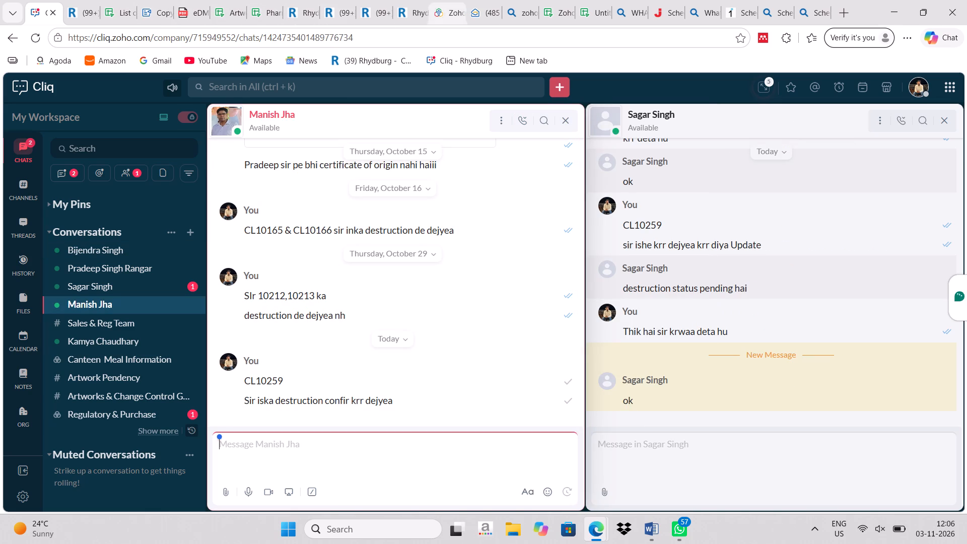
Go back to the carton warning search results and open the jeksonvision.com article on Schedule H2 in India.
click(776, 4)
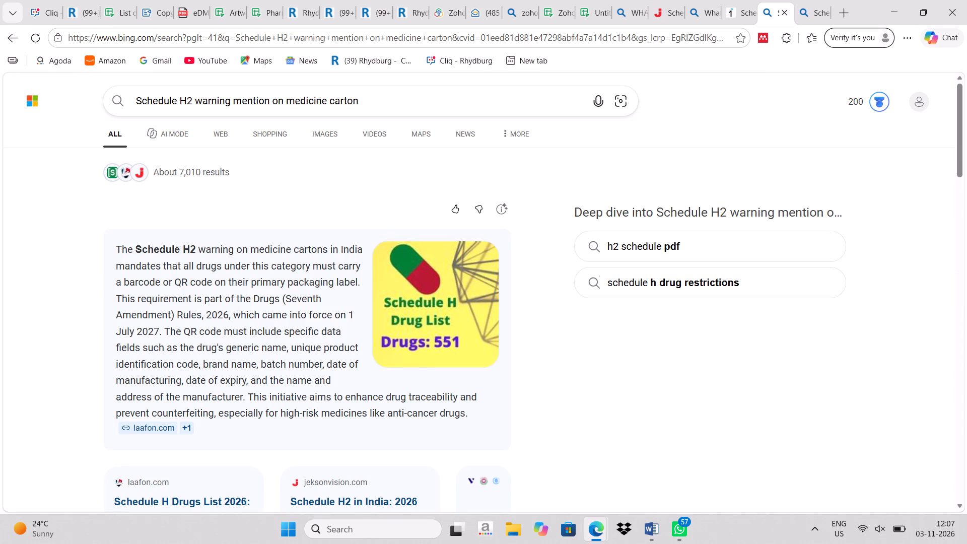
scroll(413, 326, down, 3)
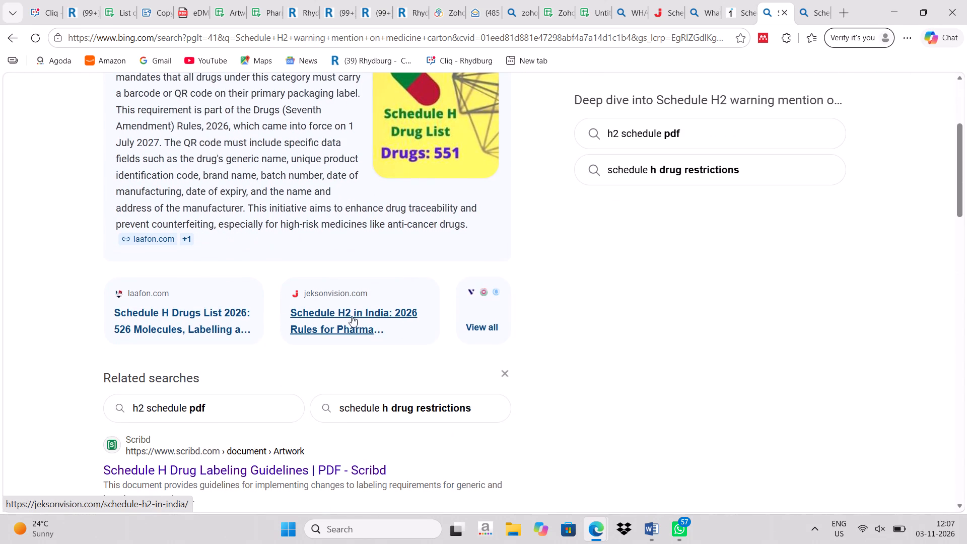
click(325, 316)
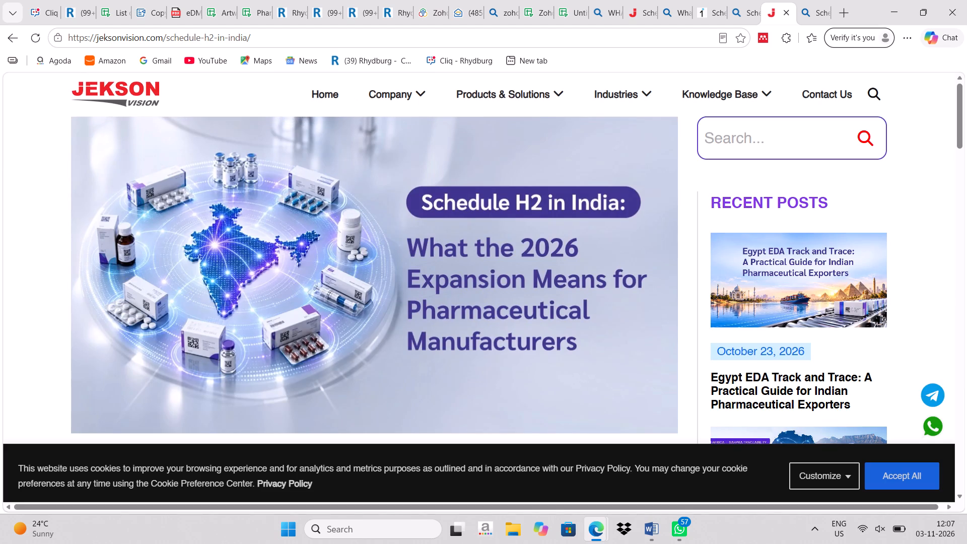
Read through the Schedule H2 article, covering the 2026 changes, the compliance timeline and what the schedule requires on packs.
scroll(363, 303, down, 7)
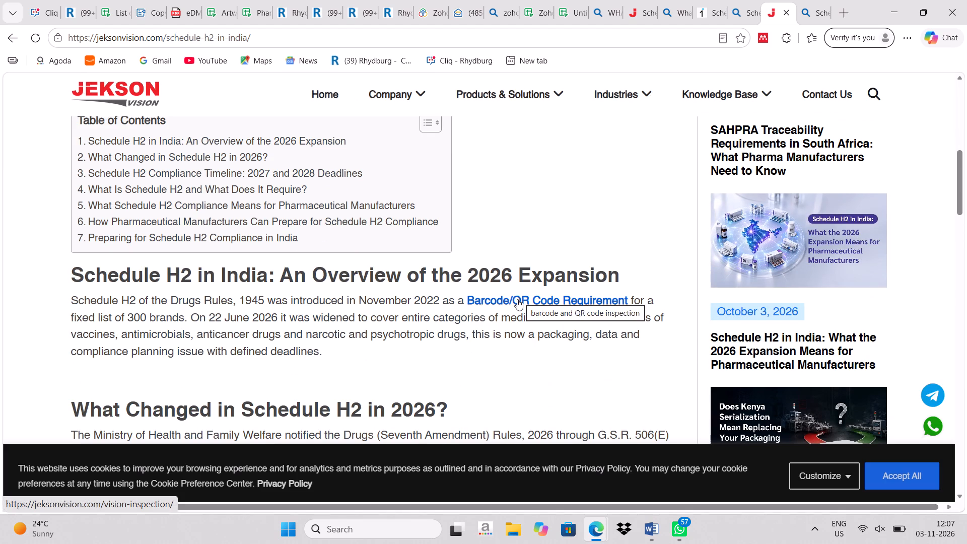
scroll(345, 324, down, 3)
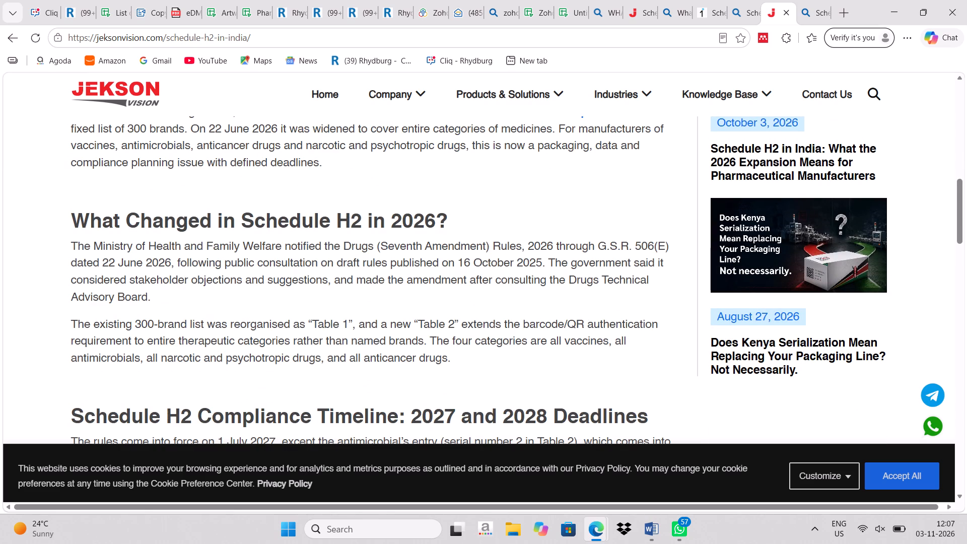
scroll(452, 295, down, 6)
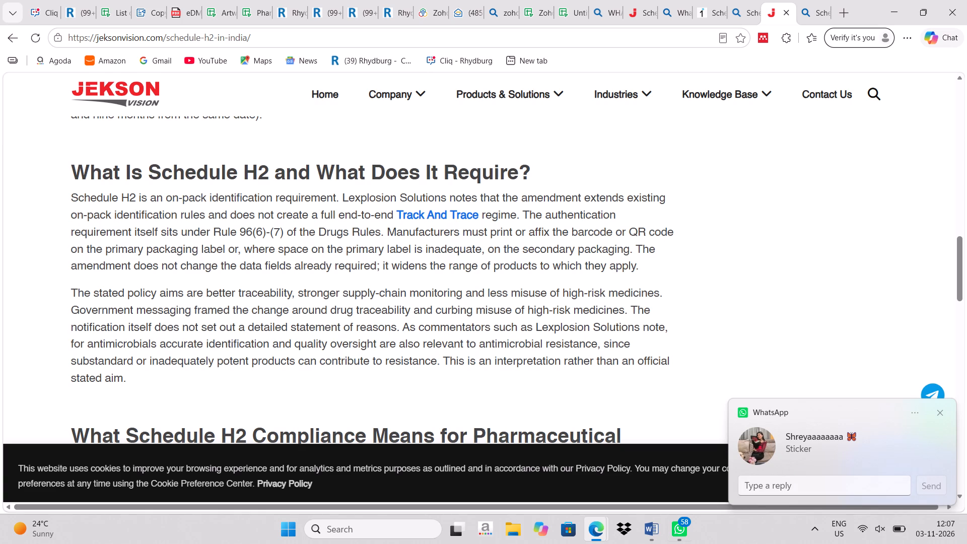
Switch to WhatsApp by opening the incoming sticker message from its notification.
click(788, 453)
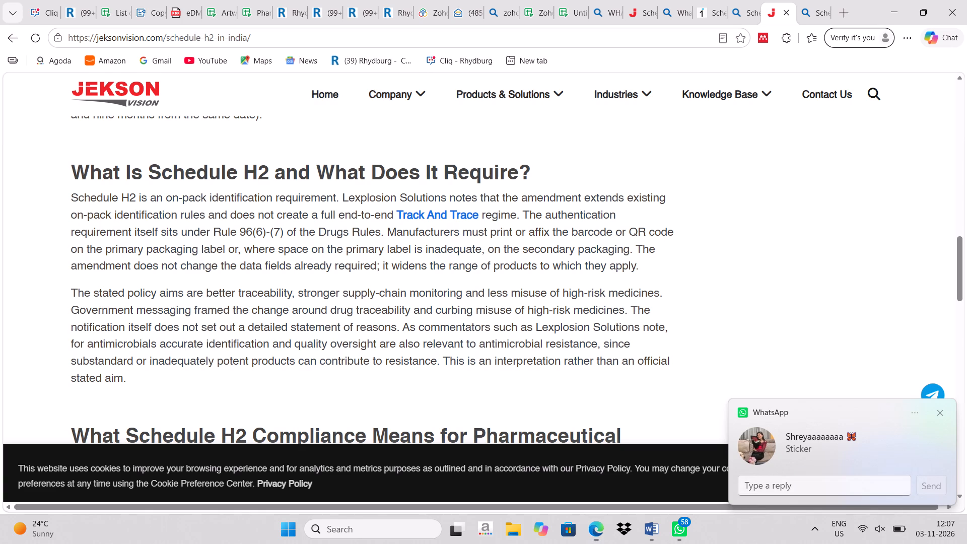